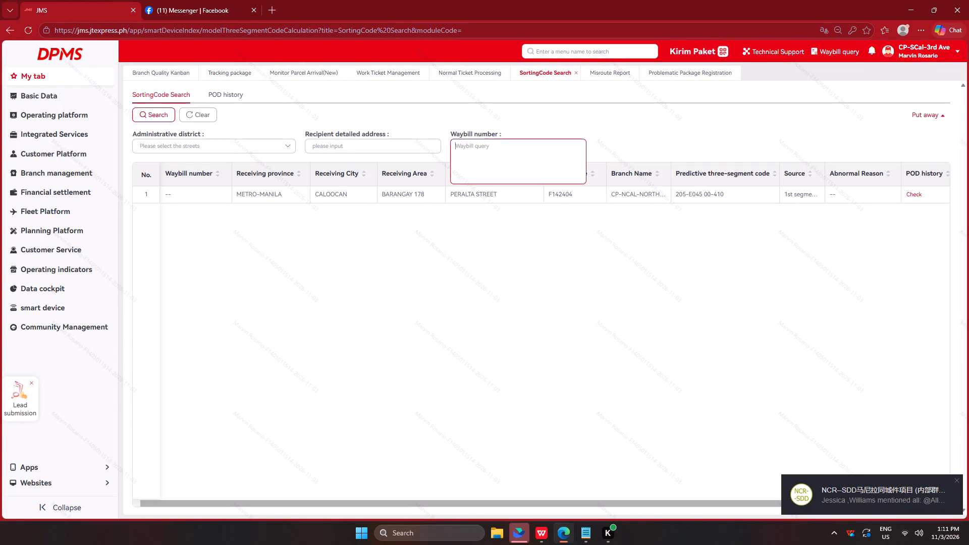
pyautogui.press('j')
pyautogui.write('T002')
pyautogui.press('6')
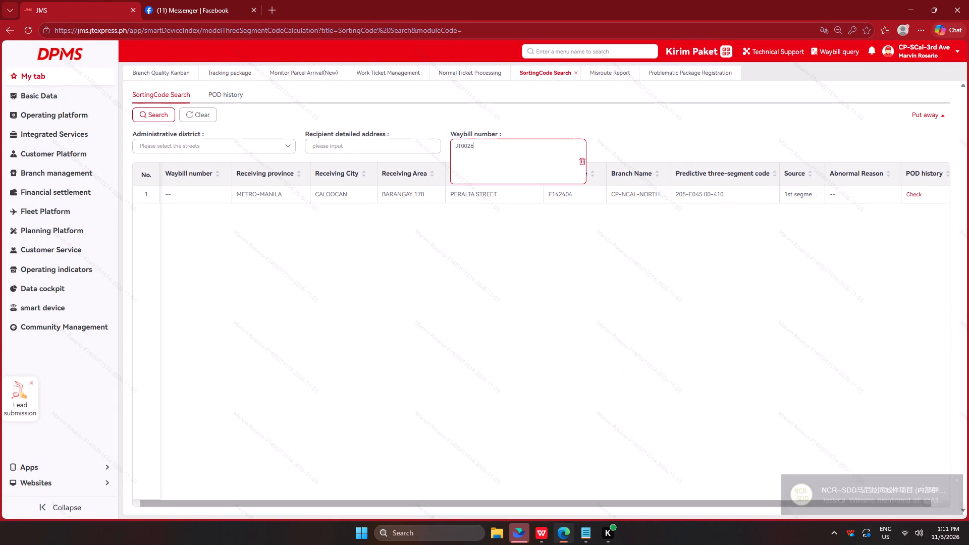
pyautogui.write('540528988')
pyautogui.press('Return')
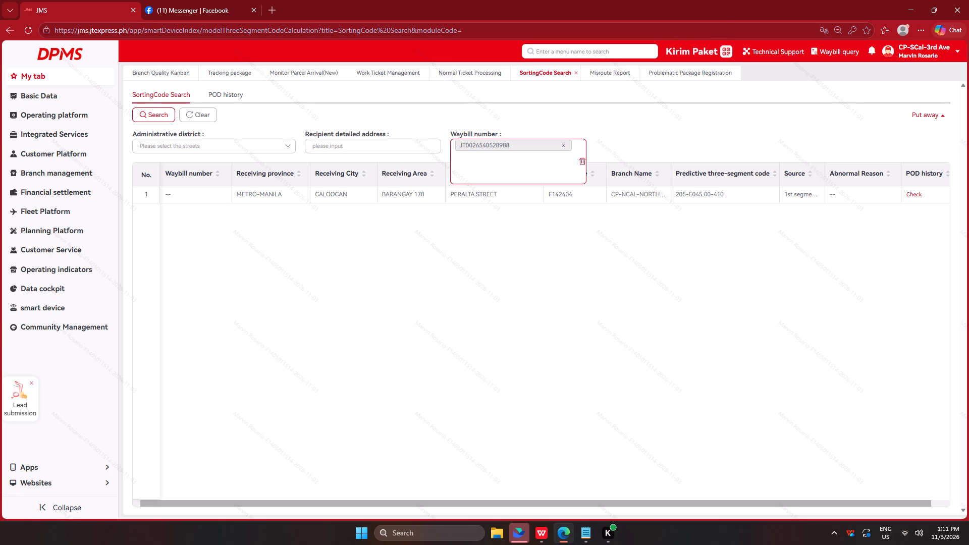
pyautogui.scroll(-1, 779, 81)
pyautogui.click(156, 115)
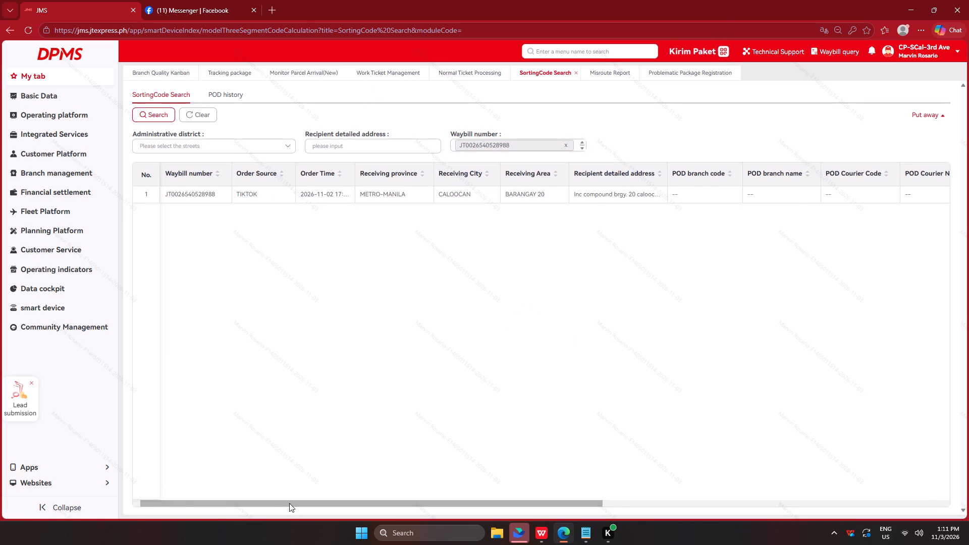
# Review the waybill's branch and segment code fields in the search result, and check its POD history.
pyautogui.moveTo(289, 503); pyautogui.dragTo(968, 424)
pyautogui.moveTo(549, 504); pyautogui.dragTo(844, 477)
pyautogui.moveTo(735, 505); pyautogui.dragTo(785, 500)
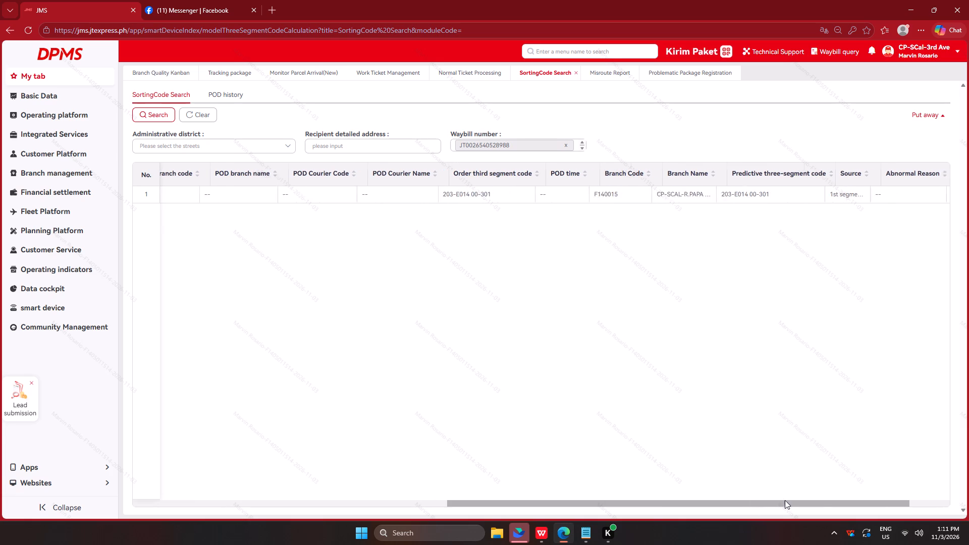
pyautogui.moveTo(785, 500); pyautogui.dragTo(910, 477)
pyautogui.click(906, 197)
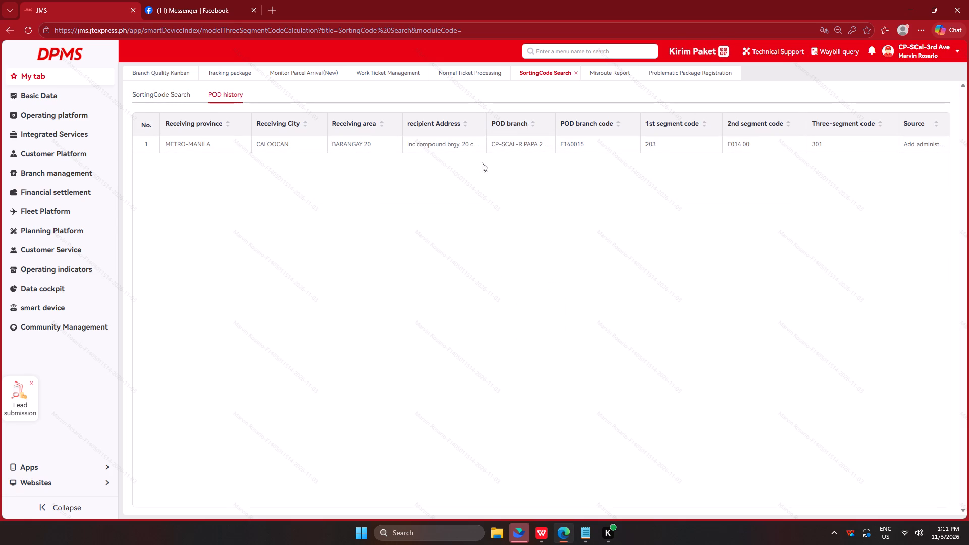
# Go back to the sorting code search result and check the same waybill's POD history again.
pyautogui.click(297, 246)
pyautogui.click(157, 92)
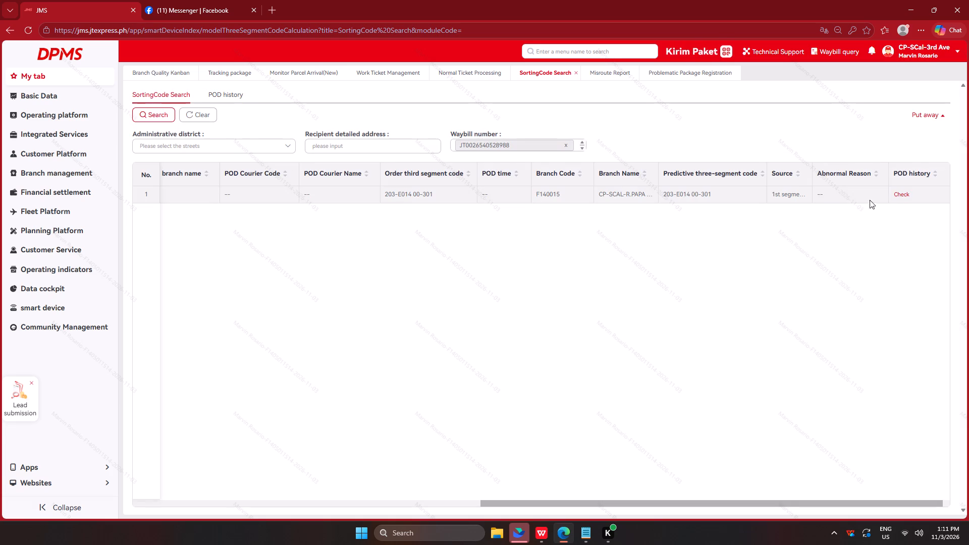
pyautogui.click(903, 193)
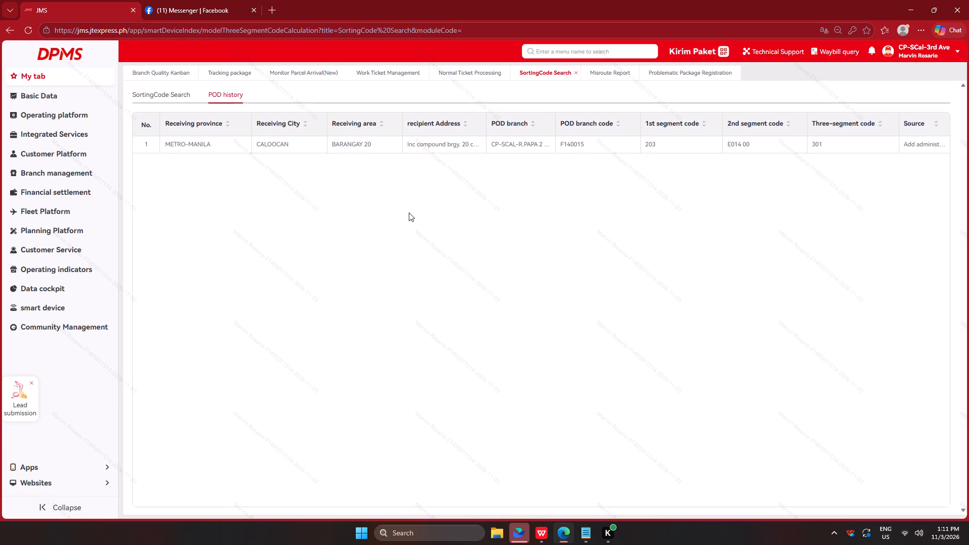
# Capture a screenshot of the POD history table, covering its header and single record row, and copy it to the clipboard.
pyautogui.hotkey('ctrl', 'shift', 'a')
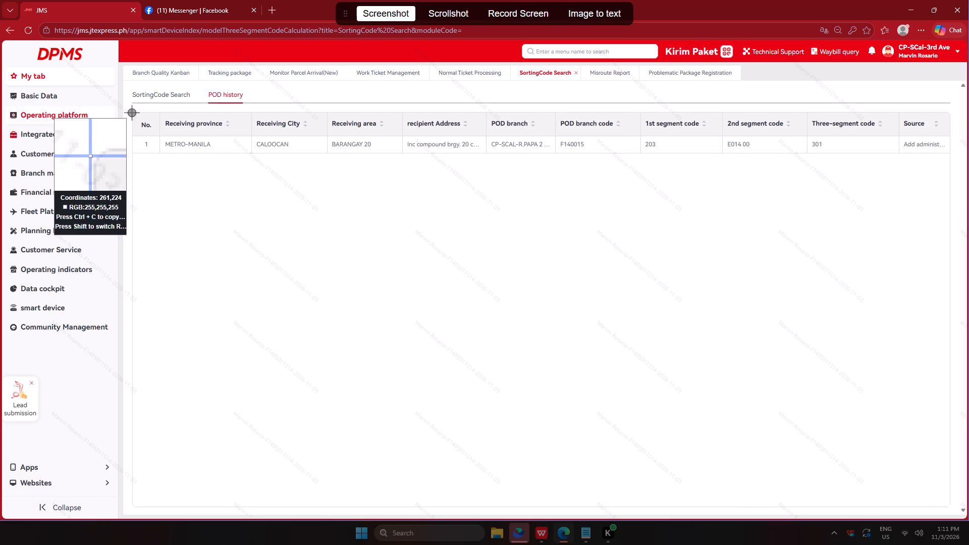
pyautogui.moveTo(133, 113); pyautogui.dragTo(953, 156)
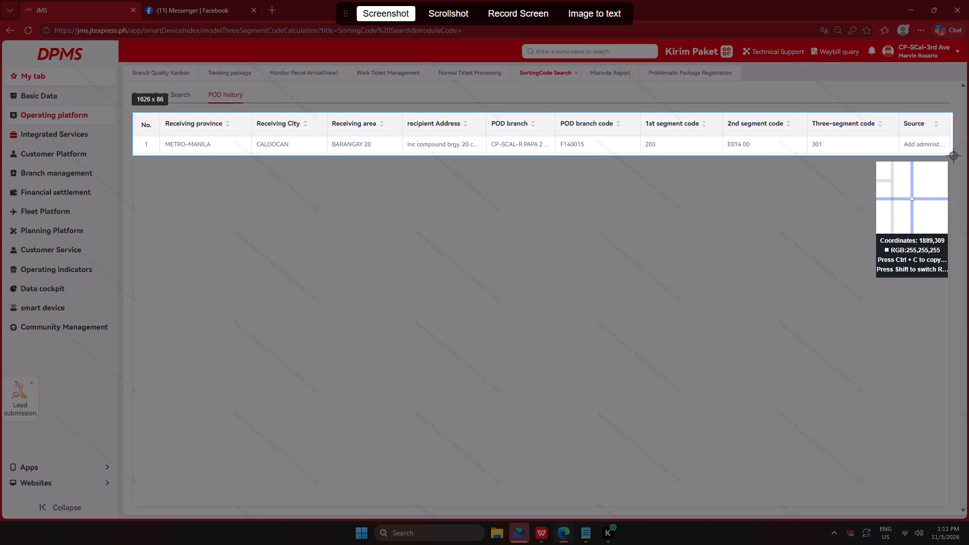
pyautogui.moveTo(953, 156); pyautogui.dragTo(951, 155)
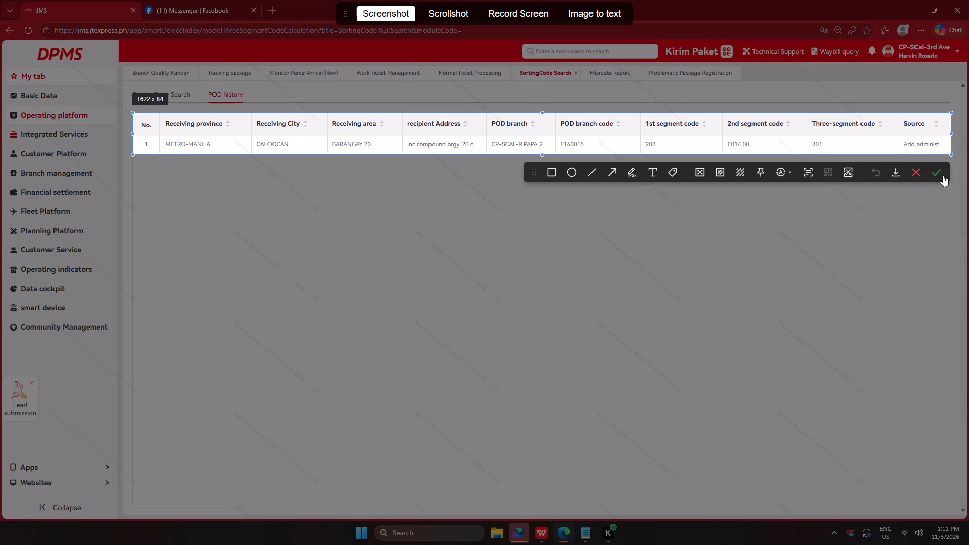
pyautogui.click(937, 174)
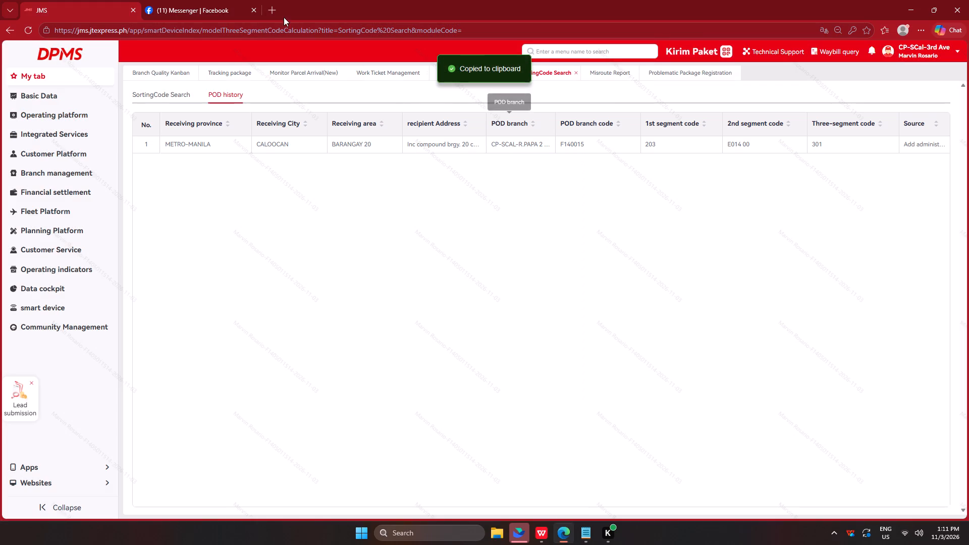
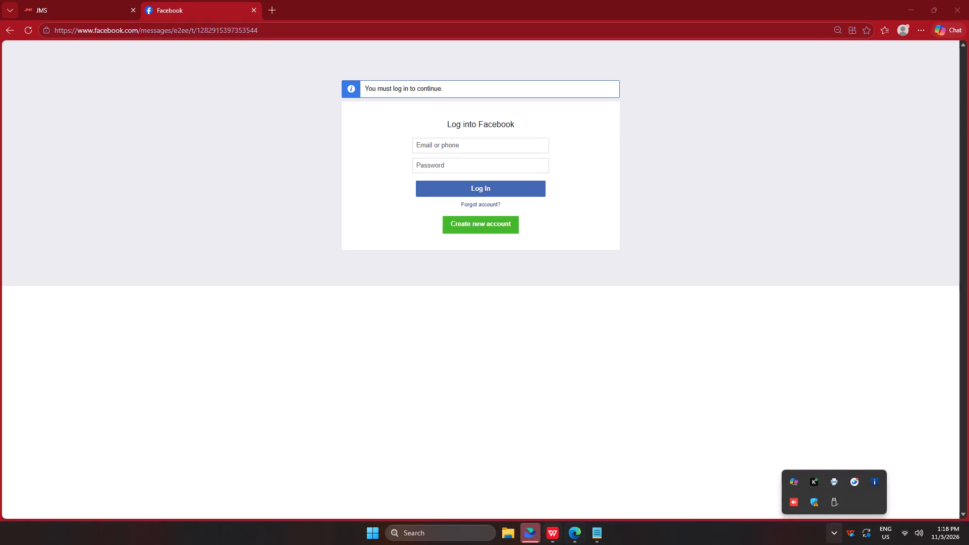
# Switch to WPS Office, open the recent workbook 3RD AVE.-DAILY-MANIFEST-11-01-2026.xlsx, and close the Templates page.
pyautogui.click(551, 538)
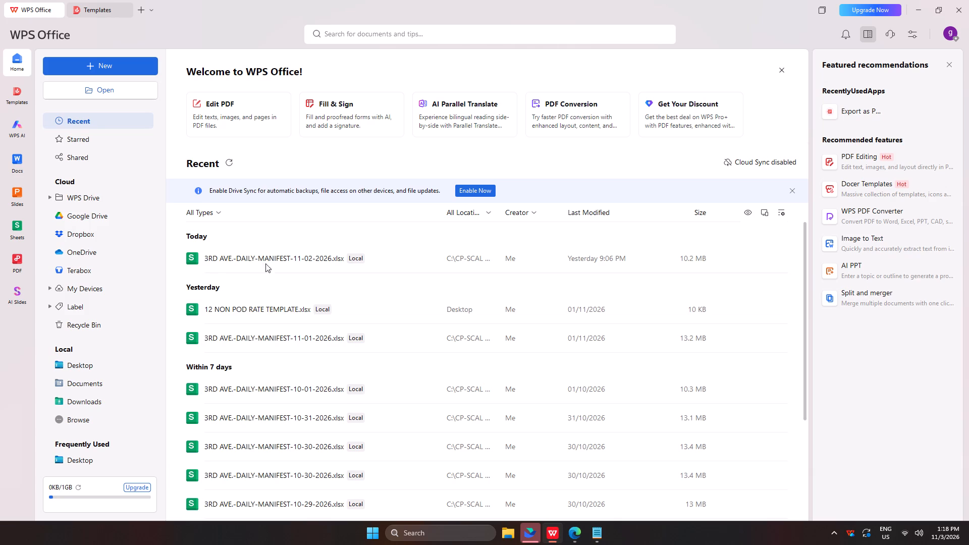
pyautogui.click(278, 343)
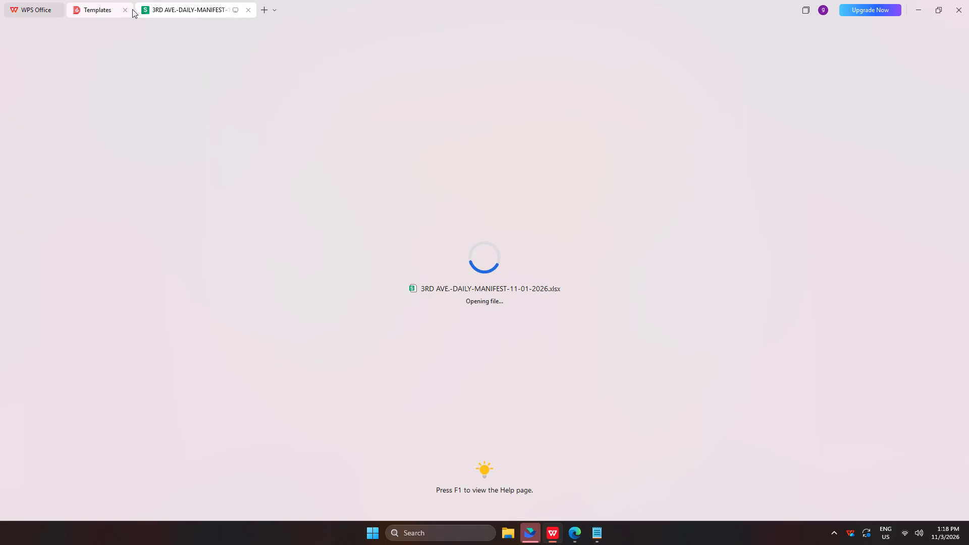
pyautogui.click(127, 10)
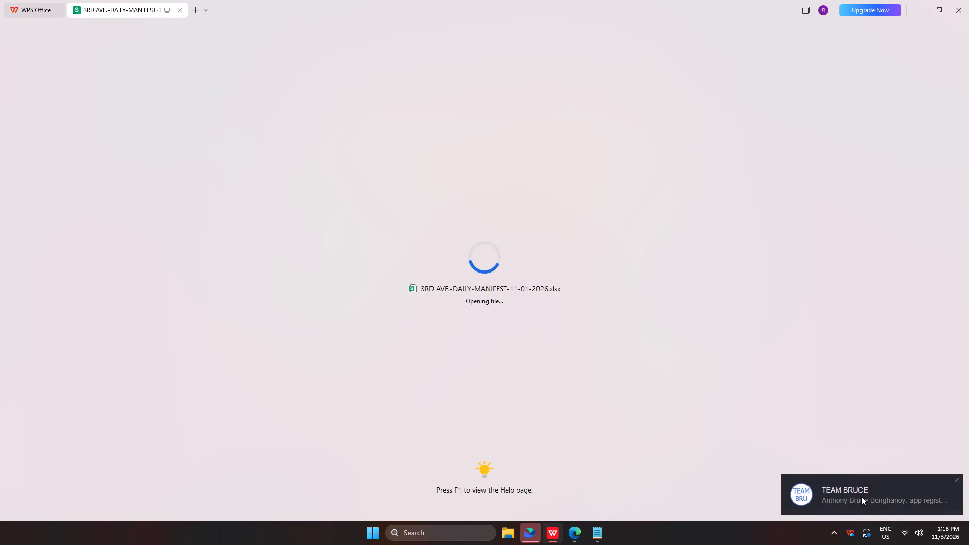
# Switch to the Messenger chat window to check the recent conversations.
pyautogui.click(526, 531)
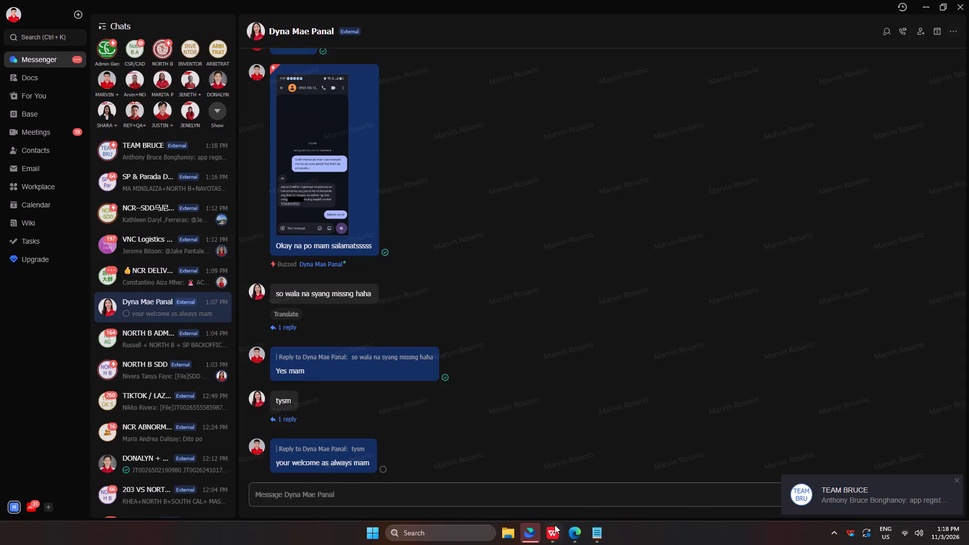
# Switch to the daily manifest workbook in WPS Office and remove the fill colour from the entire CHECKING sheet.
pyautogui.click(555, 525)
pyautogui.click(569, 528)
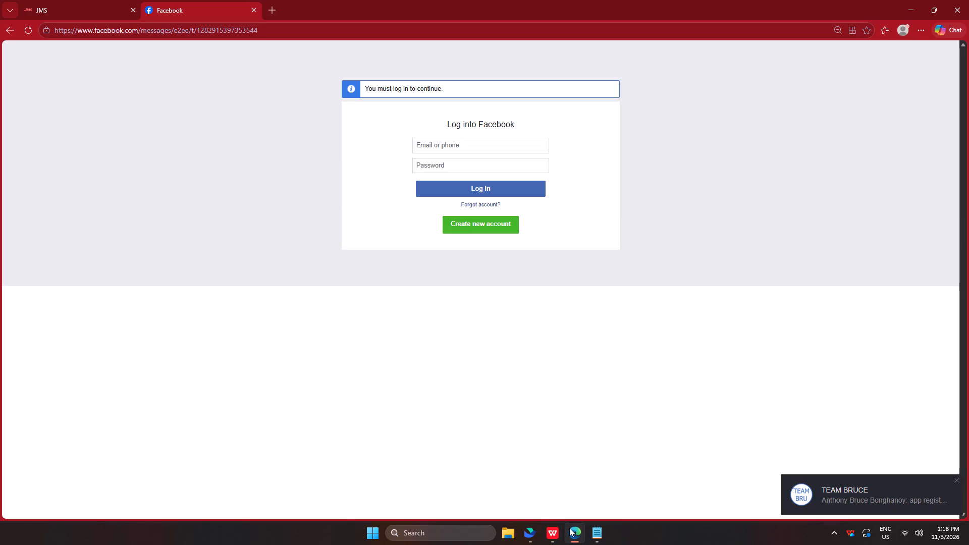
pyautogui.click(553, 530)
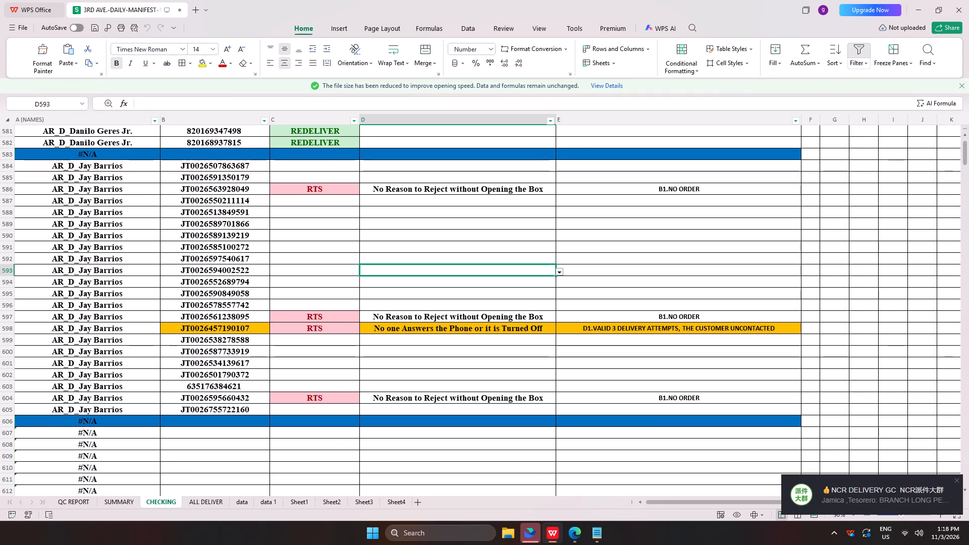
pyautogui.click(7, 121)
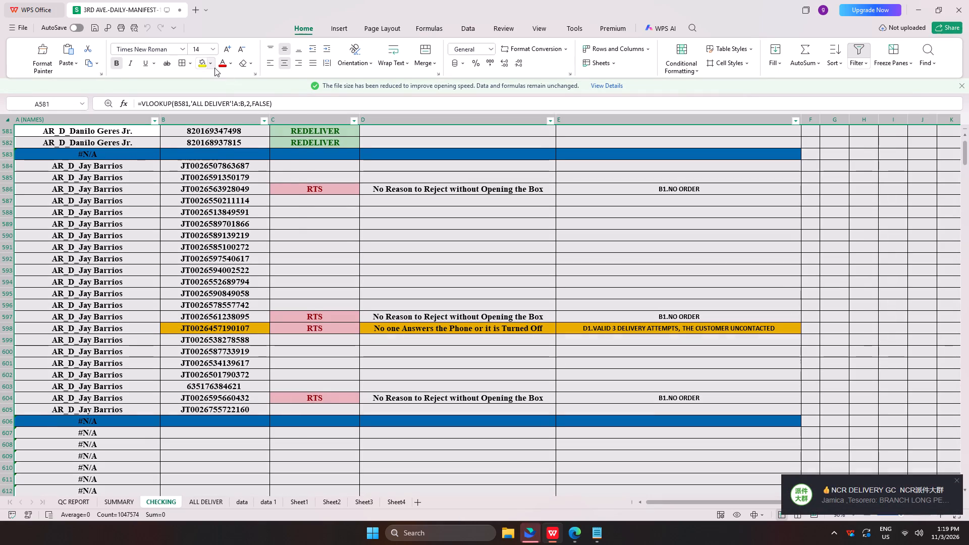
pyautogui.click(209, 64)
pyautogui.click(209, 79)
pyautogui.click(416, 297)
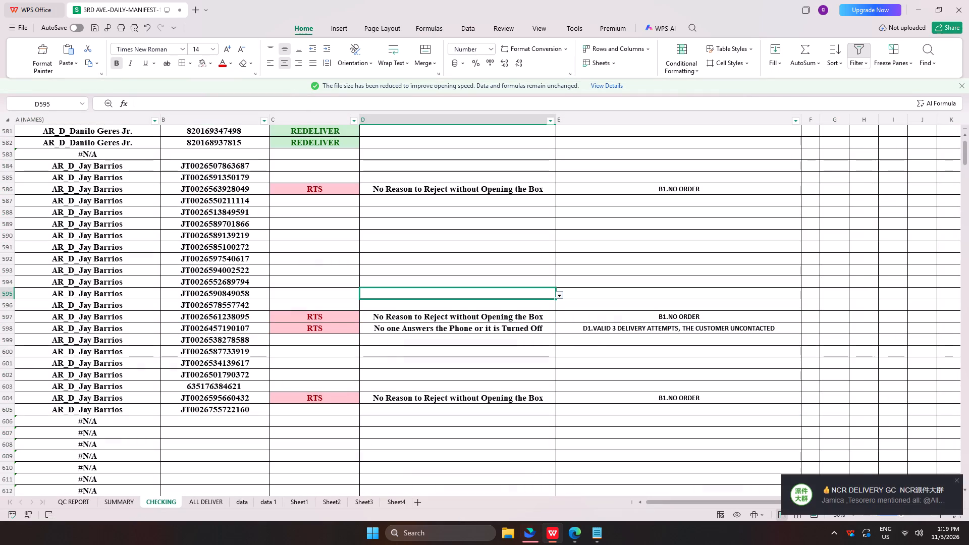
# Clear the contents of columns B to E on the CHECKING sheet, keeping the names column.
pyautogui.moveTo(230, 118); pyautogui.dragTo(692, 123)
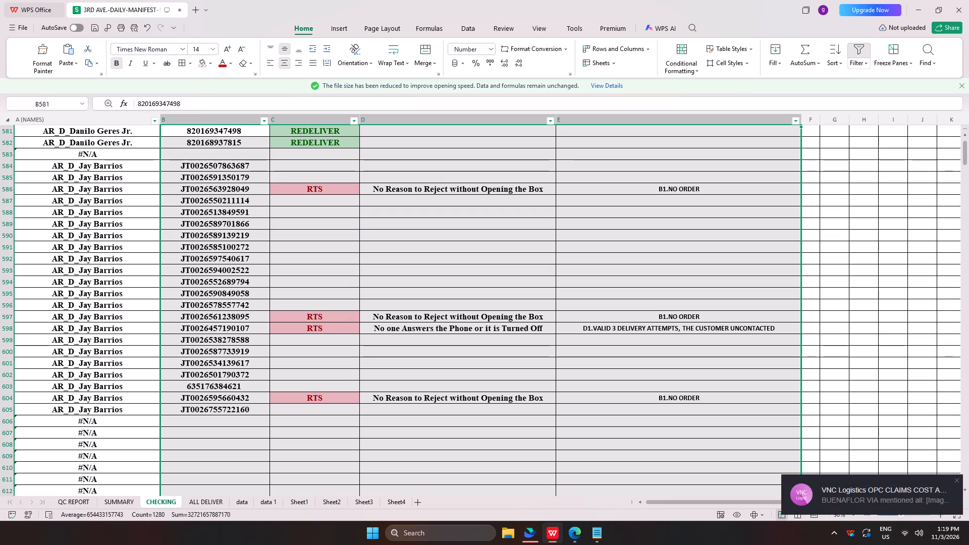
pyautogui.press('Delete')
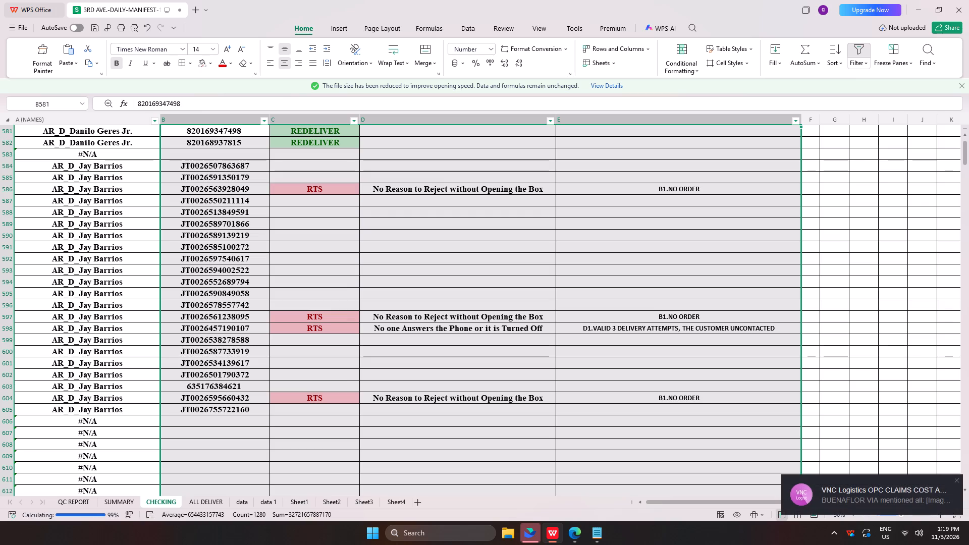
# Clear all waybill numbers and dispatchers below the header row on the ALL DELIVER sheet.
pyautogui.click(192, 498)
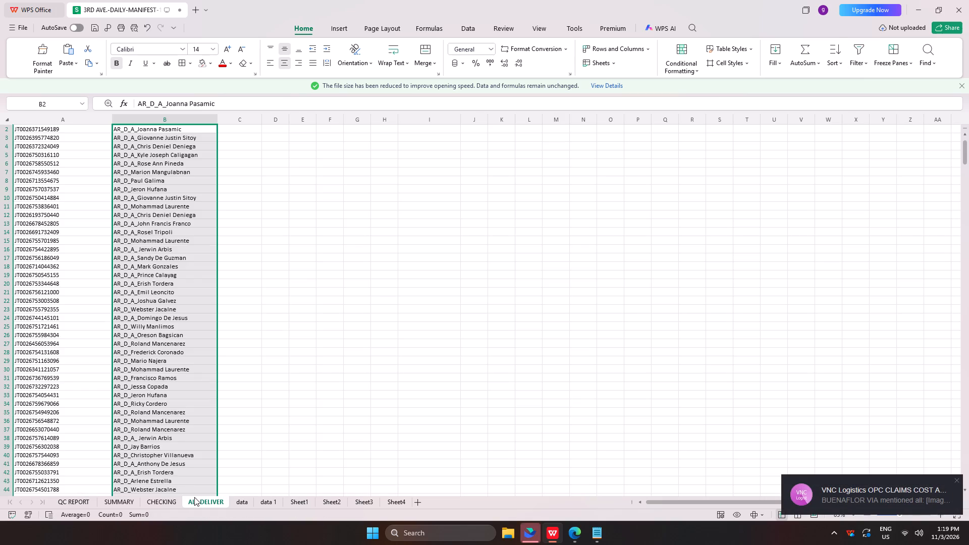
pyautogui.scroll(6, 21, 151)
pyautogui.click(62, 142)
pyautogui.hotkey('shift', 'Right')
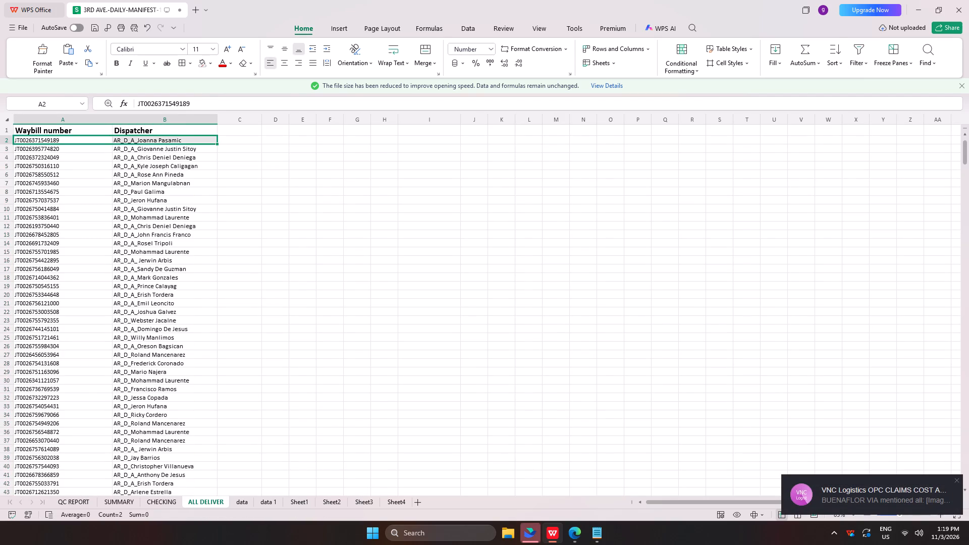
pyautogui.hotkey('ctrl', 'shift', 'Down')
pyautogui.press('Delete')
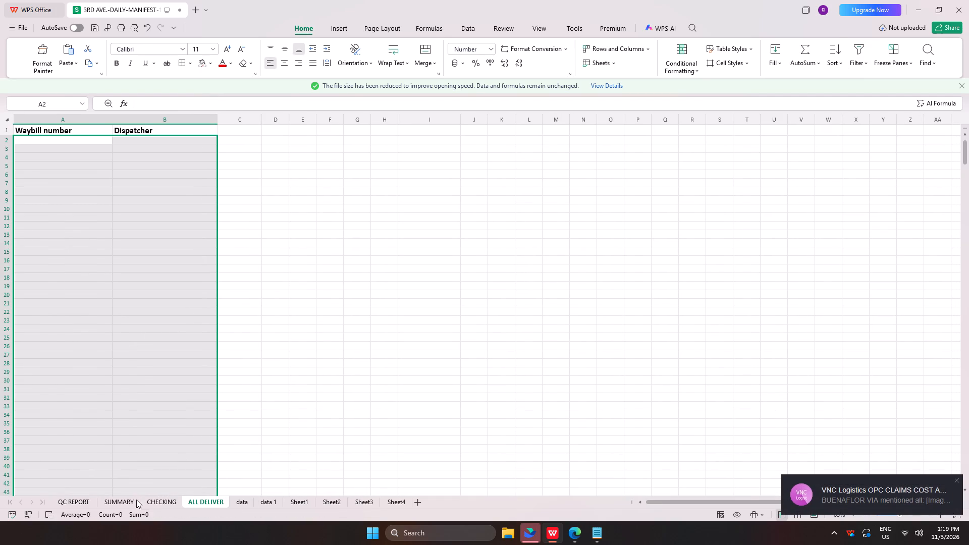
# Clear the Rider Name and Quantity entries from row 7 down on the SUMMARY sheet.
pyautogui.click(119, 500)
pyautogui.scroll(6, 85, 296)
pyautogui.scroll(3, 72, 200)
pyautogui.click(69, 200)
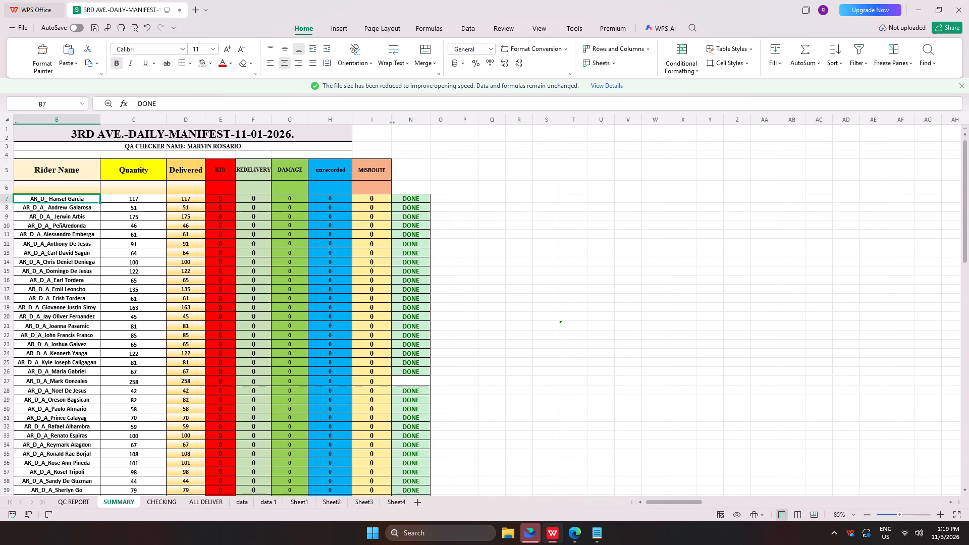
pyautogui.hotkey('shift', 'Right')
pyautogui.hotkey('ctrl', 'shift', 'Down')
pyautogui.press('Delete')
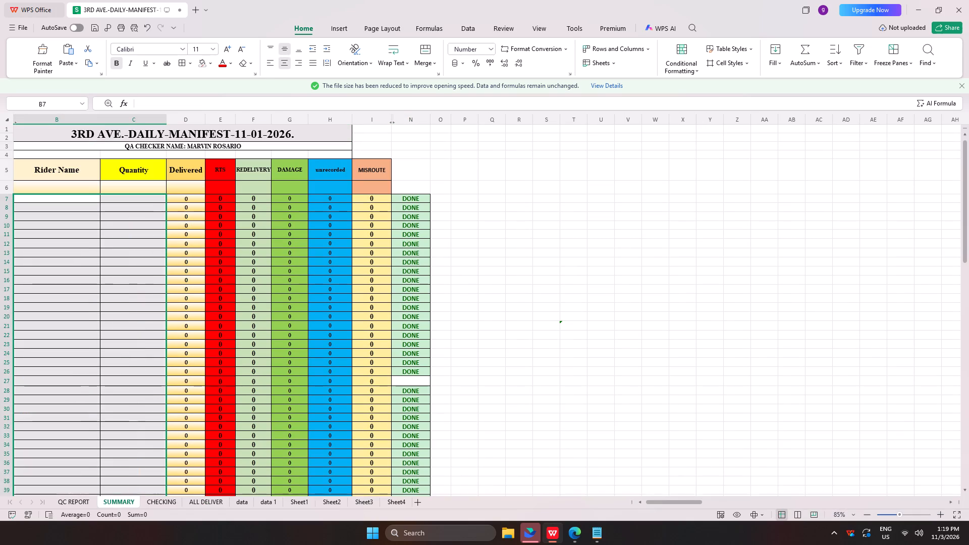
# Clear the first block of DONE marks in column N of the SUMMARY sheet, starting at row 7.
pyautogui.click(417, 199)
pyautogui.hotkey('ctrl', 'shift', 'Down')
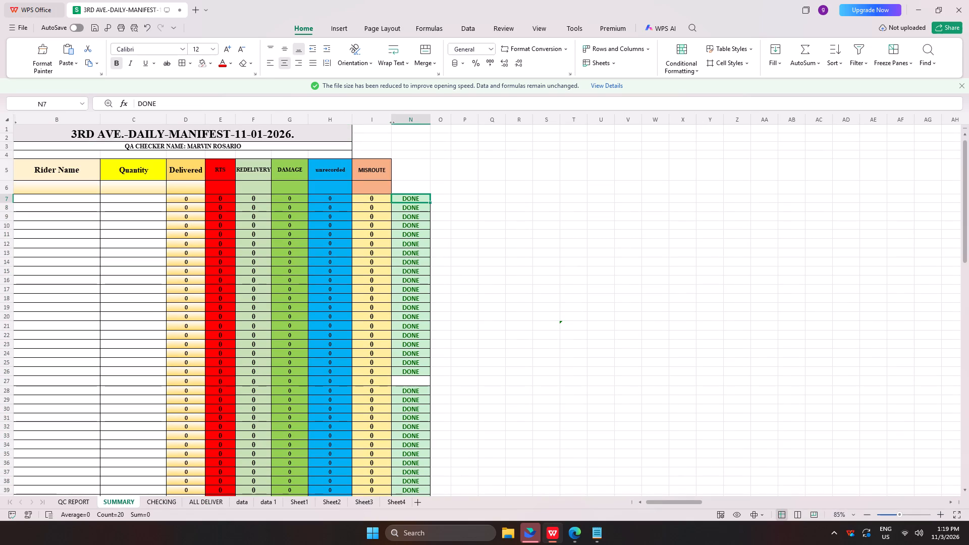
pyautogui.press('Delete')
# Clear the second block of DONE marks in column N, starting at row 28.
pyautogui.press('Down')
pyautogui.press('Down')
pyautogui.press('Down')
pyautogui.press('Down')
pyautogui.press('Down')
pyautogui.press('Down')
pyautogui.press('Down')
pyautogui.press('Down')
pyautogui.press('Down')
pyautogui.press('Down')
pyautogui.press('Down')
pyautogui.press('Down')
pyautogui.press('Down')
pyautogui.press('Down')
pyautogui.press('Down')
pyautogui.press('Down')
pyautogui.press('Down')
pyautogui.press('Down')
pyautogui.press('Down')
pyautogui.press('Down')
pyautogui.press('Down')
pyautogui.press('Down')
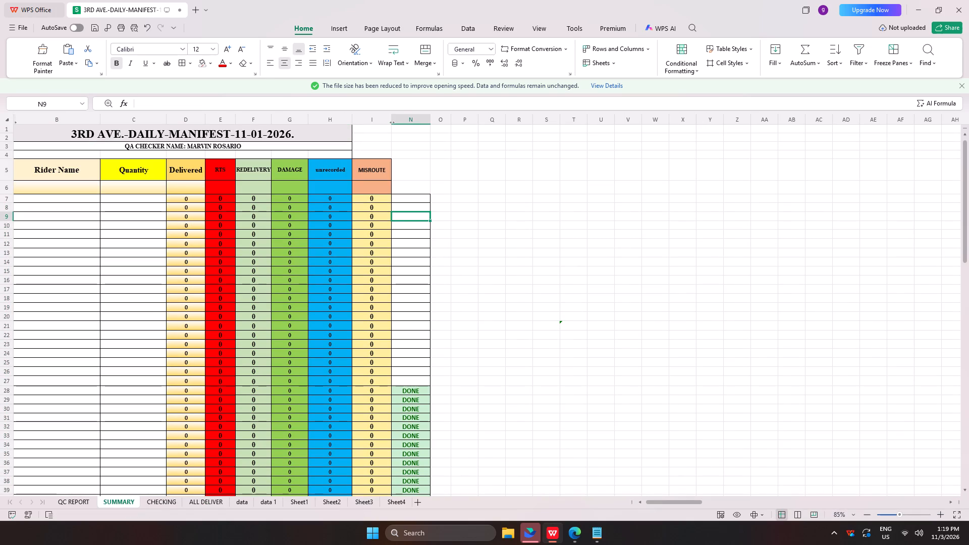
pyautogui.press('Up')
pyautogui.hotkey('ctrl', 'shift', 'Down')
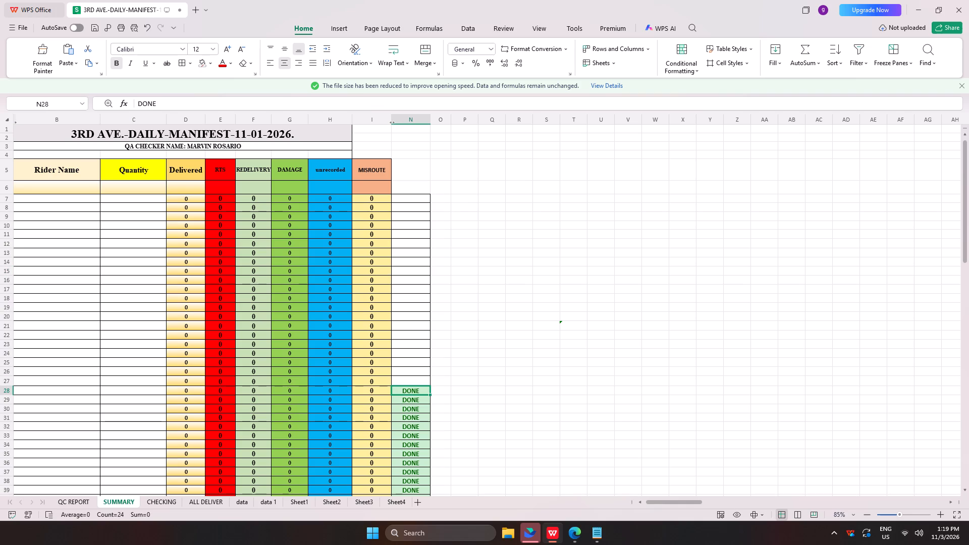
pyautogui.press('Delete')
# Clear the remaining block of DONE marks in column N, starting at row 53.
pyautogui.press('Down')
pyautogui.press('Down')
pyautogui.press('Down')
pyautogui.press('Down')
pyautogui.press('Down')
pyautogui.press('Down')
pyautogui.press('Down')
pyautogui.press('Down')
pyautogui.press('Down')
pyautogui.press('Down')
pyautogui.press('Down')
pyautogui.press('Down')
pyautogui.press('Down')
pyautogui.press('Down')
pyautogui.press('Down')
pyautogui.press('Down')
pyautogui.press('Down')
pyautogui.press('Down')
pyautogui.press('Down')
pyautogui.press('Down')
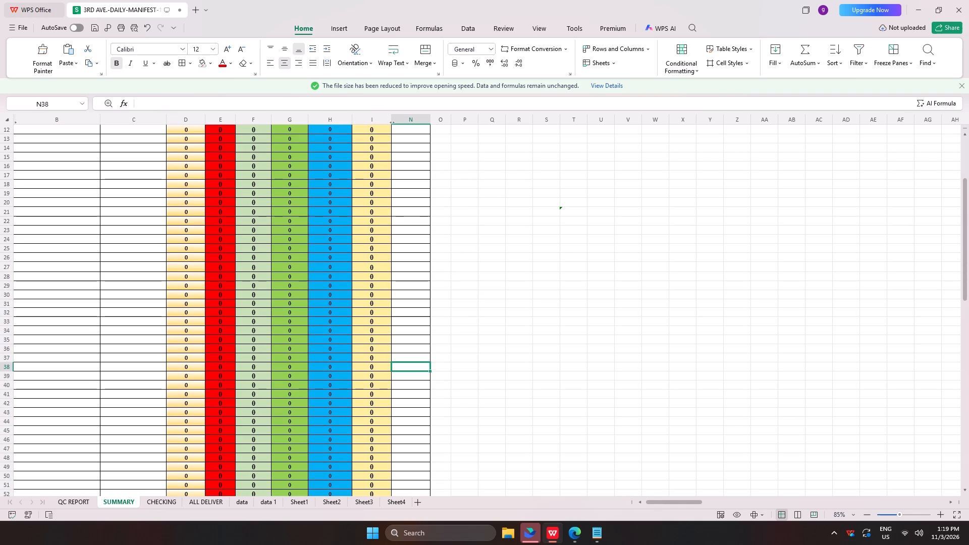
pyautogui.press('Up')
pyautogui.press('Up')
pyautogui.press('Up')
pyautogui.press('Up')
pyautogui.press('Up')
pyautogui.press('Up')
pyautogui.press('Up')
pyautogui.press('Up')
pyautogui.press('Up')
pyautogui.press('Up')
pyautogui.press('Up')
pyautogui.press('Up')
pyautogui.press('Up')
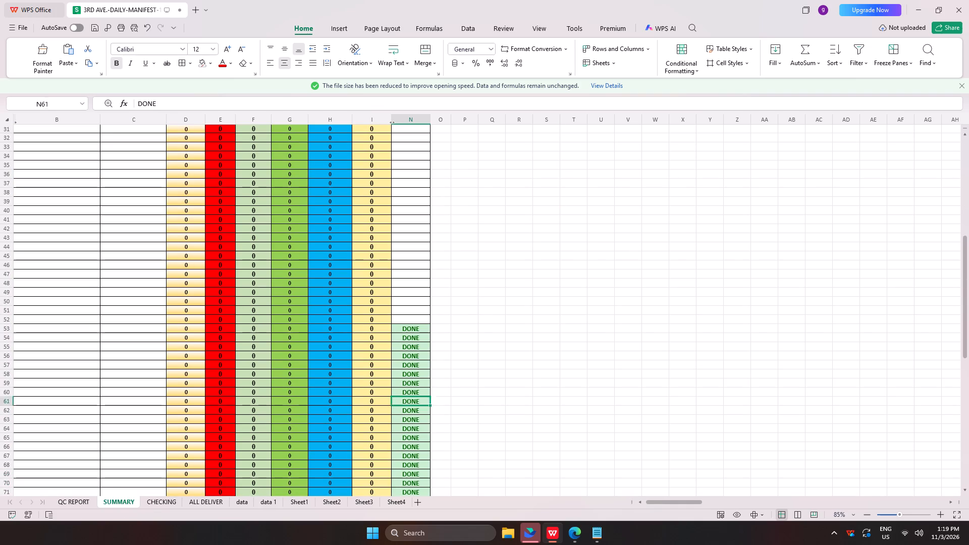
pyautogui.press('Up')
pyautogui.press('Up')
pyautogui.press('Up')
pyautogui.press('Up')
pyautogui.hotkey('ctrl', 'shift', 'Down')
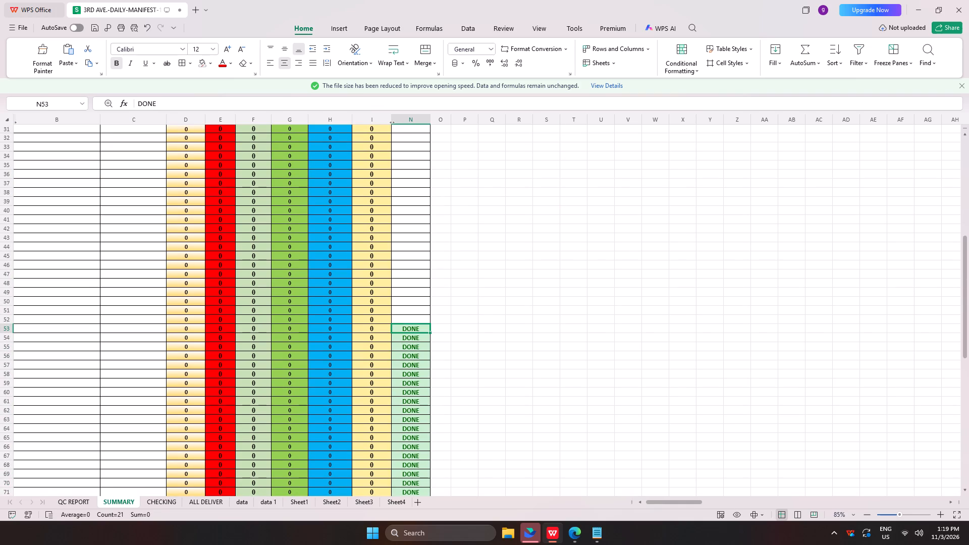
pyautogui.press('Delete')
# Save a copy of the workbook in C:, CP-SCAL 3RD AVE FILES, MANIFEST 2026, NOVEMBER as 3RD AVE.-DAILY-MANIFEST-11-03-2026.xlsx.
pyautogui.scroll(20, 252, 203)
pyautogui.scroll(3, 252, 203)
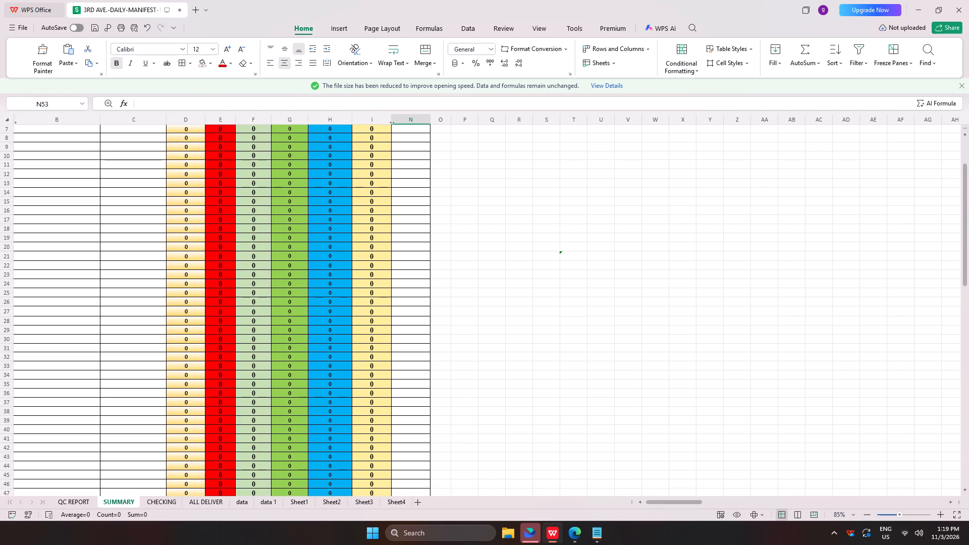
pyautogui.click(16, 25)
pyautogui.click(40, 121)
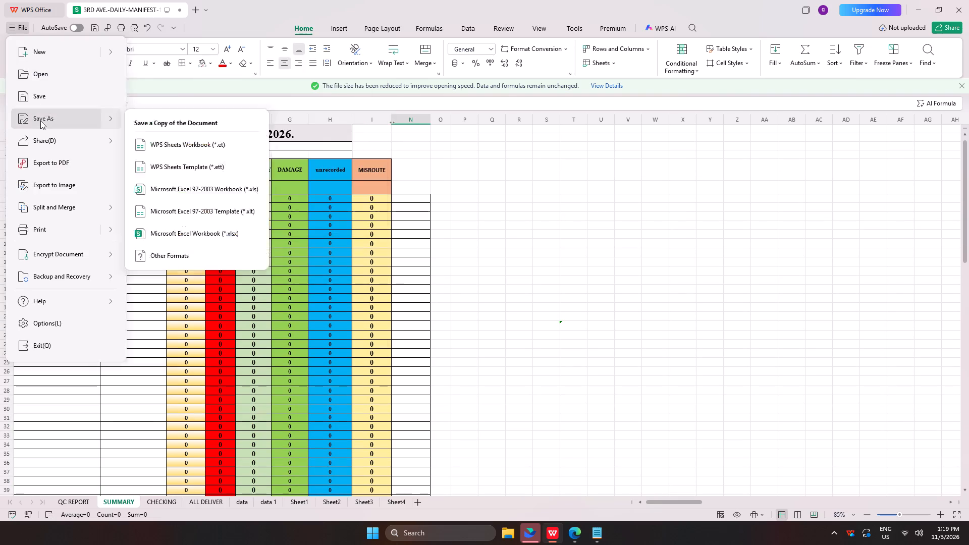
pyautogui.click(208, 247)
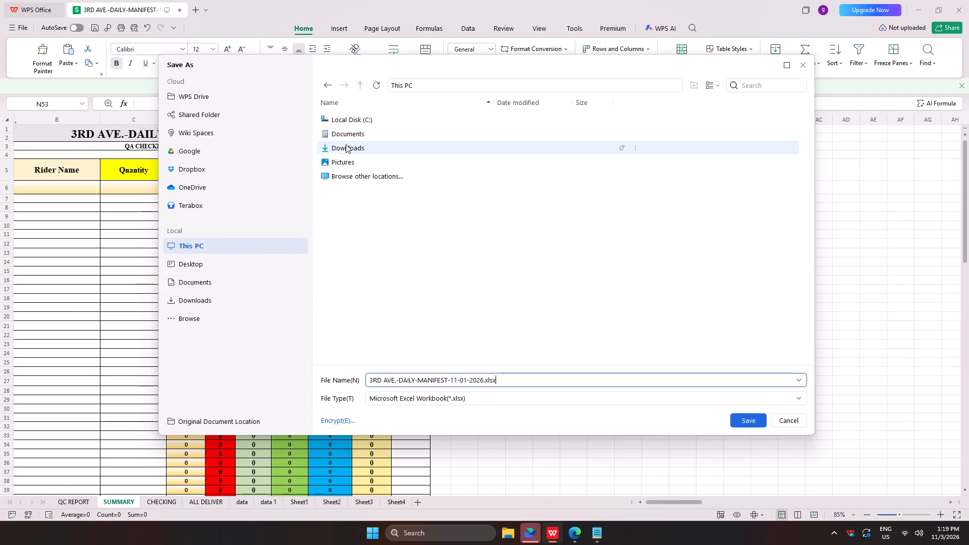
pyautogui.doubleClick(371, 126)
pyautogui.doubleClick(374, 135)
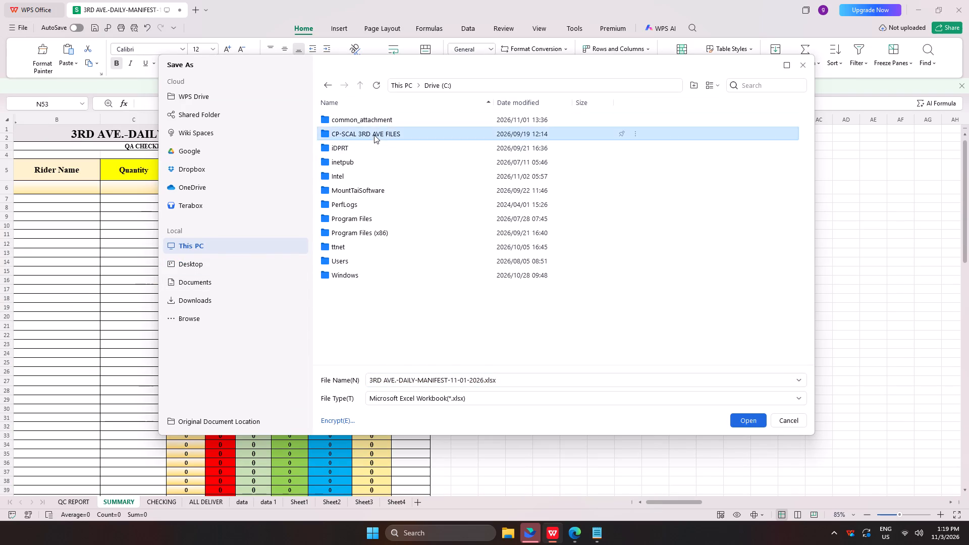
pyautogui.doubleClick(370, 121)
pyautogui.doubleClick(369, 121)
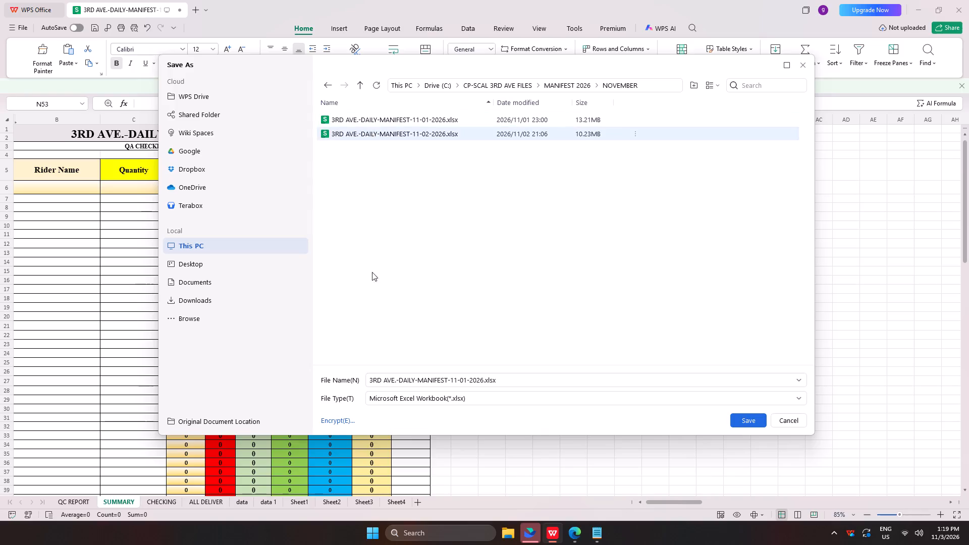
pyautogui.click(467, 378)
pyautogui.press('BackSpace')
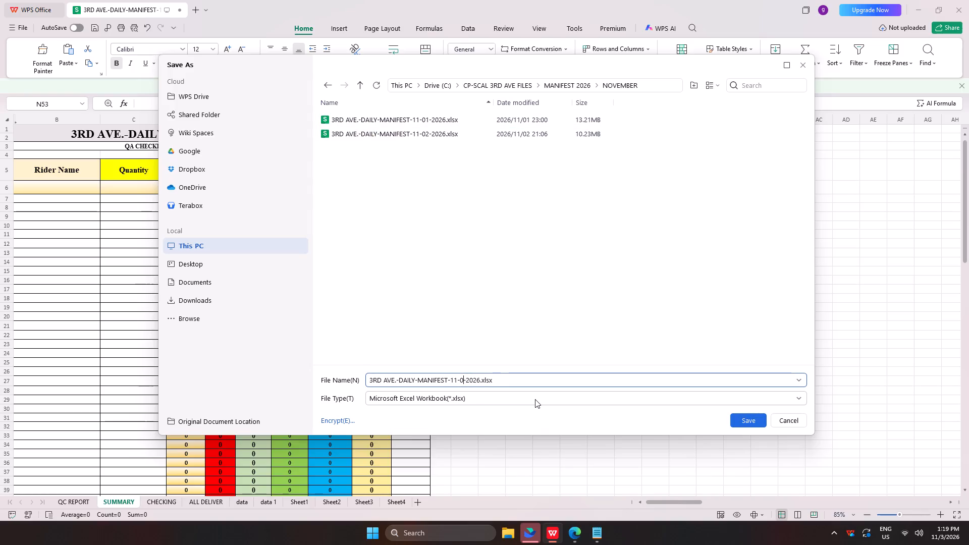
pyautogui.press('3')
pyautogui.click(748, 420)
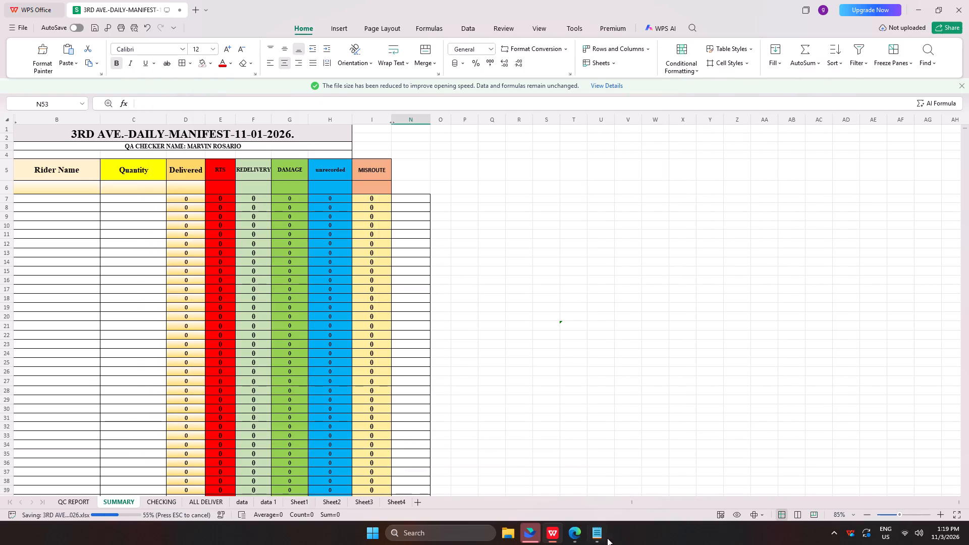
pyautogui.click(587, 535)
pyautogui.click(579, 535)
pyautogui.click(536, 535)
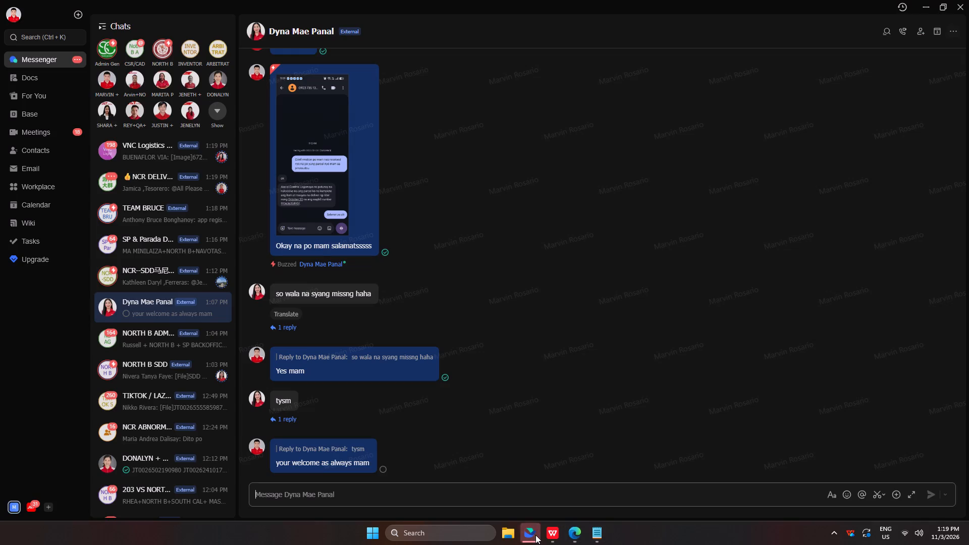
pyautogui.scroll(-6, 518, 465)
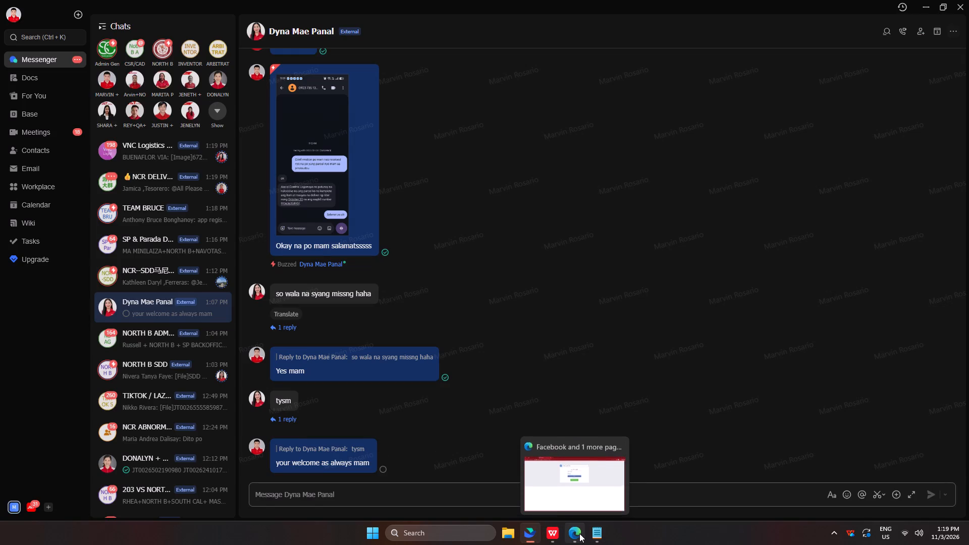
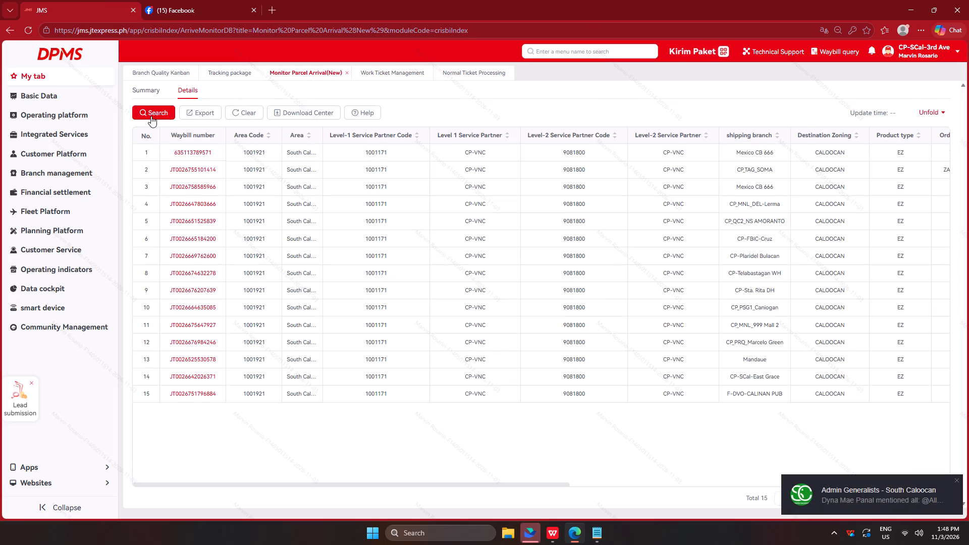
# Rerun the Monitor Parcel Arrival summary search for 2026-11-03 and open the waybill details behind a quantity in the CP-SCal-3rd Ave row.
pyautogui.click(148, 85)
pyautogui.click(146, 111)
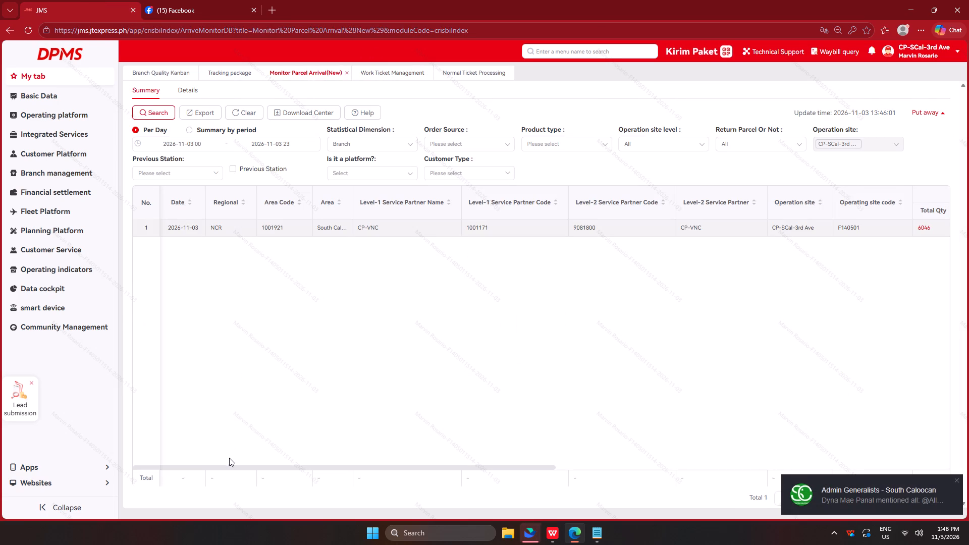
pyautogui.moveTo(236, 465); pyautogui.dragTo(634, 476)
pyautogui.click(623, 228)
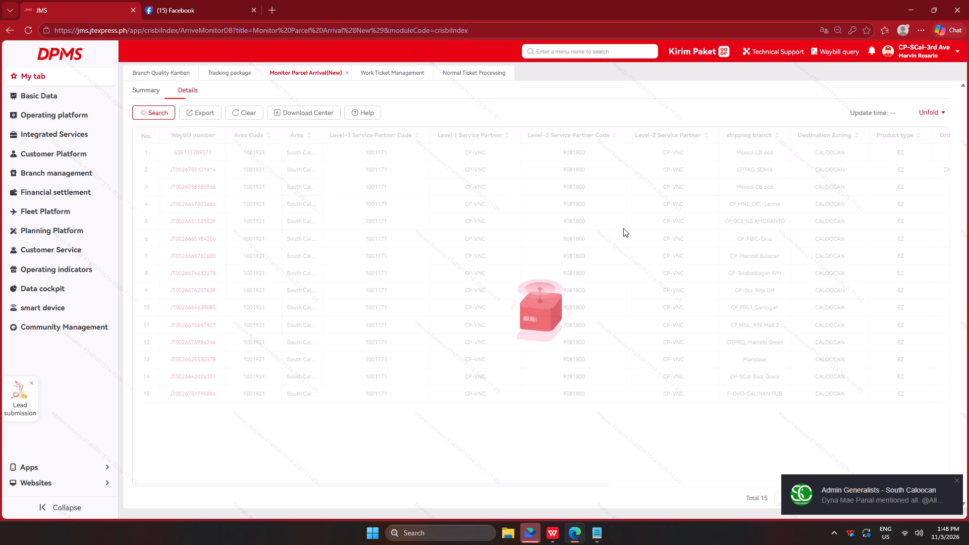
# Switch to the Facebook page to view the shared work ticket image.
pyautogui.click(193, 0)
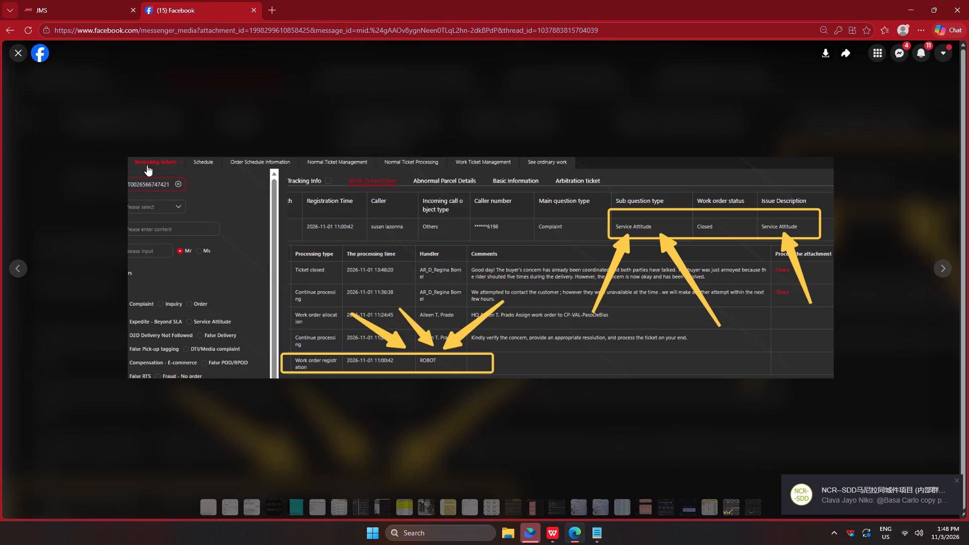
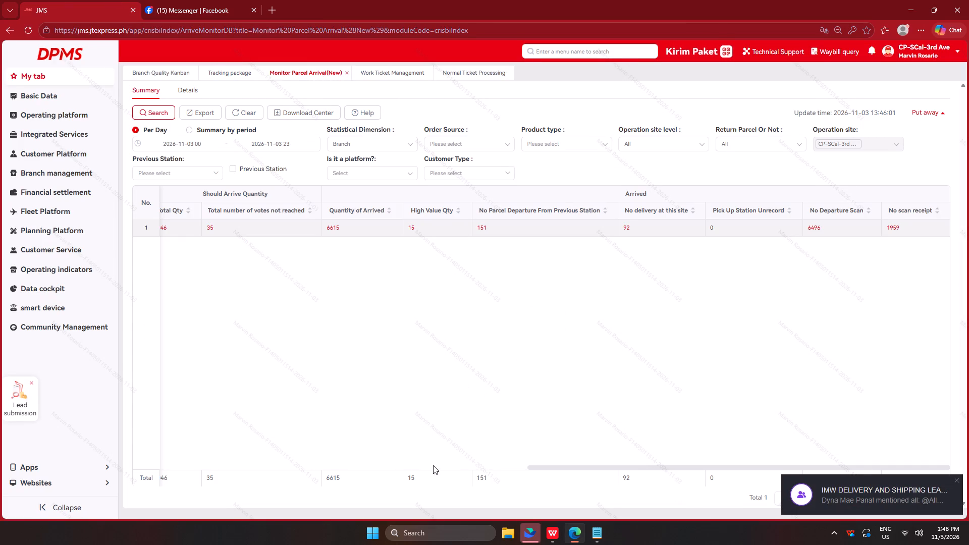
# Switch to the work messenger to check the new mention in the IMW delivery and shipping group chat.
pyautogui.click(529, 537)
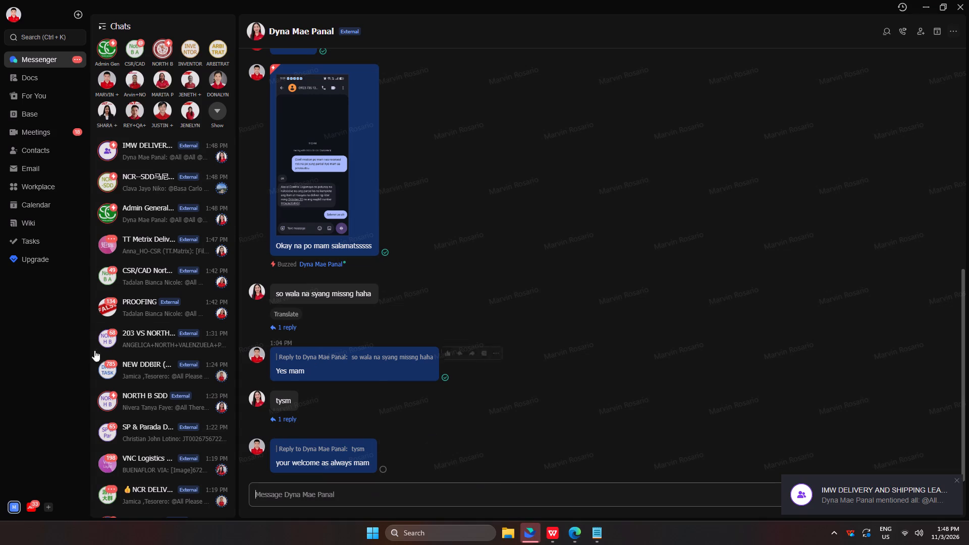
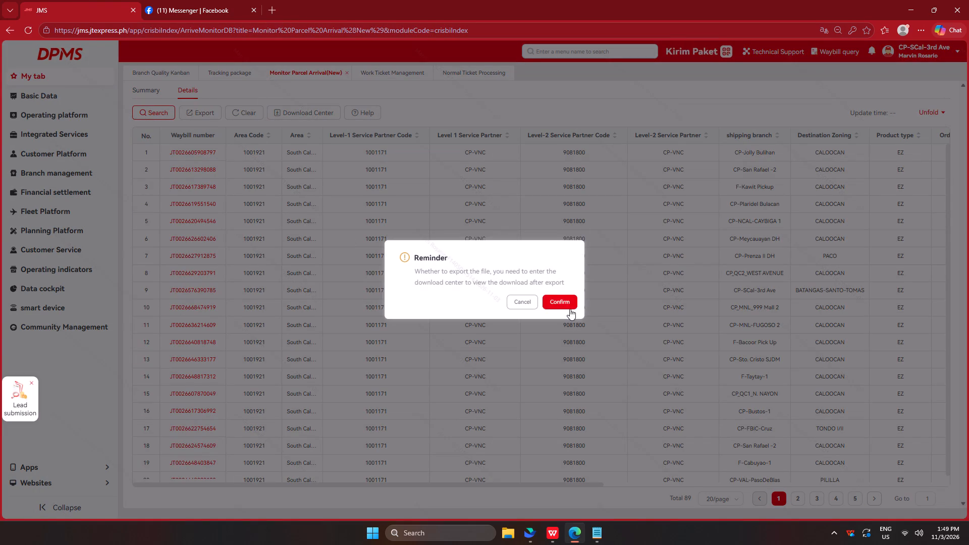
# Refresh the export download list and open the completed Monitor Parcel Arrival details export.
pyautogui.click(295, 112)
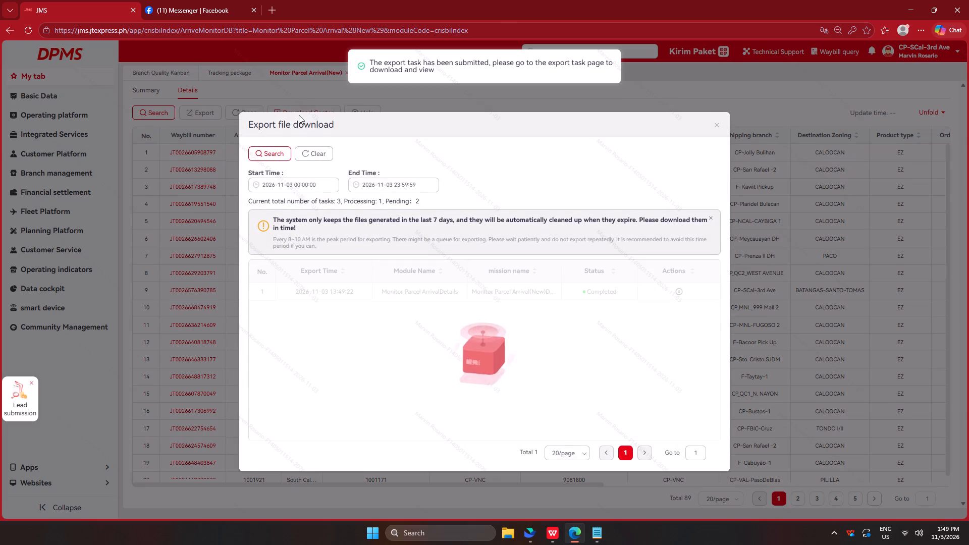
pyautogui.tripleClick(267, 158)
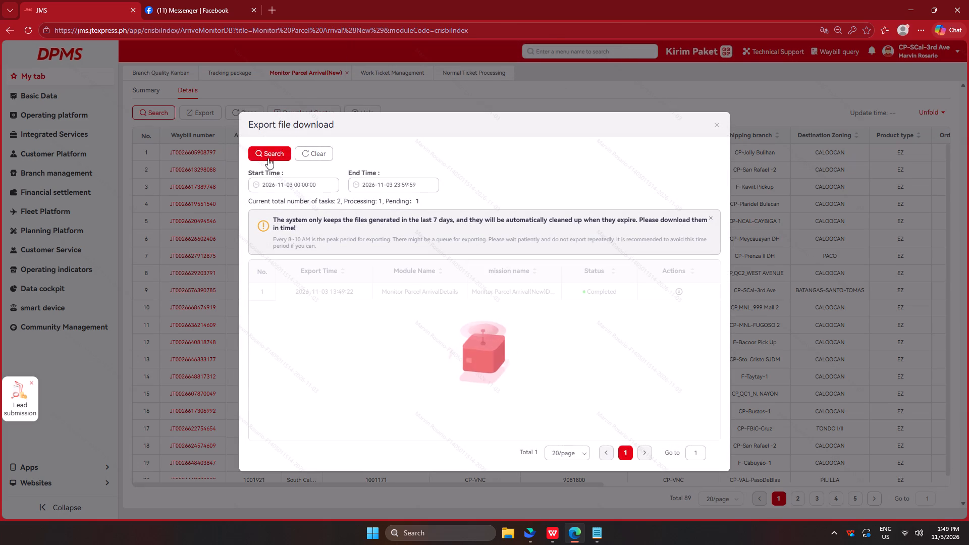
pyautogui.click(678, 292)
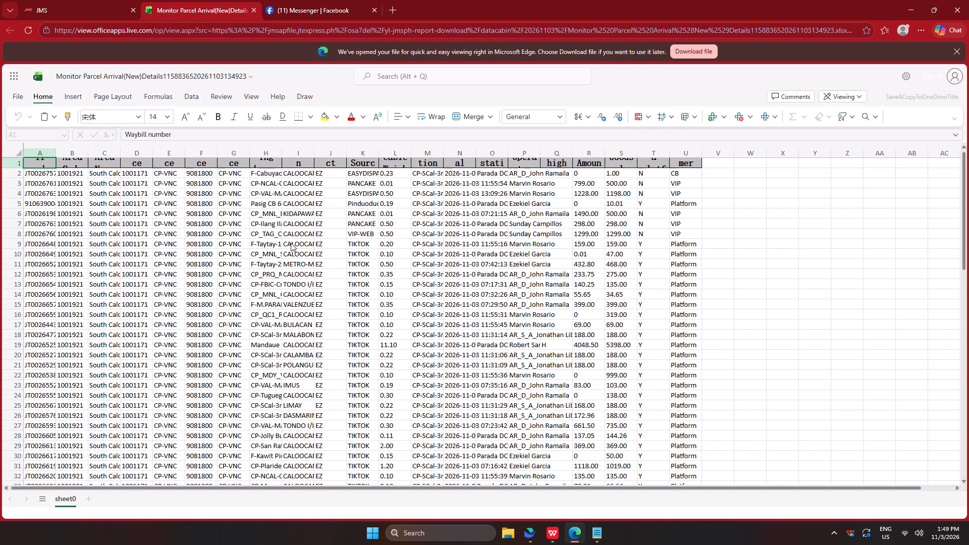
# Copy all the waybill numbers in column A of the exported sheet, from row 2 down to row 90.
pyautogui.click(50, 173)
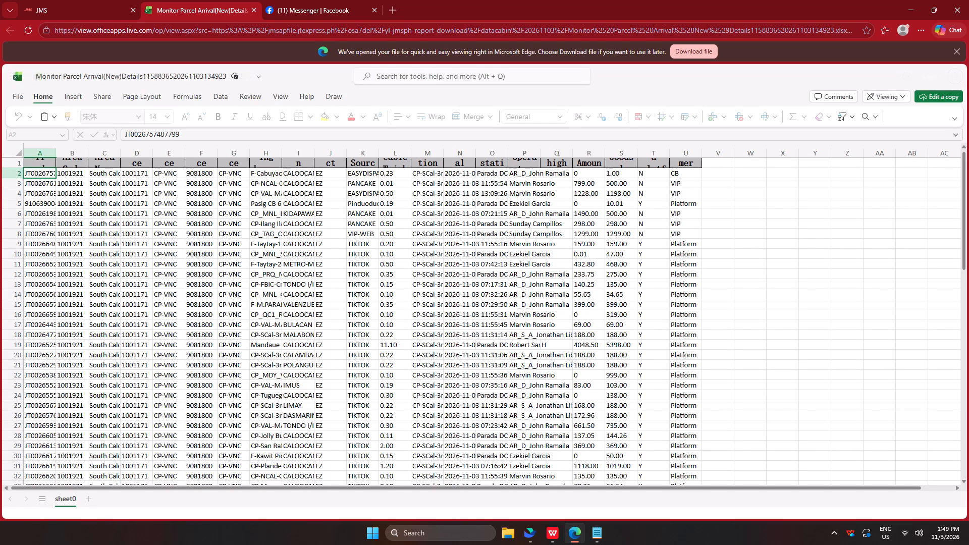
pyautogui.hotkey('ctrl', 'shift', 'Down')
pyautogui.hotkey('ctrl', 'c')
pyautogui.hotkey('ctrl', 'c')
pyautogui.hotkey('ctrl', 'c')
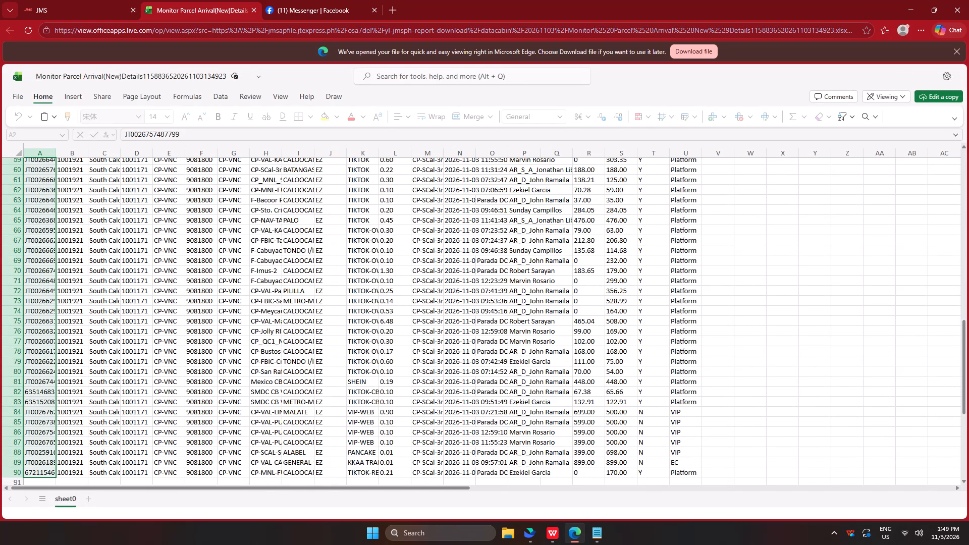
pyautogui.hotkey('ctrl', 'c')
pyautogui.hotkey('ctrl', 'c')
pyautogui.hotkey('ctrl', 'c')
pyautogui.hotkey('ctrl', 'c')
pyautogui.hotkey('ctrl', 'c')
pyautogui.hotkey('ctrl', 'c')
pyautogui.hotkey('ctrl', 'c')
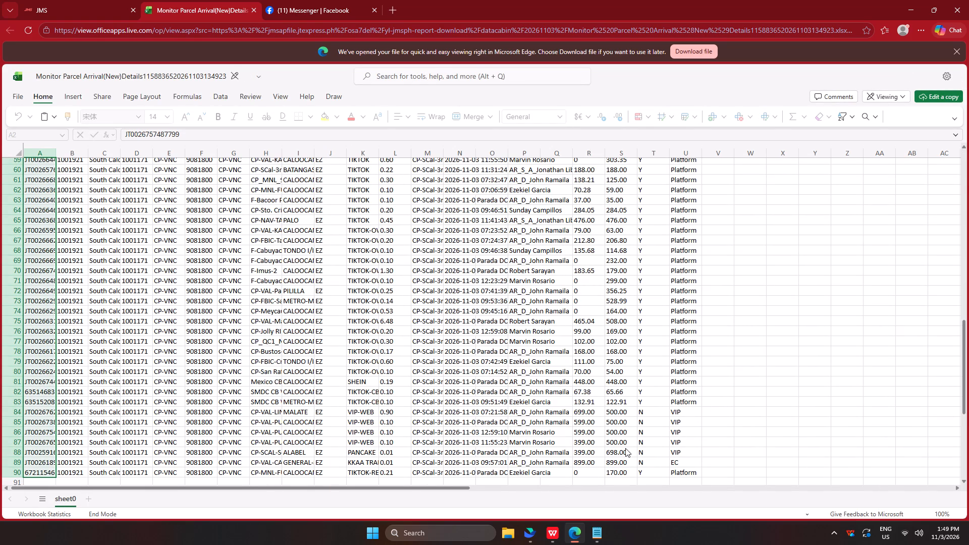
pyautogui.hotkey('ctrl', 'c')
pyautogui.hotkey('ctrl', 'c')
pyautogui.hotkey('ctrl', 'c')
pyautogui.hotkey('ctrl', 'c')
pyautogui.hotkey('ctrl', 'c')
pyautogui.hotkey('ctrl', 'c')
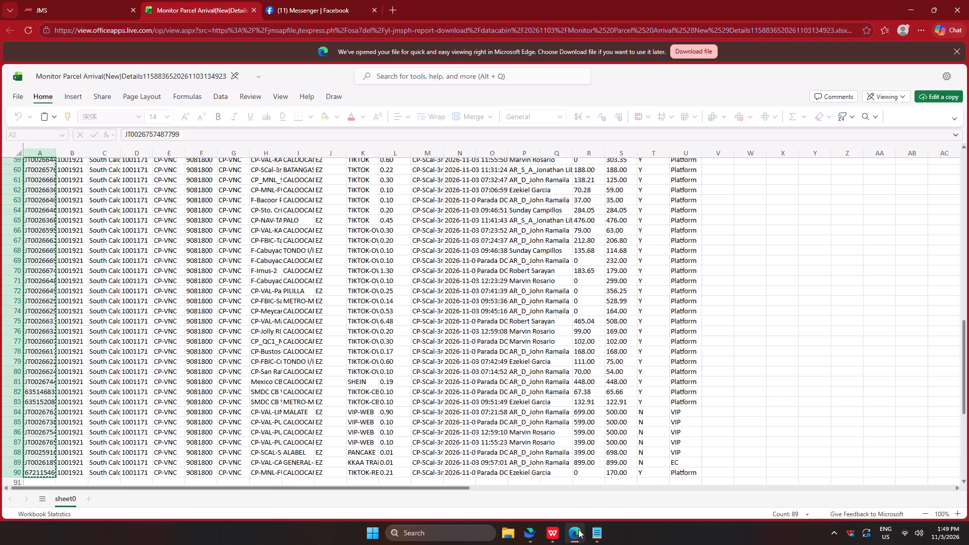
pyautogui.hotkey('ctrl', 'c')
pyautogui.hotkey('ctrl', 'c')
pyautogui.click(598, 535)
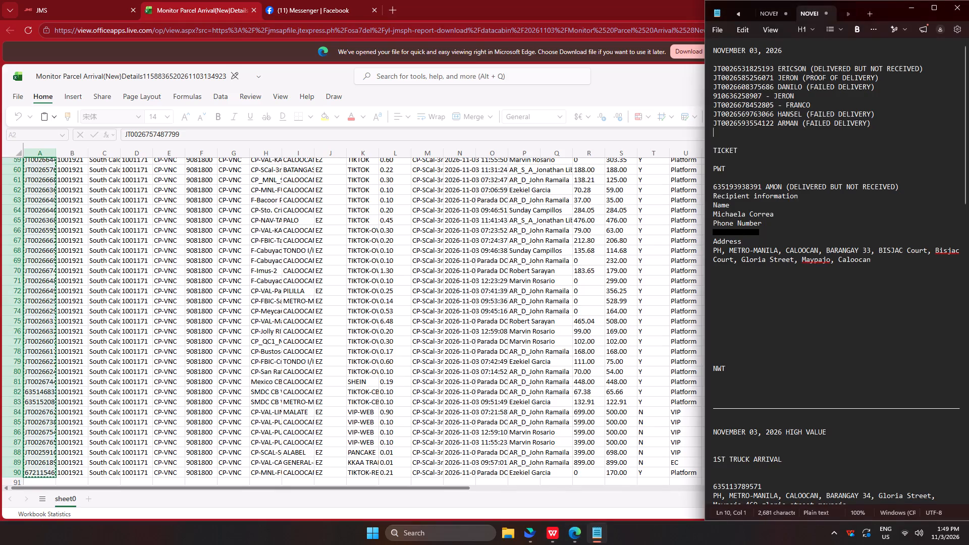
pyautogui.scroll(-16, 851, 334)
pyautogui.scroll(-7, 851, 341)
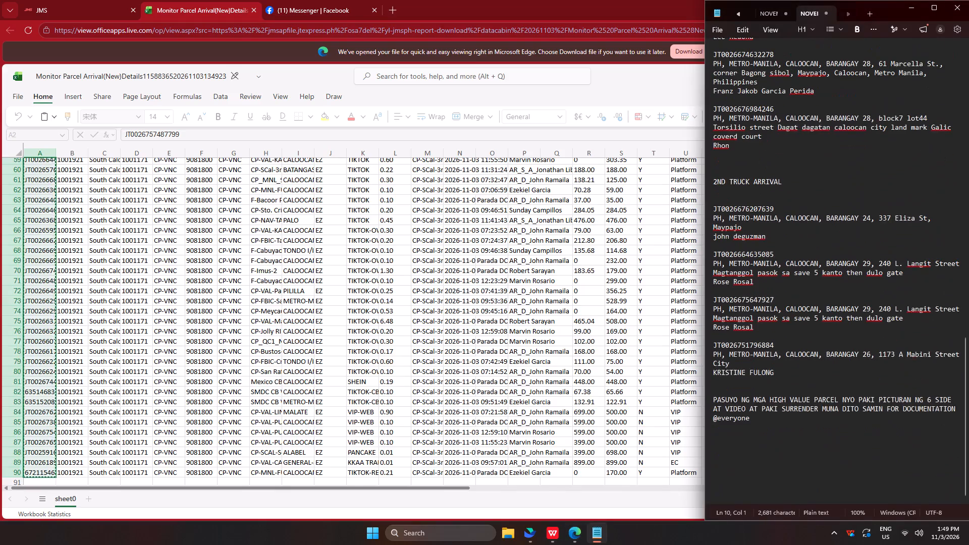
pyautogui.scroll(-2, 851, 343)
pyautogui.click(763, 422)
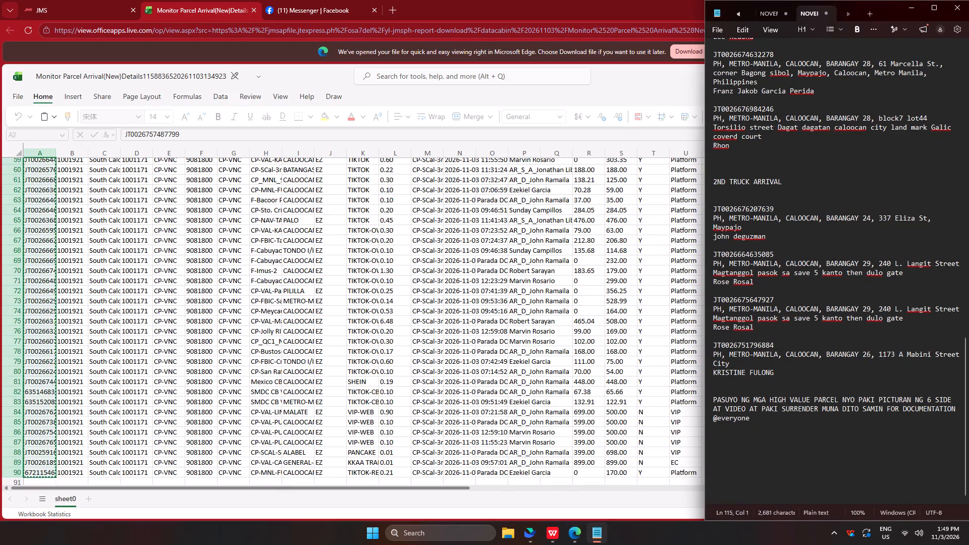
pyautogui.press('Return')
pyautogui.press('Return')
pyautogui.press('Return')
pyautogui.hotkey('shift', '_')
pyautogui.hotkey('shift', '_')
pyautogui.hotkey('shift', '_')
pyautogui.hotkey('shift', '_')
pyautogui.hotkey('shift', '_')
pyautogui.hotkey('shift', '_')
pyautogui.hotkey('shift', '_')
pyautogui.hotkey('shift', '_')
pyautogui.hotkey('shift', '_')
pyautogui.hotkey('shift', '_')
pyautogui.hotkey('shift', '_')
pyautogui.hotkey('shift', '_')
pyautogui.hotkey('shift', '_')
pyautogui.hotkey('shift', '_')
pyautogui.hotkey('shift', '_')
pyautogui.hotkey('shift', '_')
pyautogui.hotkey('shift', '_')
pyautogui.hotkey('shift', '_')
pyautogui.hotkey('shift', '_')
pyautogui.hotkey('shift', '_')
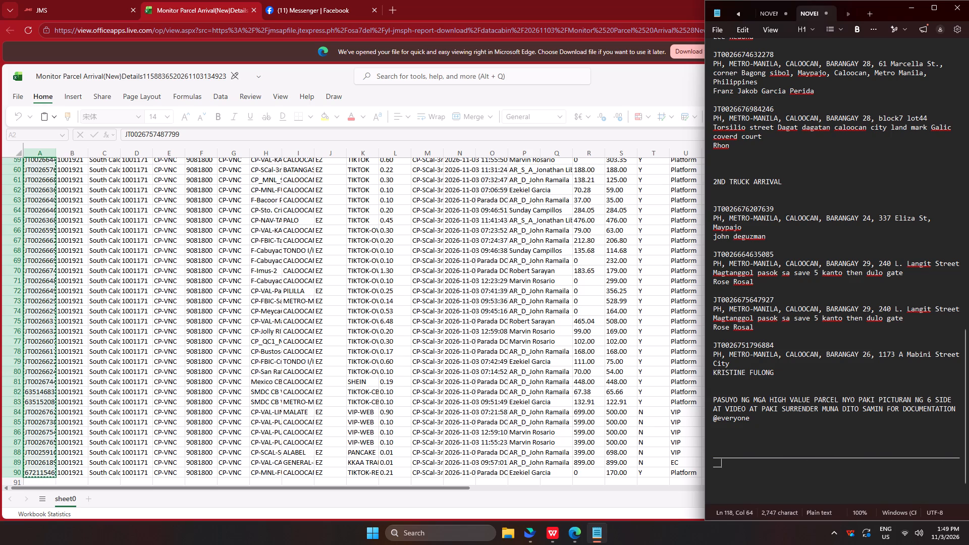
pyautogui.press('BackSpace')
pyautogui.press('BackSpace')
# Paste the copied waybill numbers a few blank lines below the new separator.
pyautogui.press('Return')
pyautogui.press('Return')
pyautogui.press('Return')
pyautogui.press('Return')
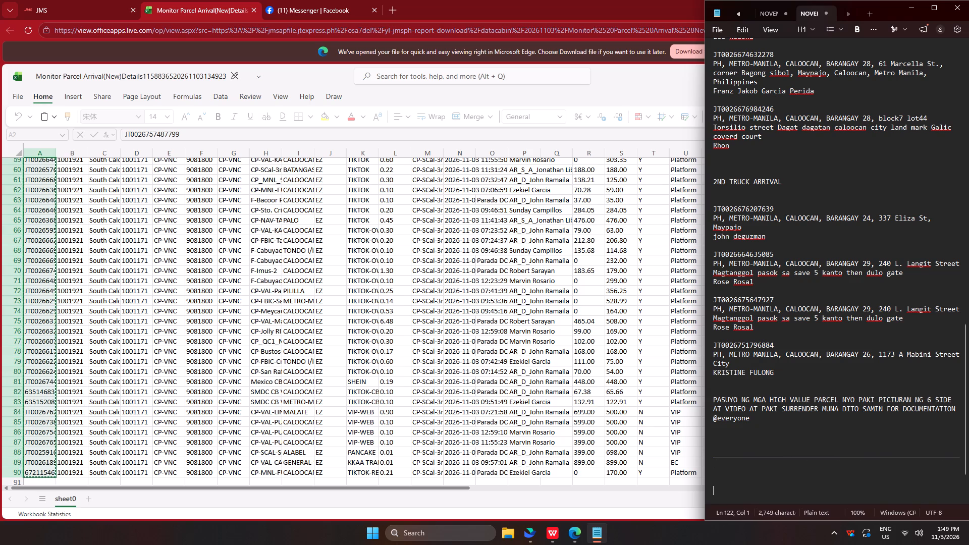
pyautogui.press('Return')
pyautogui.hotkey('ctrl', 'v')
pyautogui.scroll(7, 871, 376)
pyautogui.scroll(5, 819, 333)
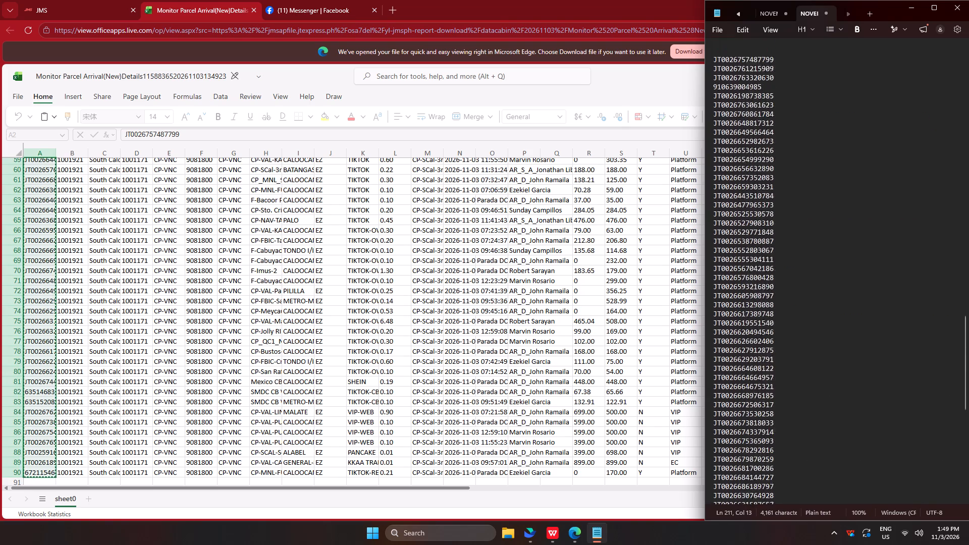
pyautogui.scroll(1, 818, 338)
pyautogui.click(784, 496)
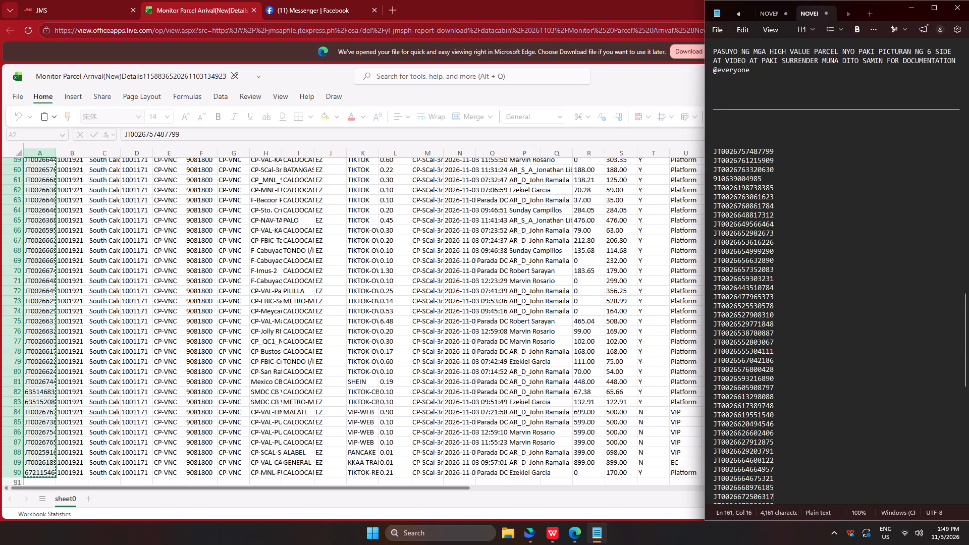
pyautogui.press('Return')
pyautogui.scroll(-11, 775, 446)
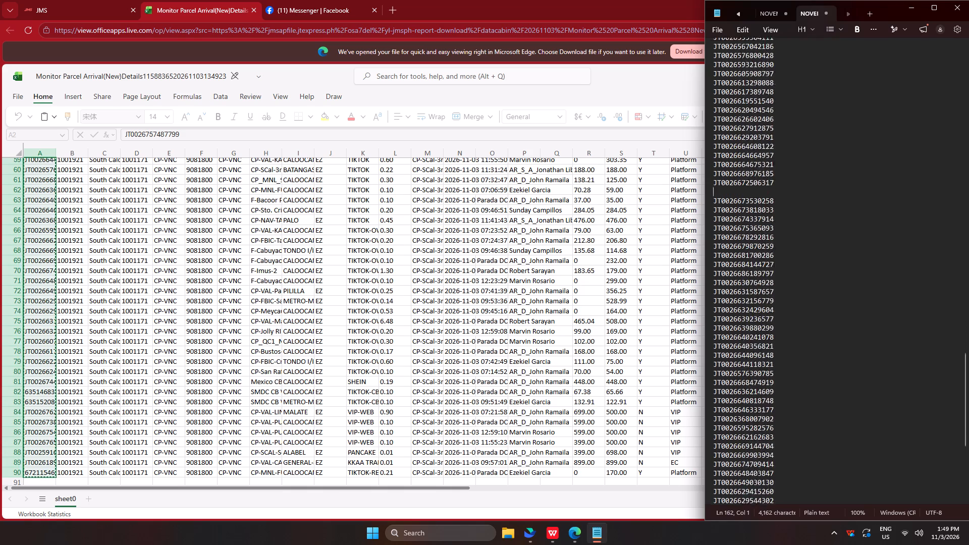
pyautogui.scroll(-5, 787, 453)
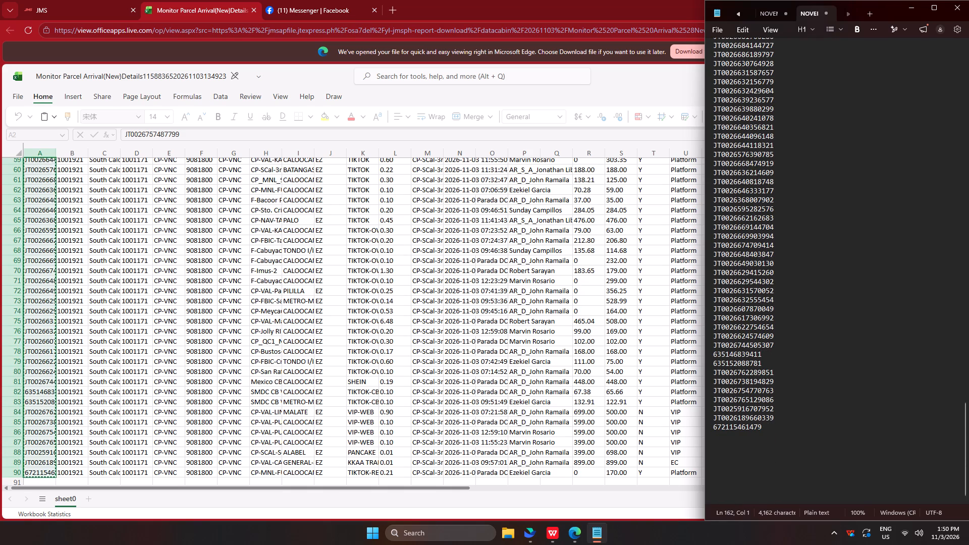
pyautogui.scroll(14, 800, 432)
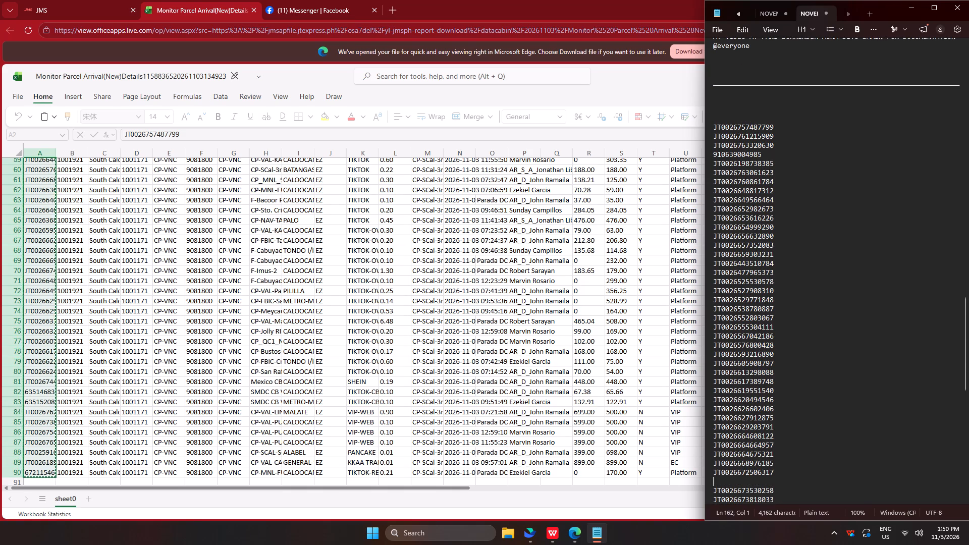
pyautogui.hotkey('ctrl', 'z')
pyautogui.click(776, 126)
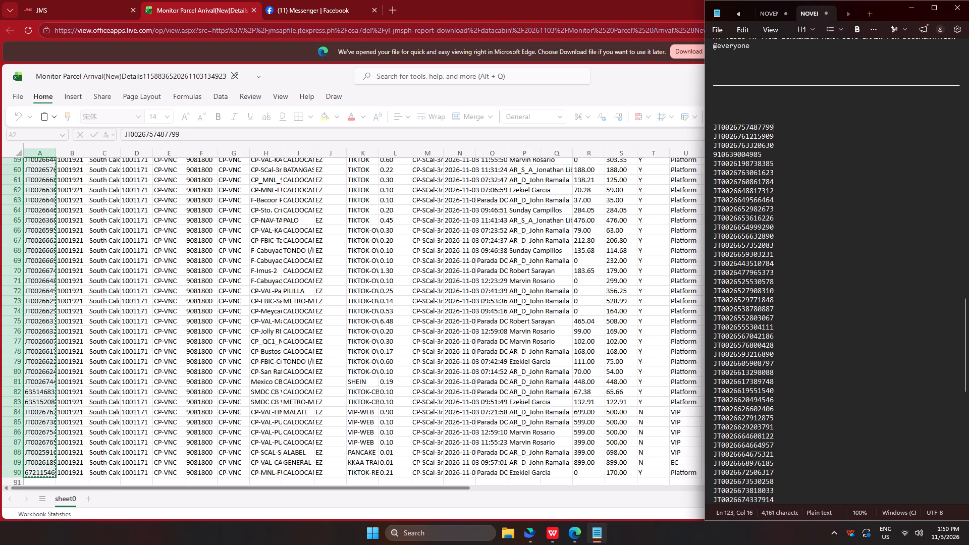
pyautogui.press('Down')
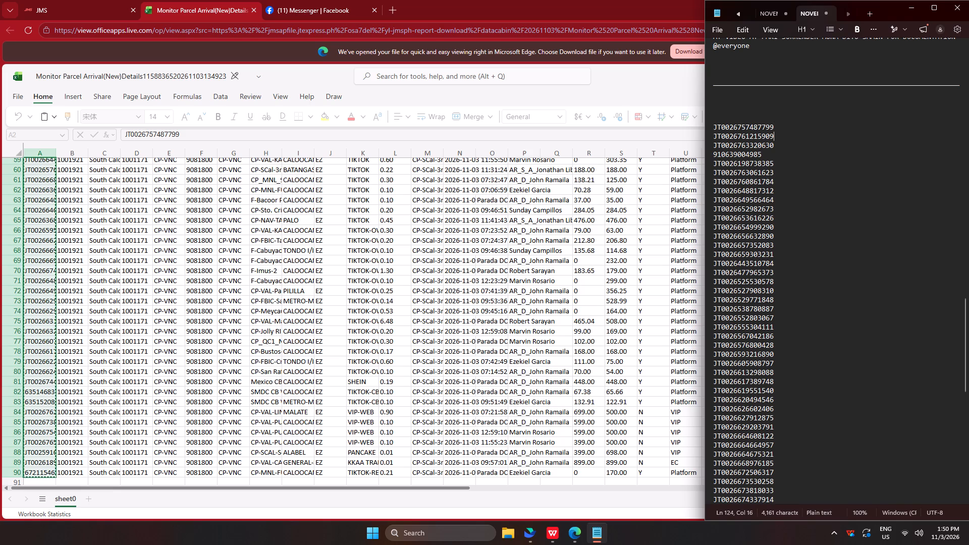
pyautogui.press('Down')
pyautogui.press('Down')
pyautogui.press('Down')
pyautogui.press('Down')
pyautogui.press('Down')
pyautogui.press('Down')
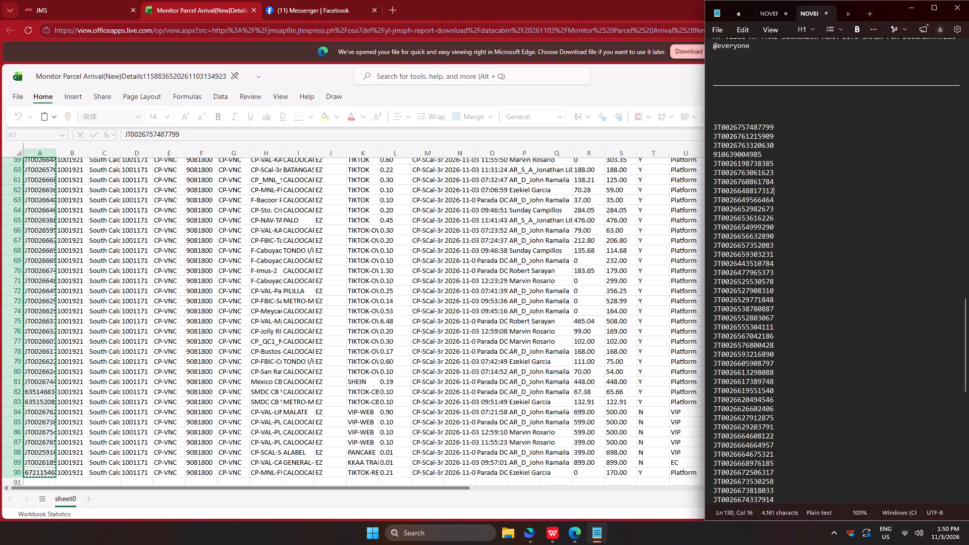
pyautogui.press('Down')
pyautogui.press('Down')
pyautogui.press('Down')
pyautogui.press('Down')
pyautogui.press('Down')
pyautogui.press('Down')
pyautogui.press('Down')
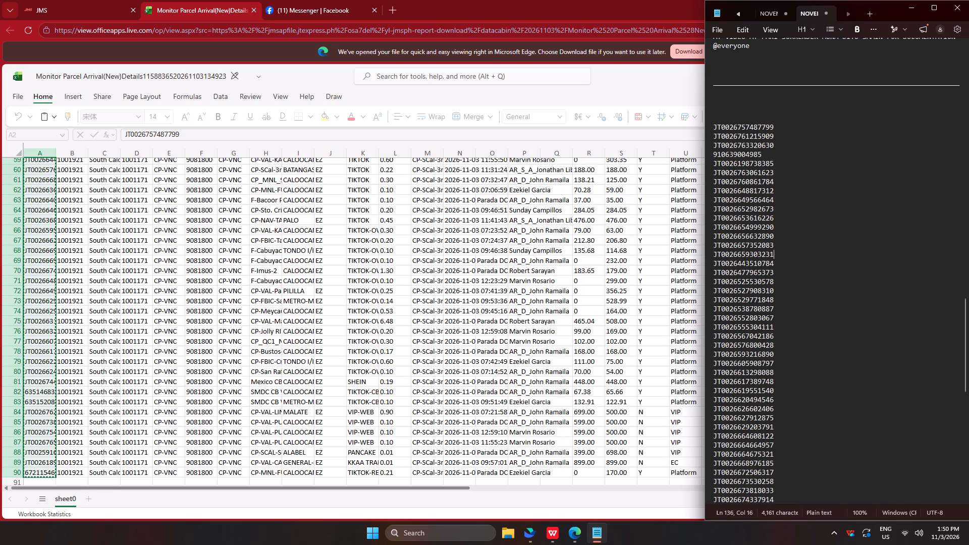
pyautogui.press('Down')
pyautogui.press('Down')
pyautogui.press('Down')
pyautogui.press('Down')
pyautogui.press('Down')
pyautogui.press('Return')
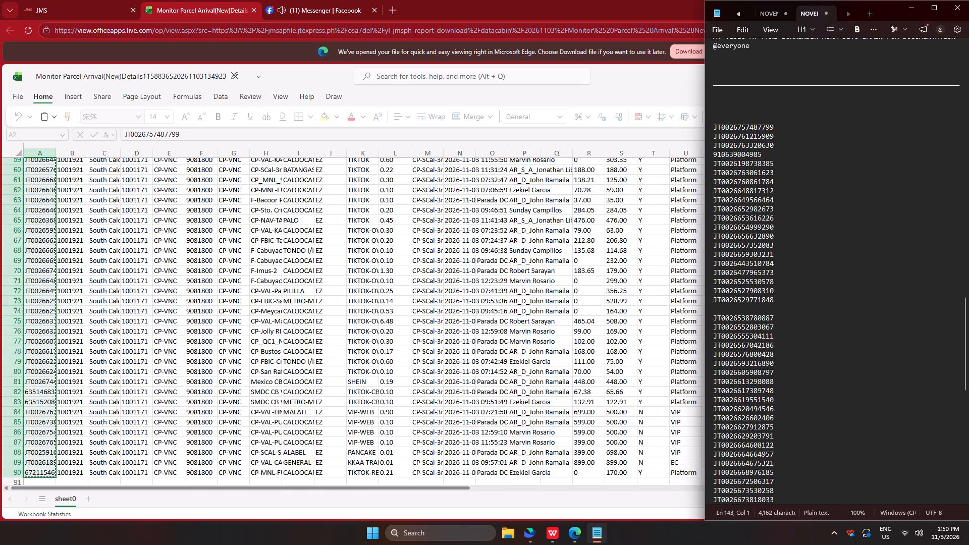
pyautogui.click(776, 317)
pyautogui.press('Down')
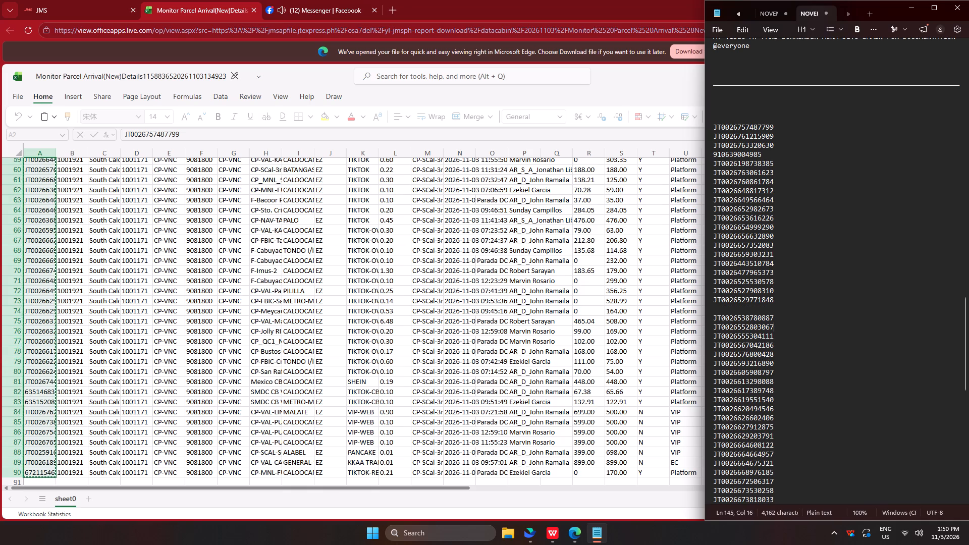
pyautogui.press('Down')
pyautogui.press('Down')
pyautogui.press('Down')
pyautogui.press('Down')
pyautogui.press('Down')
pyautogui.press('Down')
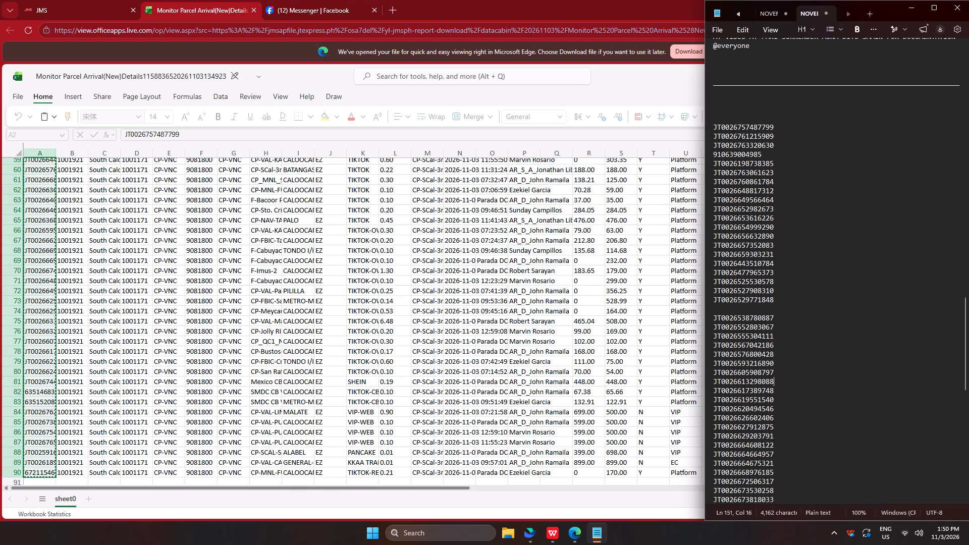
pyautogui.press('Down')
pyautogui.press('Down')
pyautogui.press('Down')
pyautogui.press('Down')
pyautogui.press('Down')
pyautogui.press('Down')
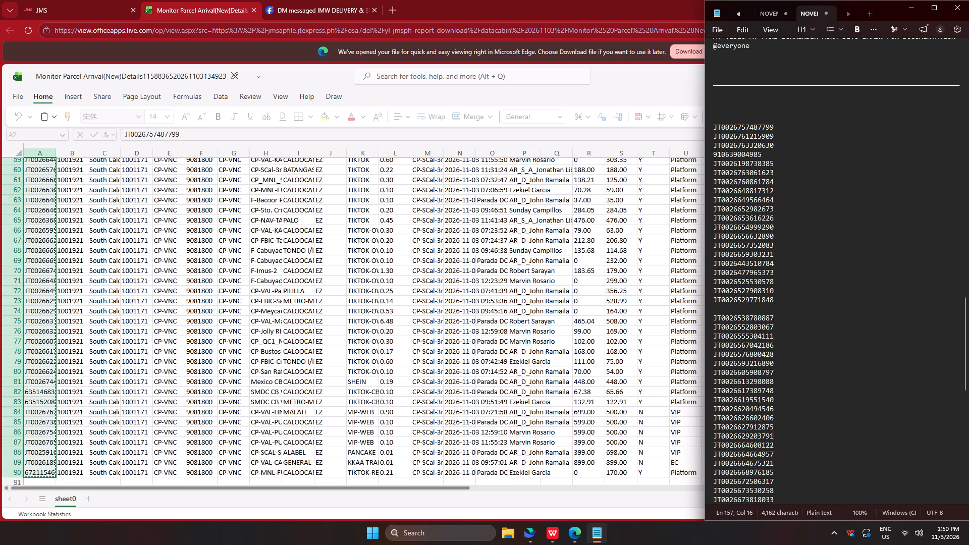
pyautogui.press('Down')
pyautogui.press('Down')
pyautogui.press('Down')
pyautogui.press('Down')
pyautogui.press('Down')
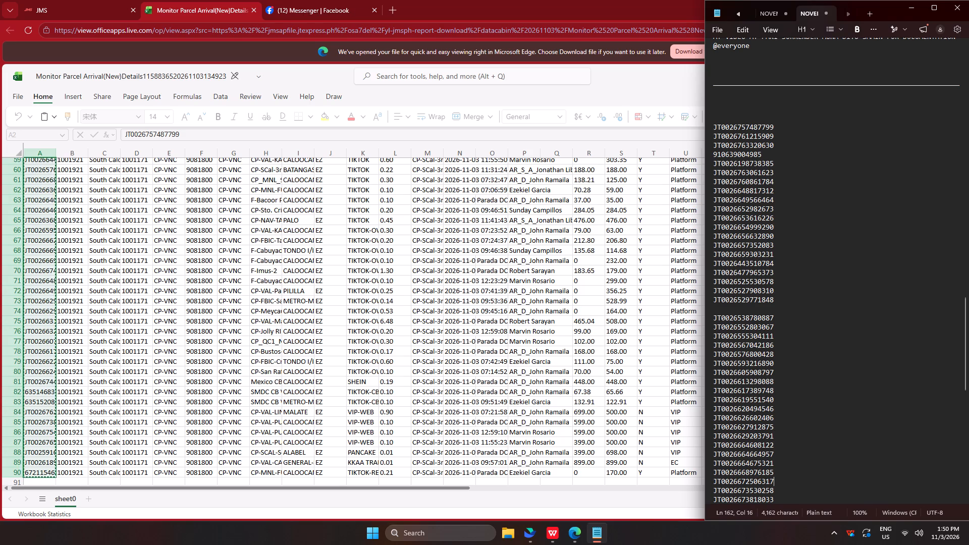
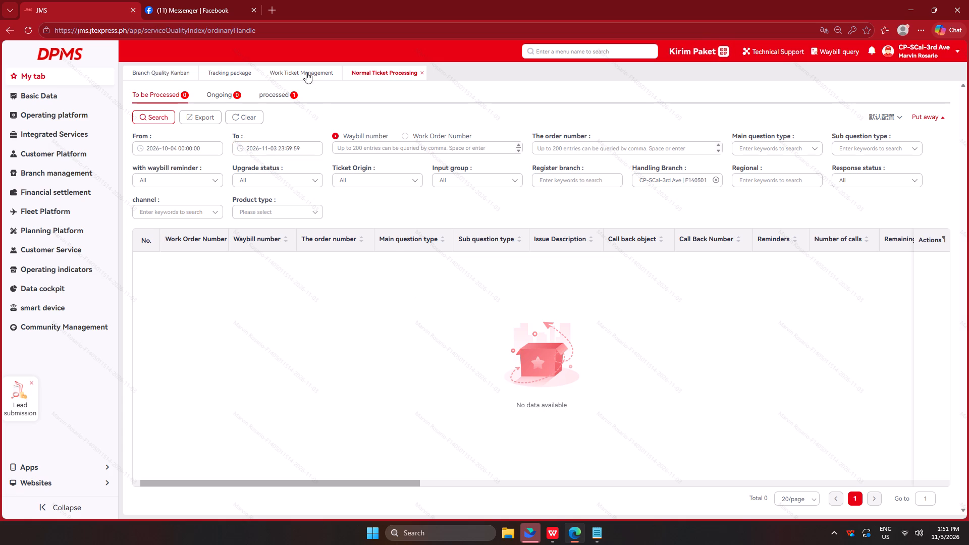
# Close the Normal Ticket Processing page in JMS.
pyautogui.click(418, 72)
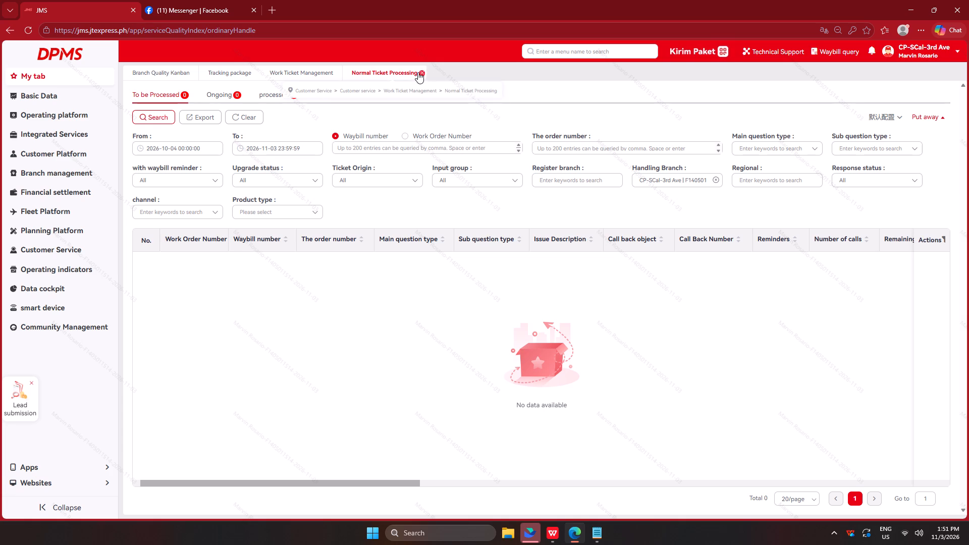
pyautogui.click(421, 73)
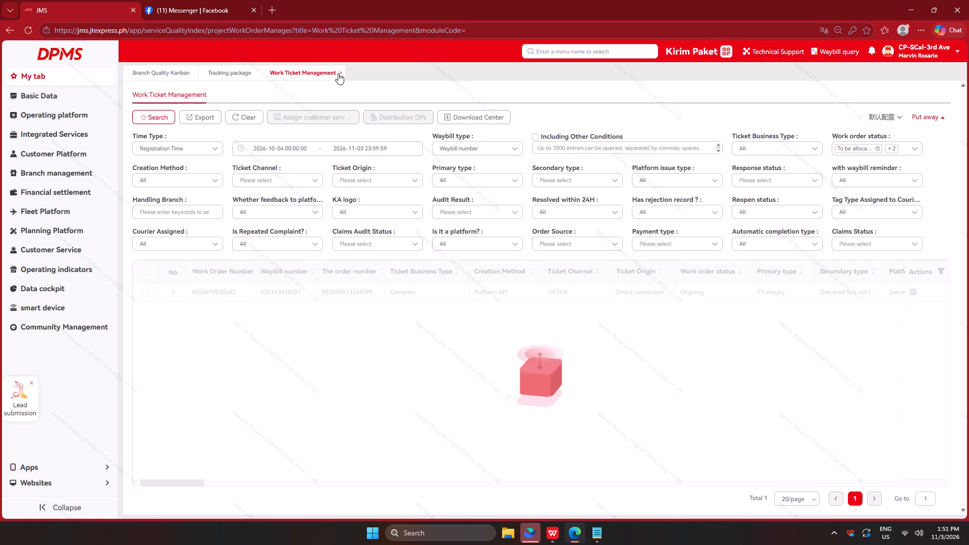
# Close the Work Ticket Management page in JMS and bring up the My tab list of saved functions.
pyautogui.click(338, 73)
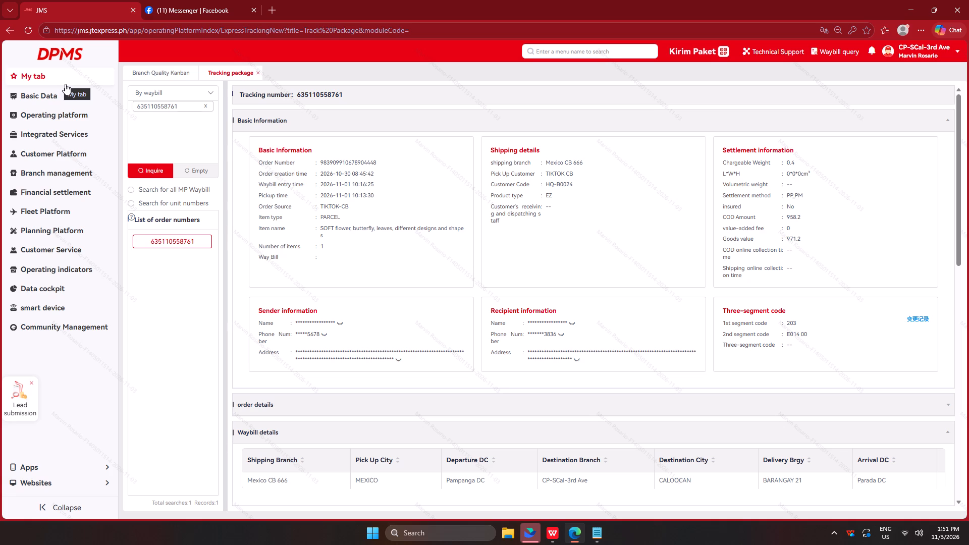
pyautogui.click(69, 80)
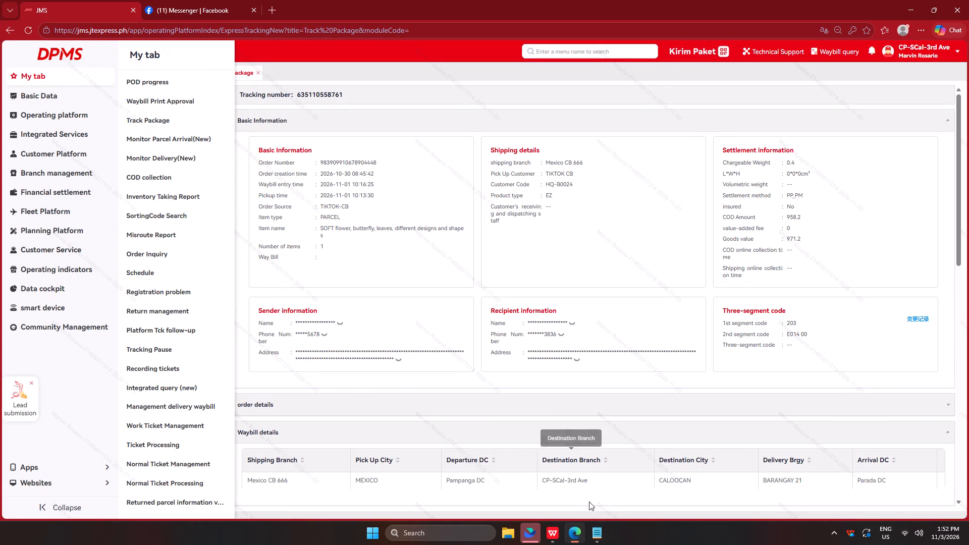
pyautogui.click(603, 544)
pyautogui.scroll(-17, 784, 361)
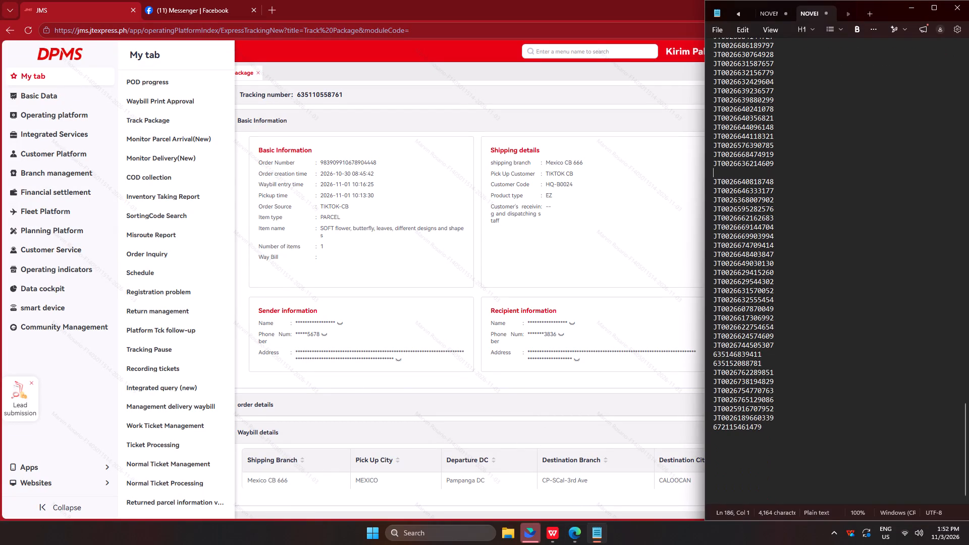
pyautogui.moveTo(780, 433); pyautogui.dragTo(685, 33)
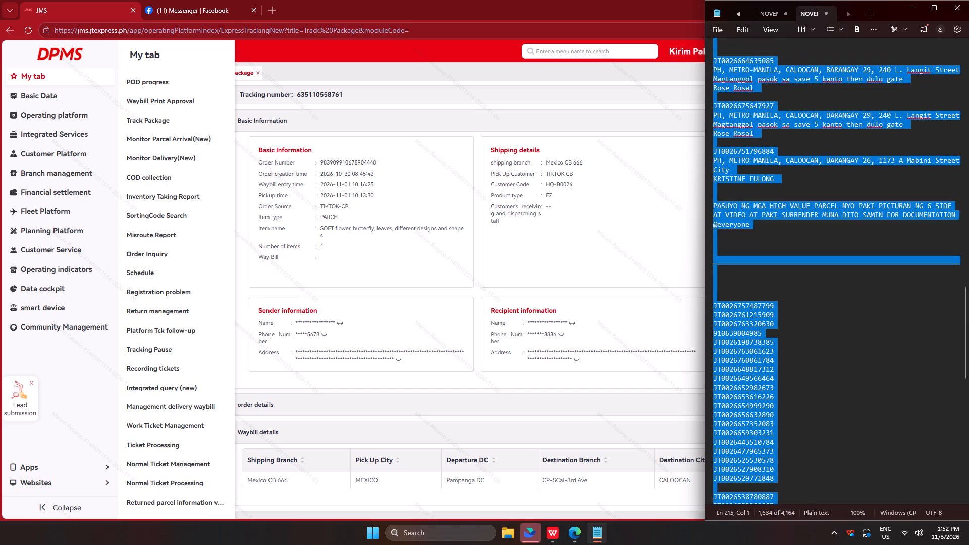
pyautogui.moveTo(685, 33); pyautogui.dragTo(691, 328)
pyautogui.hotkey('ctrl', 'c')
pyautogui.hotkey('ctrl', 'c')
pyautogui.hotkey('ctrl', 'c')
pyautogui.hotkey('ctrl', 'c')
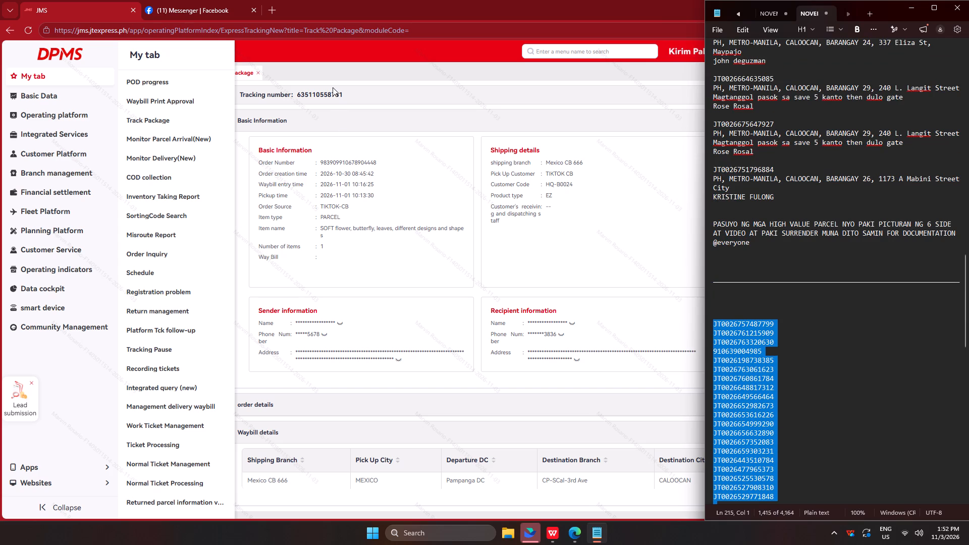
pyautogui.hotkey('ctrl', 'c')
pyautogui.hotkey('ctrl', 'x')
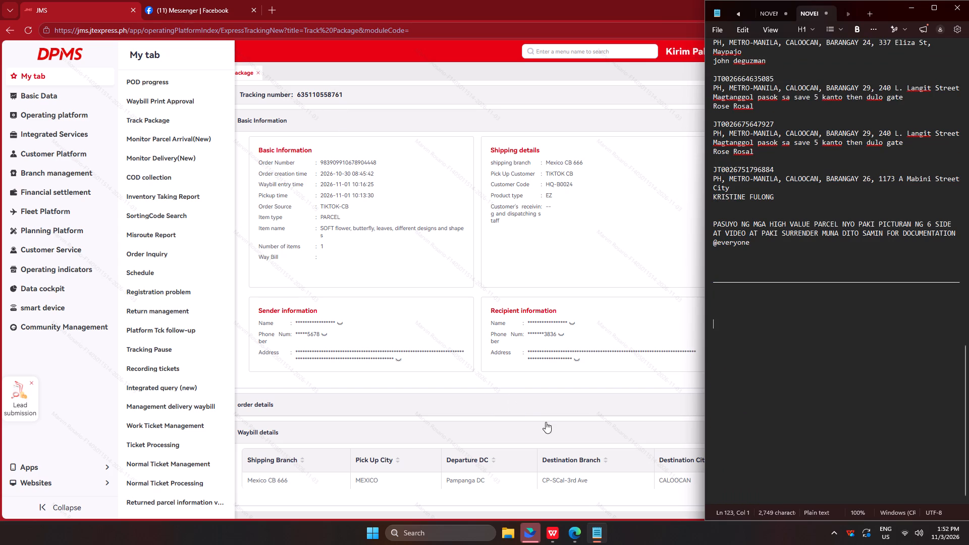
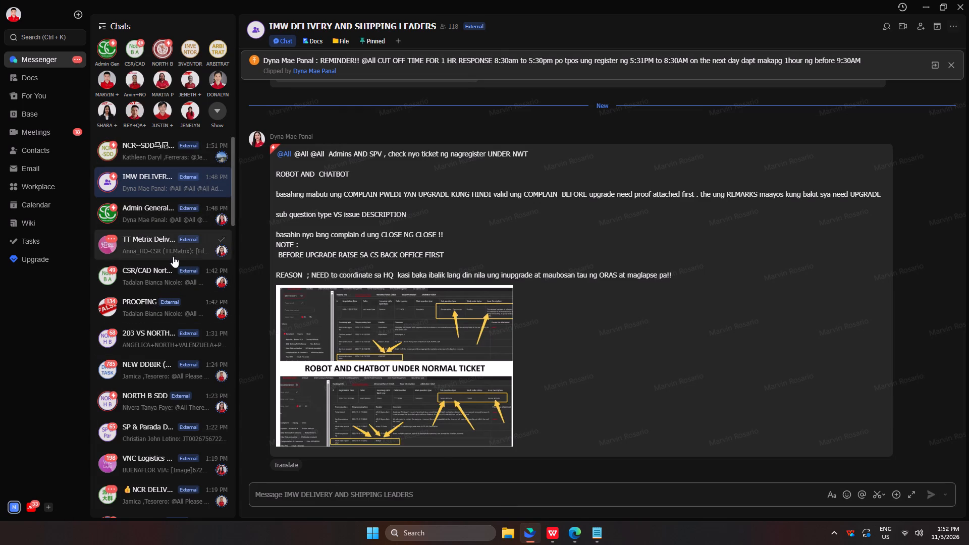
pyautogui.scroll(-3, 158, 290)
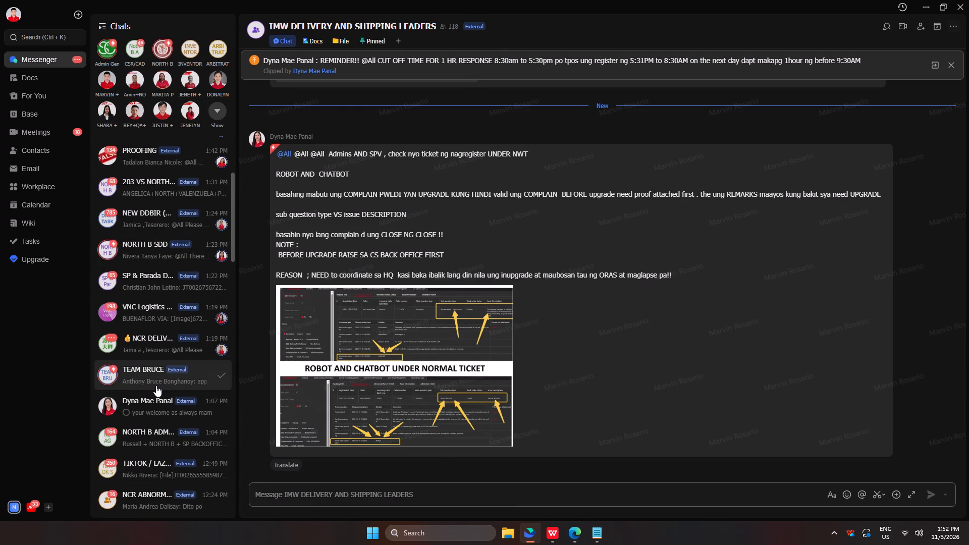
pyautogui.scroll(-1, 155, 388)
pyautogui.scroll(2, 138, 359)
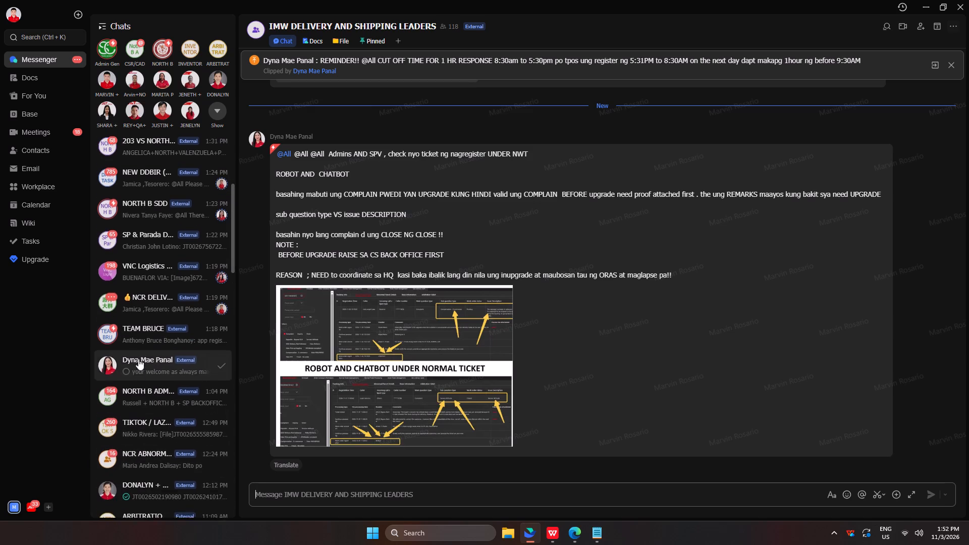
pyautogui.scroll(2, 138, 359)
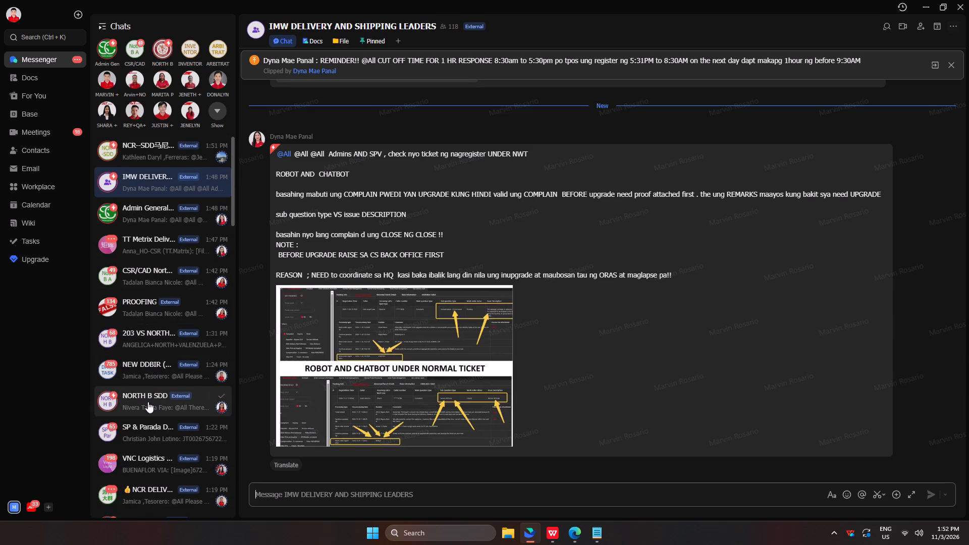
# Download SDD waybills 110326.xlsx from the NORTH B SDD chat and open it from the Downloads folder.
pyautogui.click(148, 402)
pyautogui.scroll(-20, 546, 379)
pyautogui.scroll(-3, 546, 379)
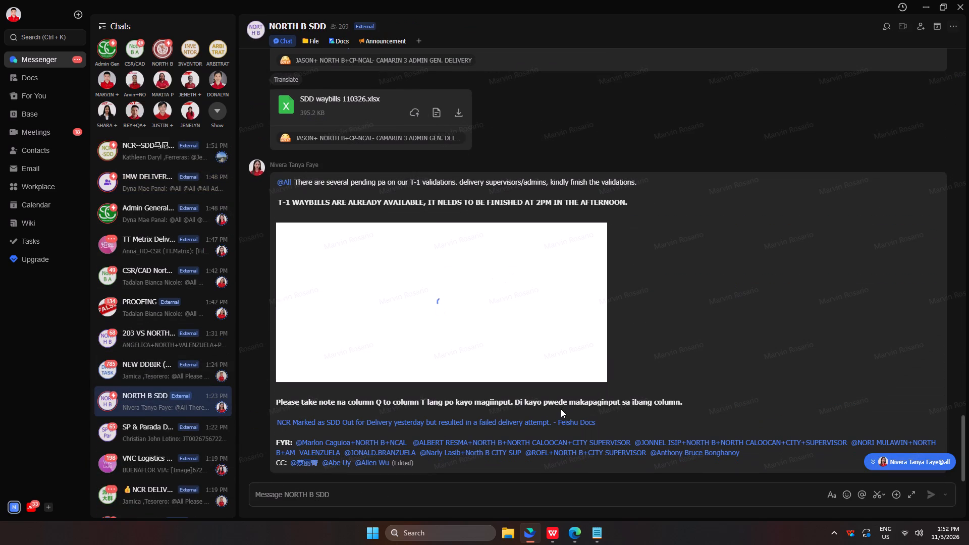
pyautogui.scroll(-2, 561, 409)
pyautogui.scroll(3, 434, 322)
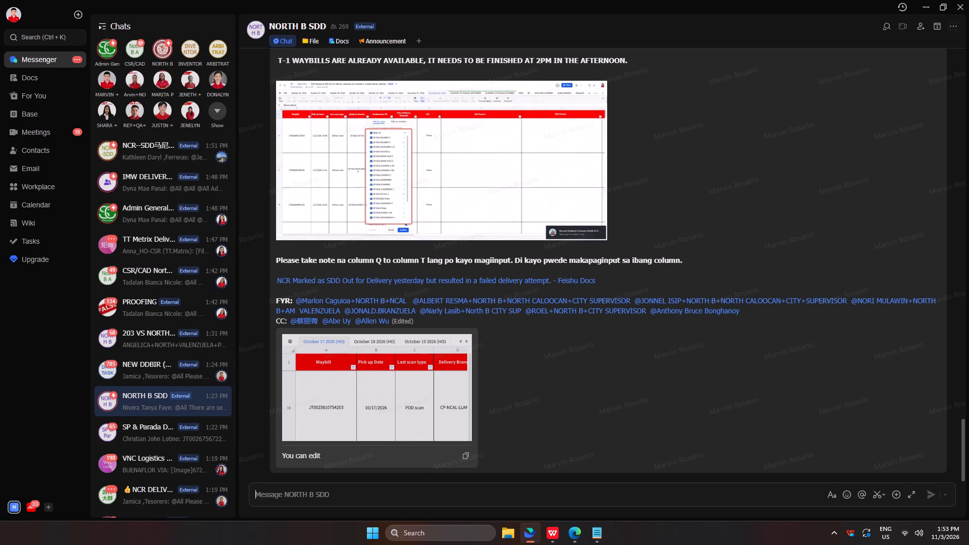
pyautogui.hotkey('alt', 'Tab')
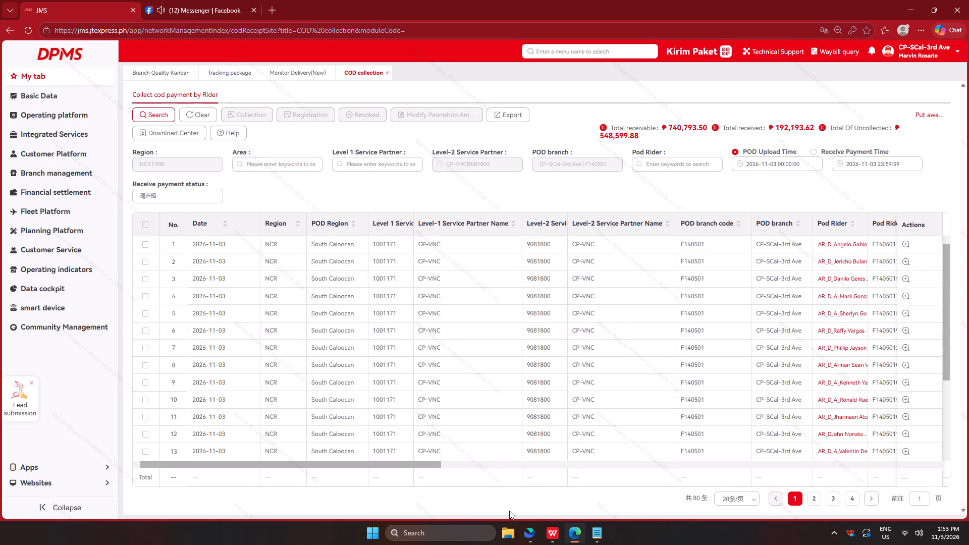
pyautogui.click(526, 537)
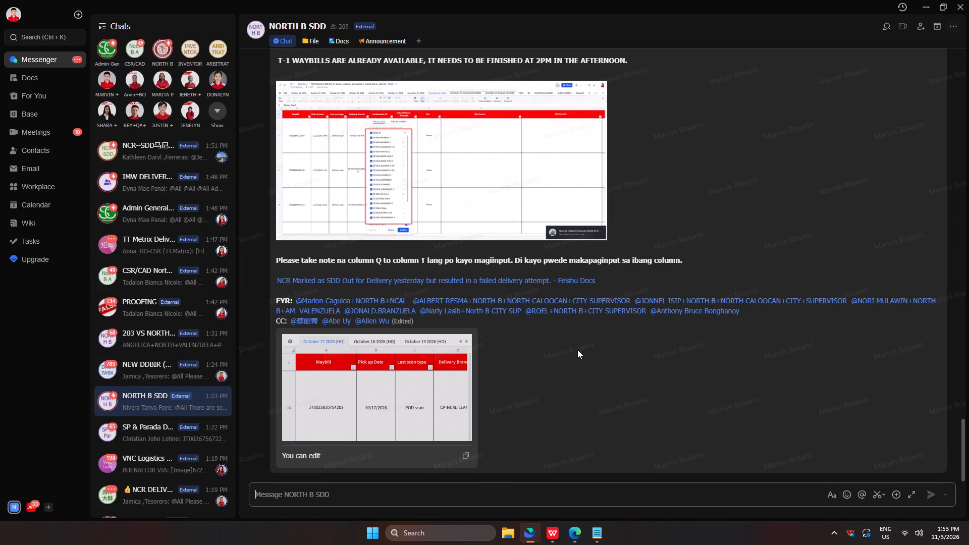
pyautogui.scroll(6, 653, 316)
pyautogui.click(457, 273)
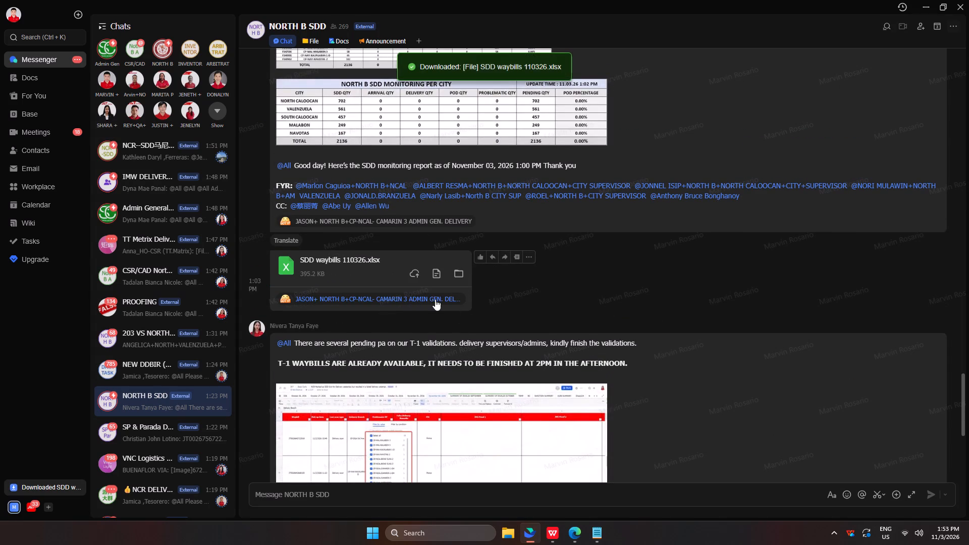
pyautogui.click(460, 276)
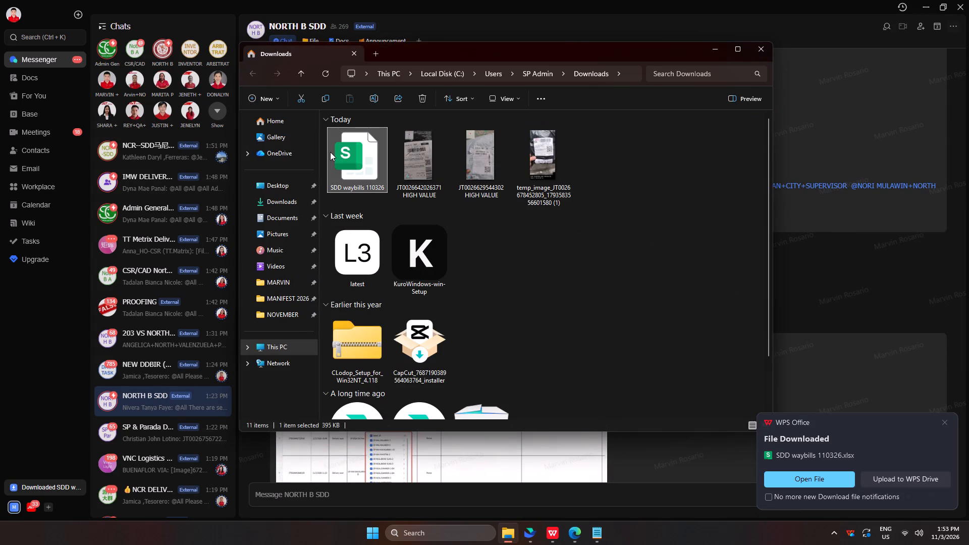
pyautogui.doubleClick(330, 151)
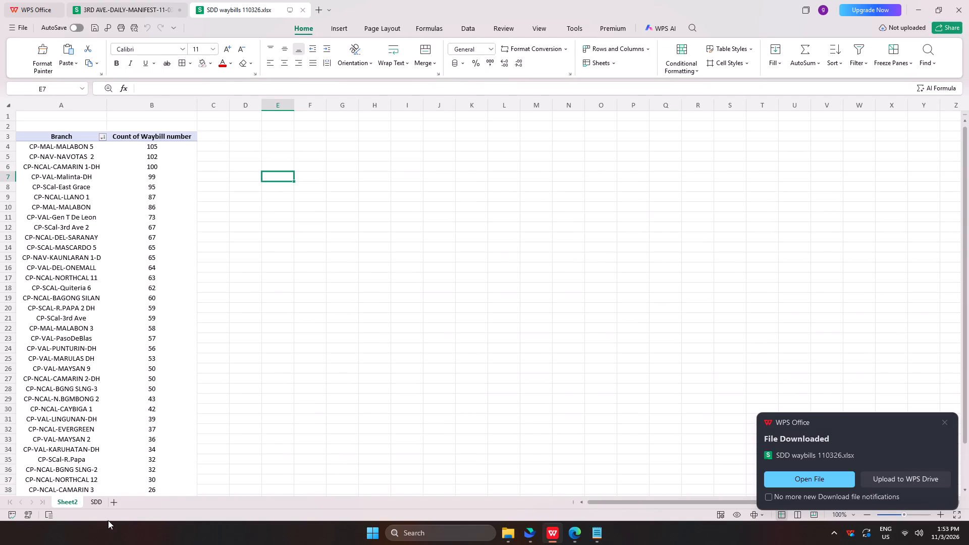
# Filter the SDD sheet's Branch column to show only CP-SCal-3rd Ave.
pyautogui.click(97, 506)
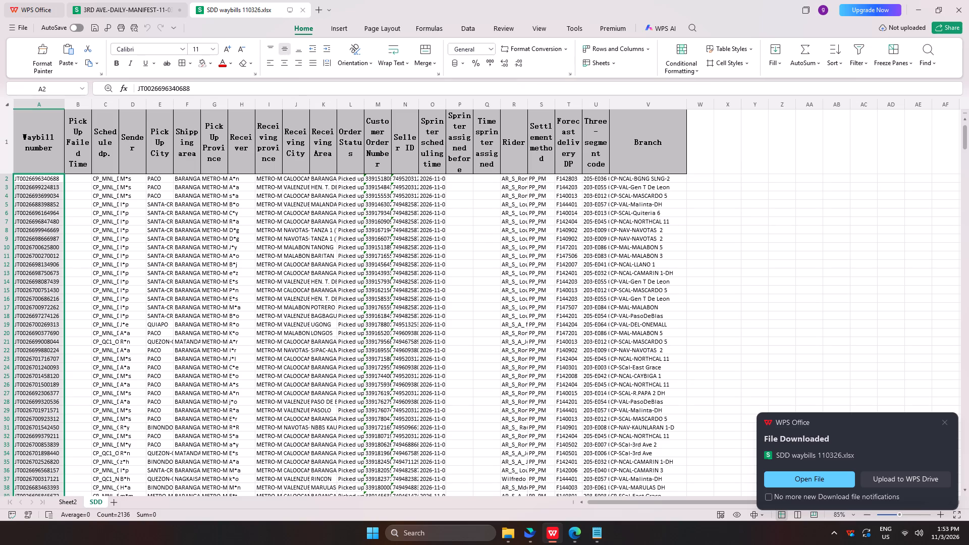
pyautogui.click(660, 147)
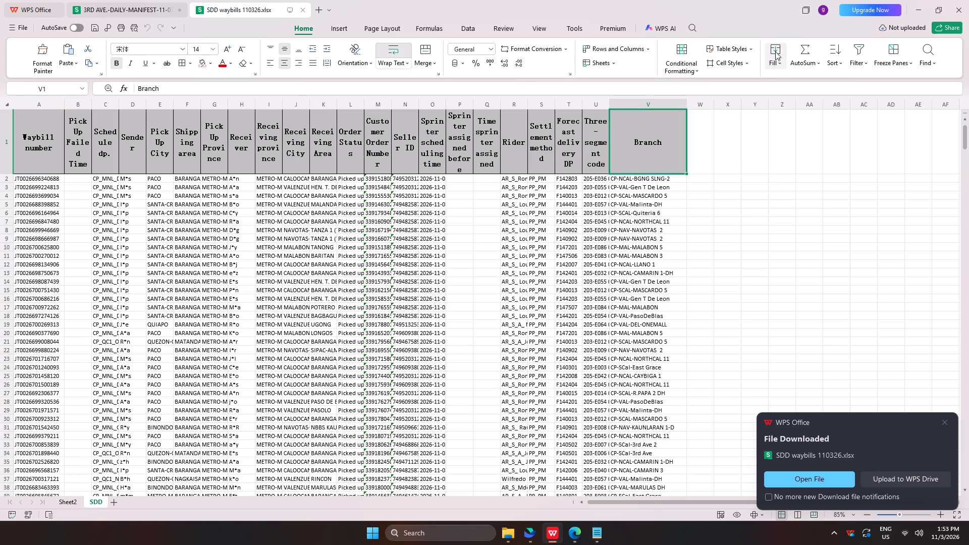
pyautogui.click(857, 49)
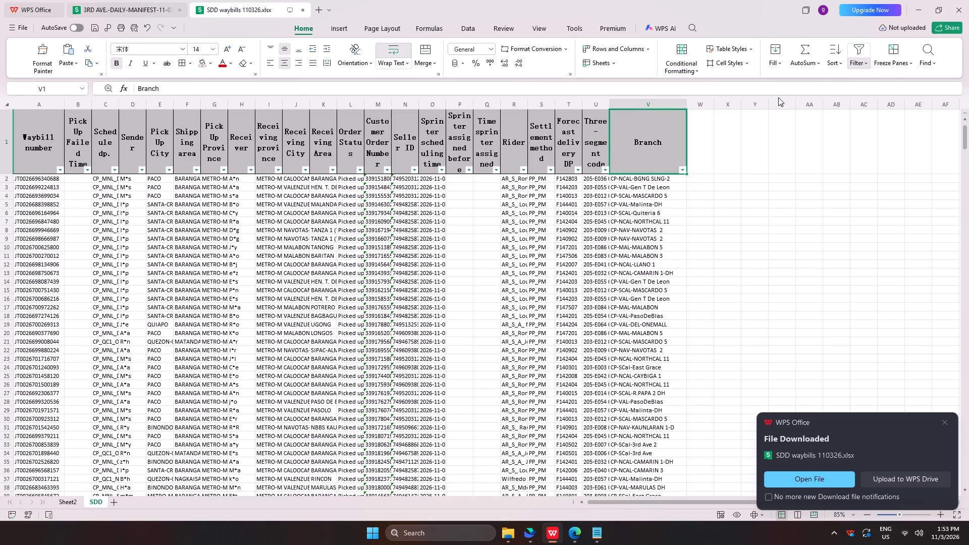
pyautogui.click(686, 168)
pyautogui.click(682, 168)
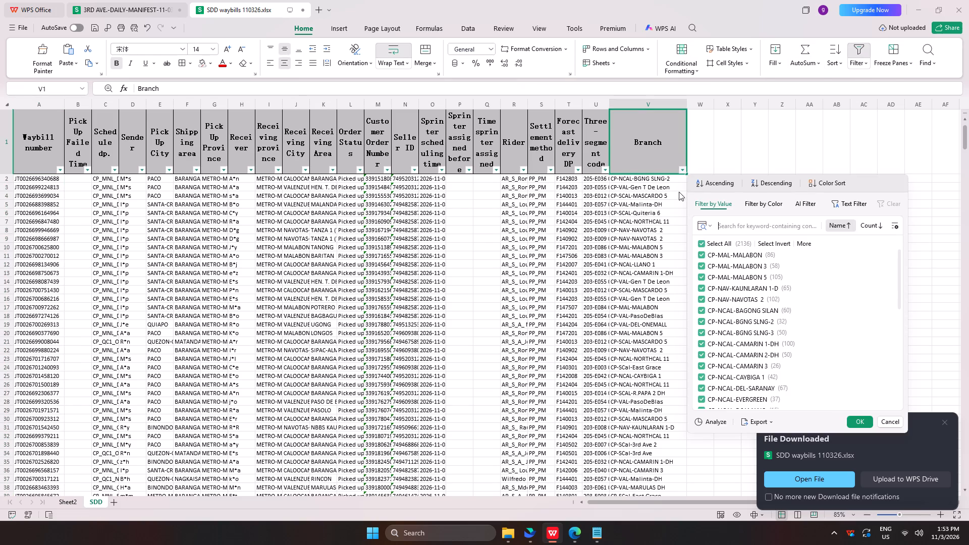
pyautogui.click(699, 244)
pyautogui.click(741, 223)
pyautogui.press('3')
pyautogui.press('r')
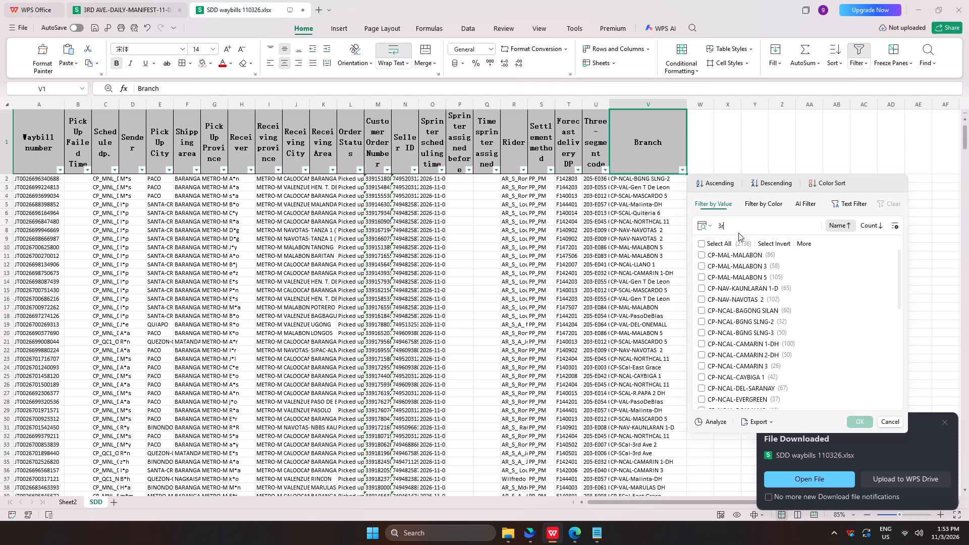
pyautogui.press('d')
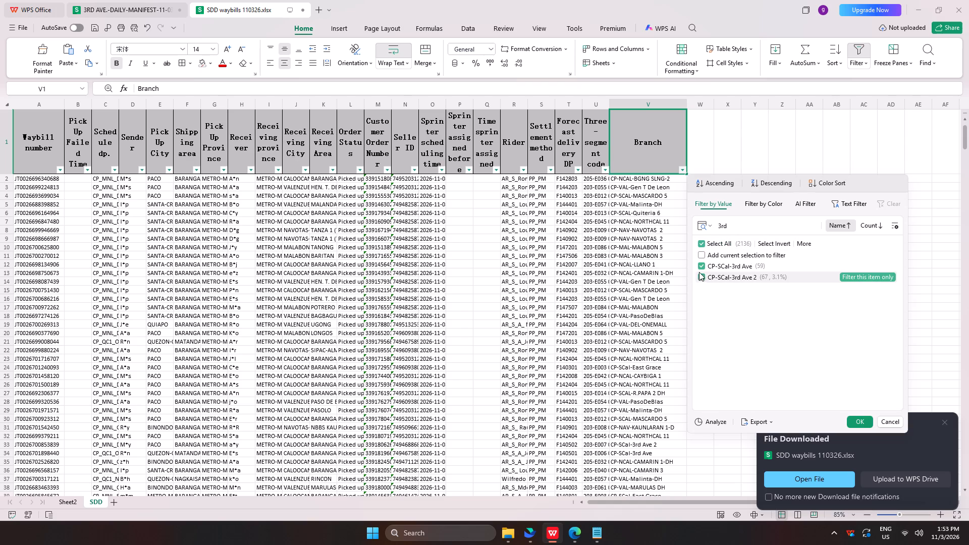
pyautogui.click(703, 278)
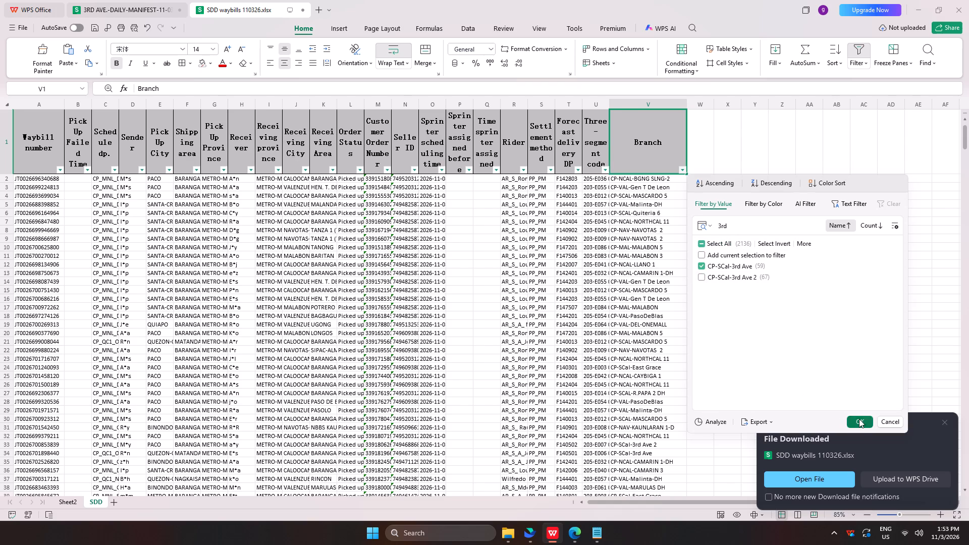
pyautogui.click(859, 419)
# Copy all the filtered waybill numbers from the Waybill number column.
pyautogui.click(35, 180)
pyautogui.hotkey('ctrl', 'shift', 'Down')
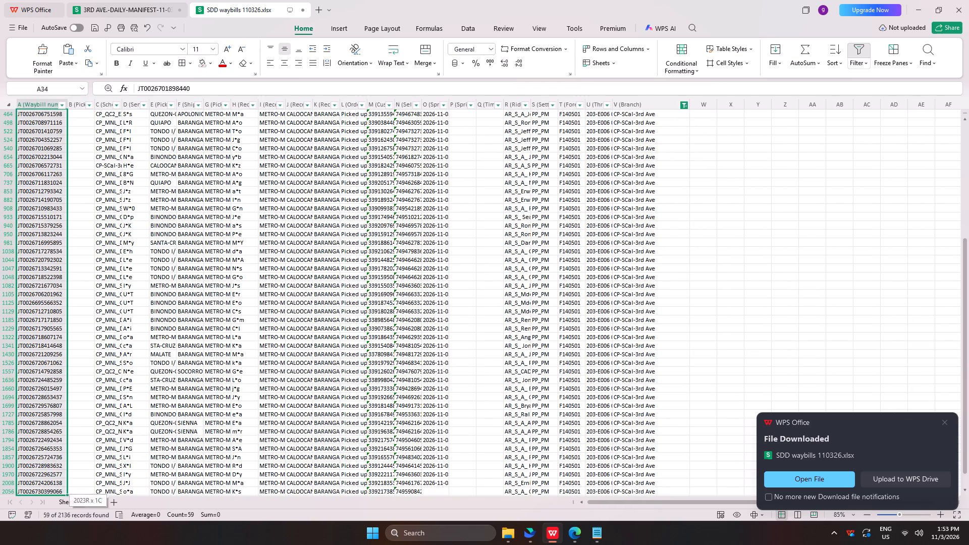
pyautogui.hotkey('ctrl', 'c')
pyautogui.hotkey('ctrl', 'c')
pyautogui.hotkey('ctrl', 'c')
pyautogui.hotkey('ctrl', 'c')
pyautogui.hotkey('ctrl', 'c')
pyautogui.hotkey('ctrl', 'c')
pyautogui.hotkey('ctrl', 'c')
# Add the heading NOVEMBER 03, 2026 SDD PARCELS below the last separator line in the Notepad notes, with an empty line above it.
pyautogui.click(596, 540)
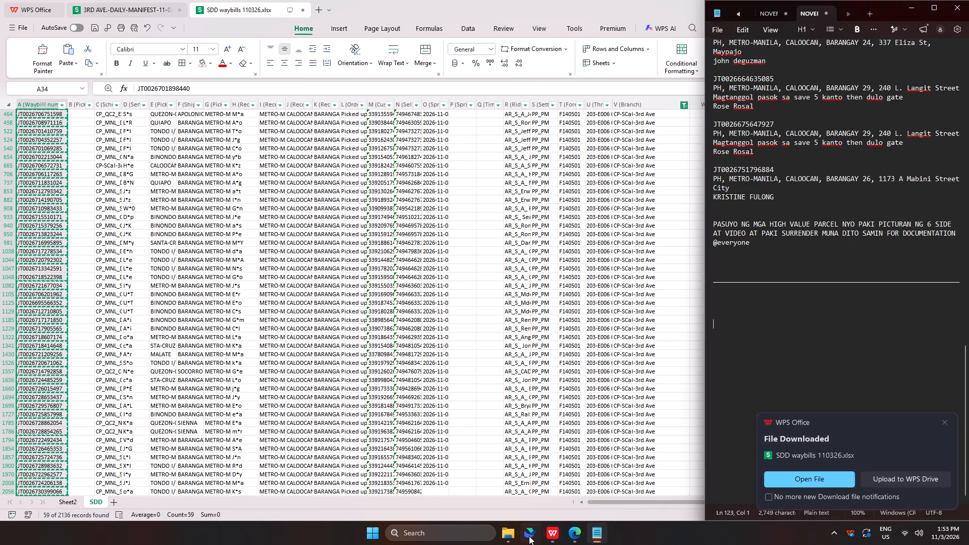
pyautogui.click(509, 535)
pyautogui.click(763, 48)
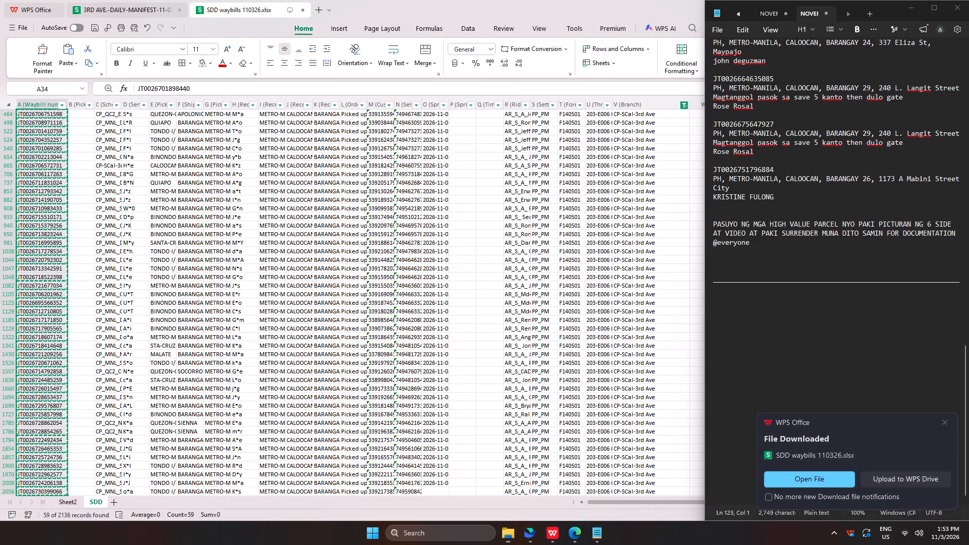
pyautogui.scroll(-4, 819, 281)
pyautogui.click(726, 421)
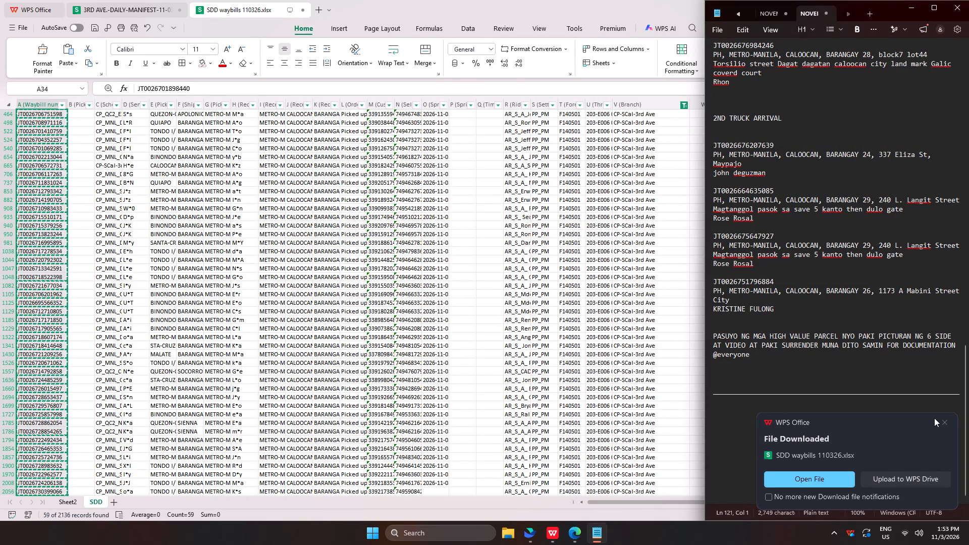
pyautogui.click(942, 419)
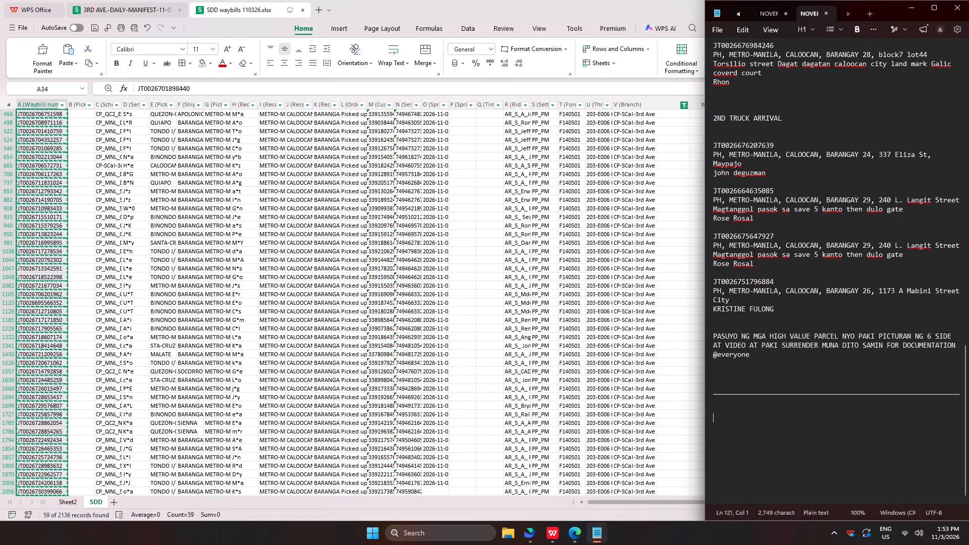
pyautogui.press('n')
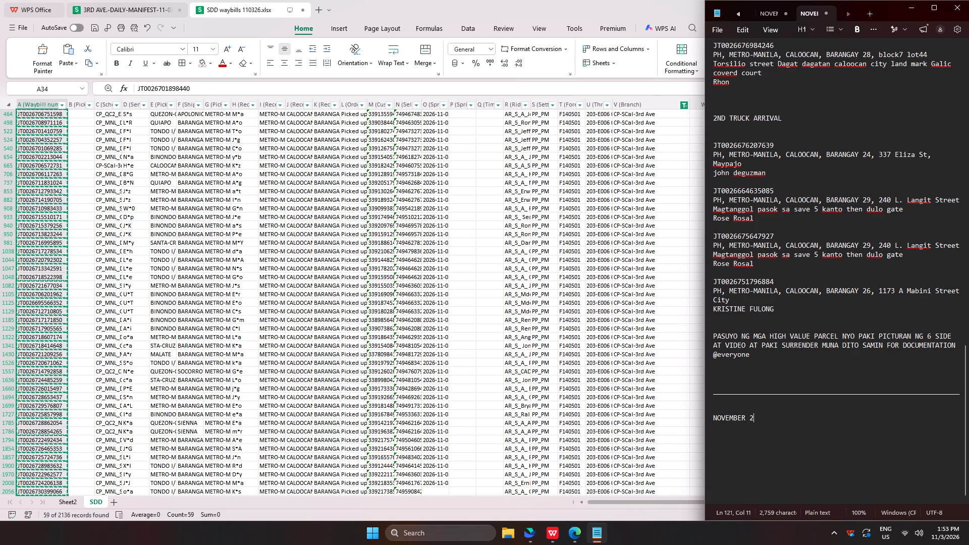
pyautogui.press('BackSpace')
pyautogui.write('03, 2026')
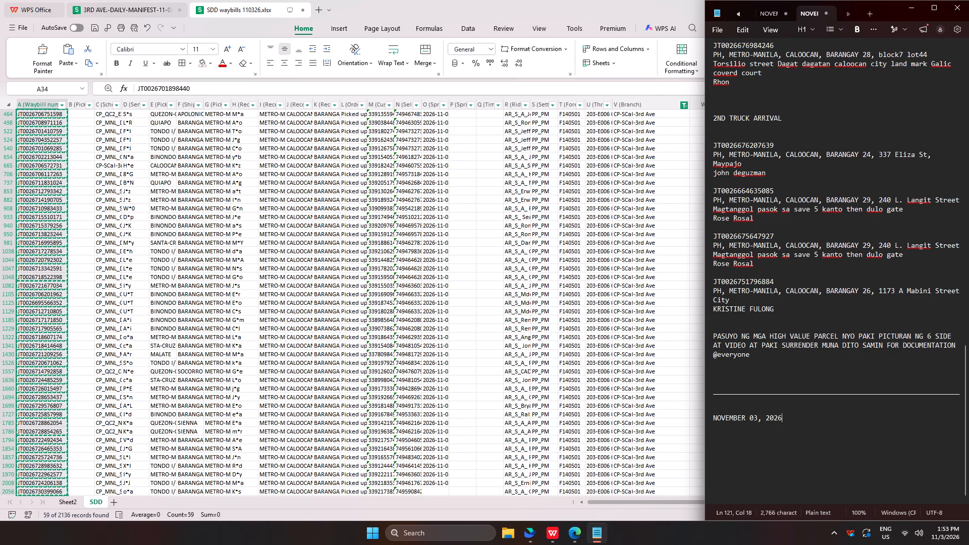
pyautogui.press('space')
pyautogui.write('SDD PARCELS')
pyautogui.press('Up')
pyautogui.press('Return')
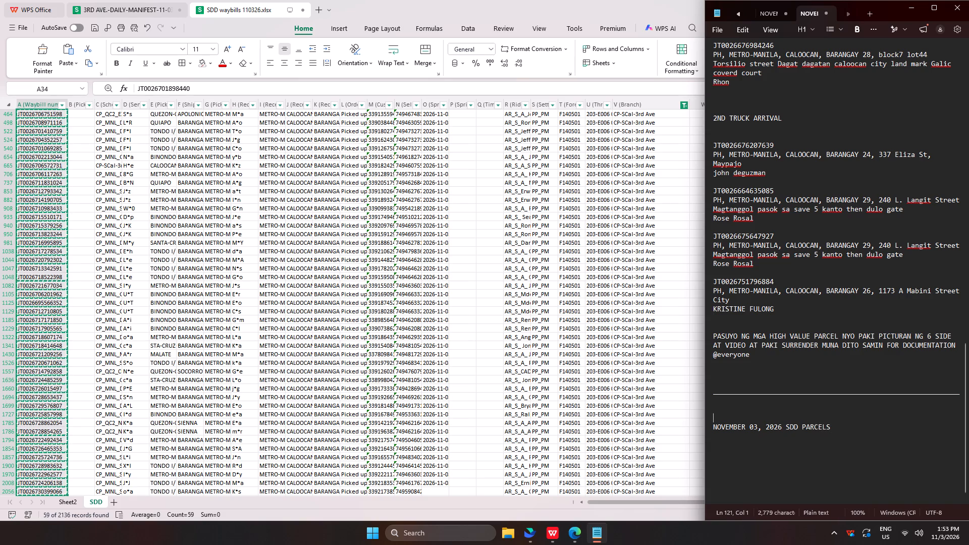
# Paste the copied waybill numbers into the notes above the SDD PARCELS heading.
pyautogui.hotkey('ctrl', 'v')
pyautogui.scroll(2, 744, 275)
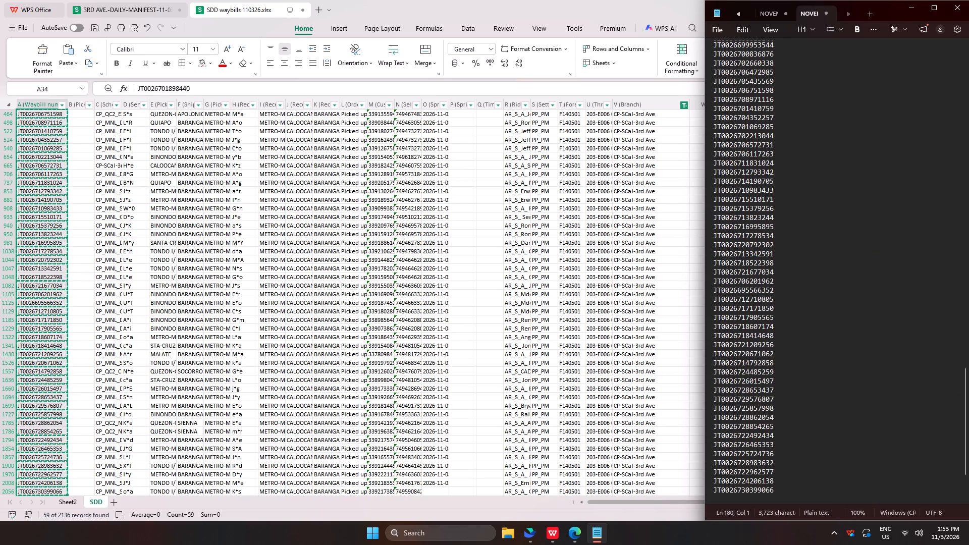
pyautogui.scroll(4, 744, 273)
pyautogui.scroll(4, 753, 159)
pyautogui.scroll(-4, 780, 274)
pyautogui.scroll(3, 777, 337)
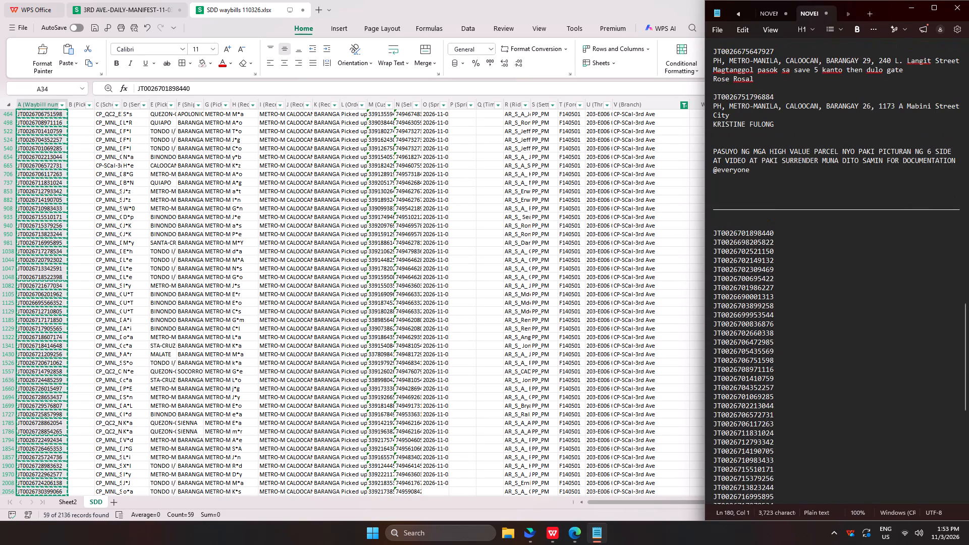
pyautogui.click(781, 493)
pyautogui.press('Return')
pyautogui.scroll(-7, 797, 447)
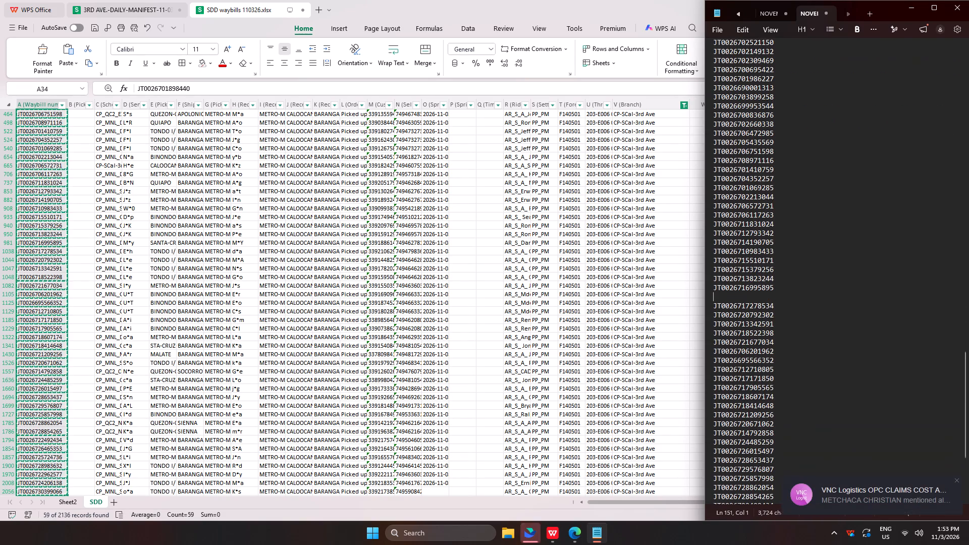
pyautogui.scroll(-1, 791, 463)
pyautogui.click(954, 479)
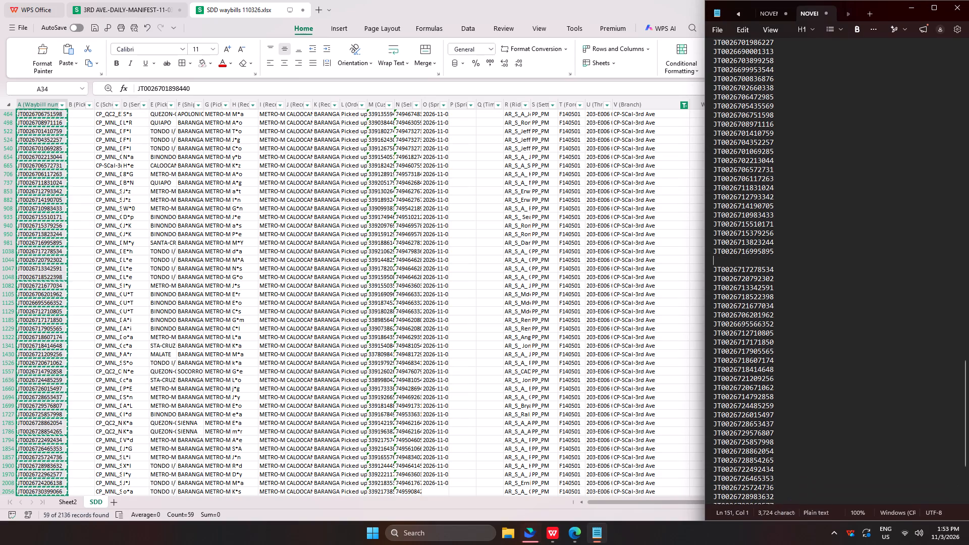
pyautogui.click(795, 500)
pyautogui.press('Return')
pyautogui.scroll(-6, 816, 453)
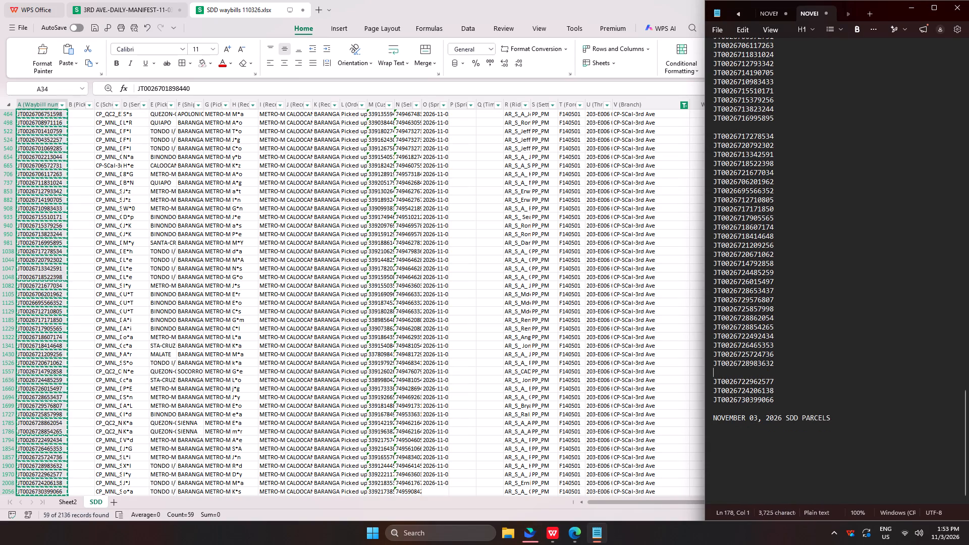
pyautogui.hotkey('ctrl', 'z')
pyautogui.scroll(6, 798, 297)
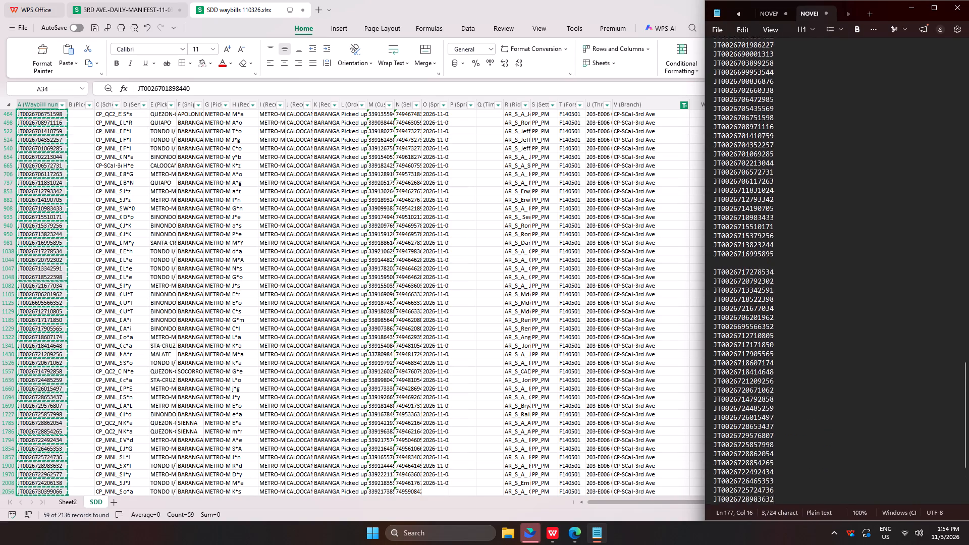
pyautogui.scroll(3, 789, 284)
pyautogui.moveTo(780, 404); pyautogui.dragTo(710, 262)
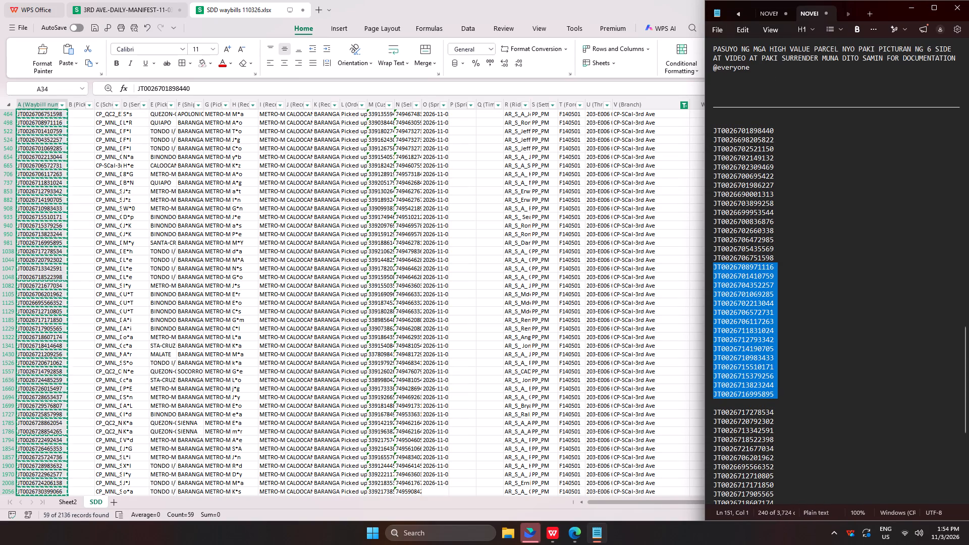
pyautogui.moveTo(710, 262); pyautogui.dragTo(706, 132)
pyautogui.hotkey('ctrl', 'c')
pyautogui.hotkey('ctrl', 'c')
pyautogui.hotkey('ctrl', 'c')
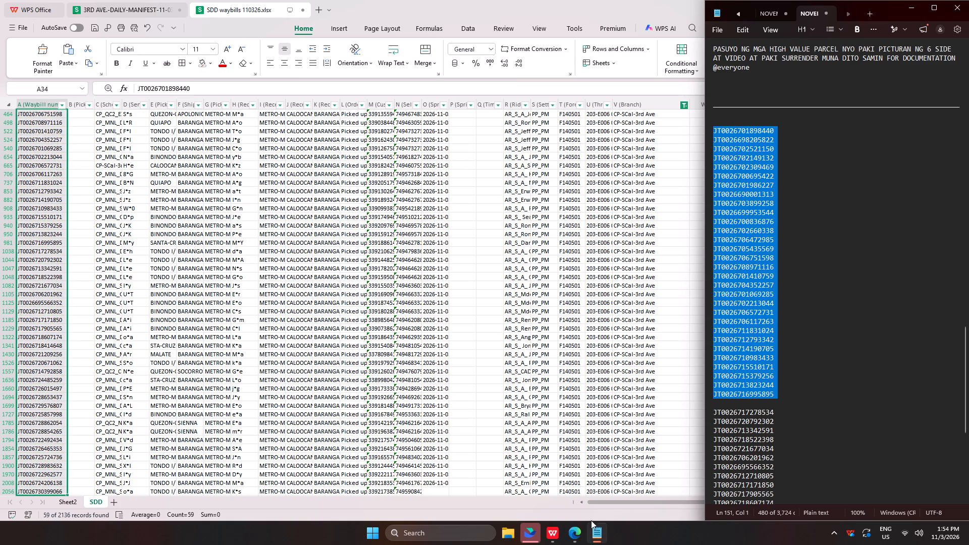
pyautogui.hotkey('ctrl', 'c')
pyautogui.hotkey('ctrl', 'c')
pyautogui.hotkey('ctrl', 'c')
pyautogui.hotkey('ctrl', 'c')
# Close the SDD waybills 110326.xlsx workbook without saving its changes.
pyautogui.click(301, 10)
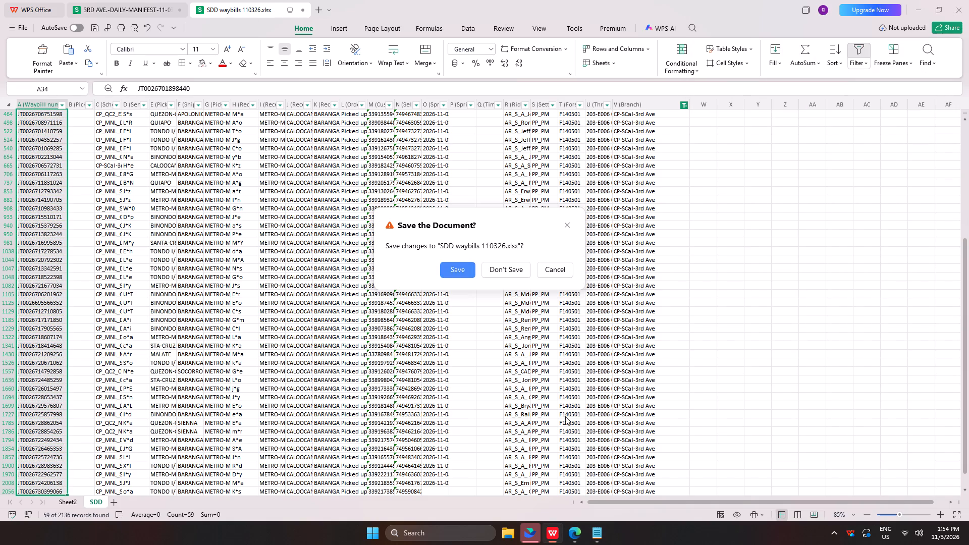
pyautogui.click(511, 270)
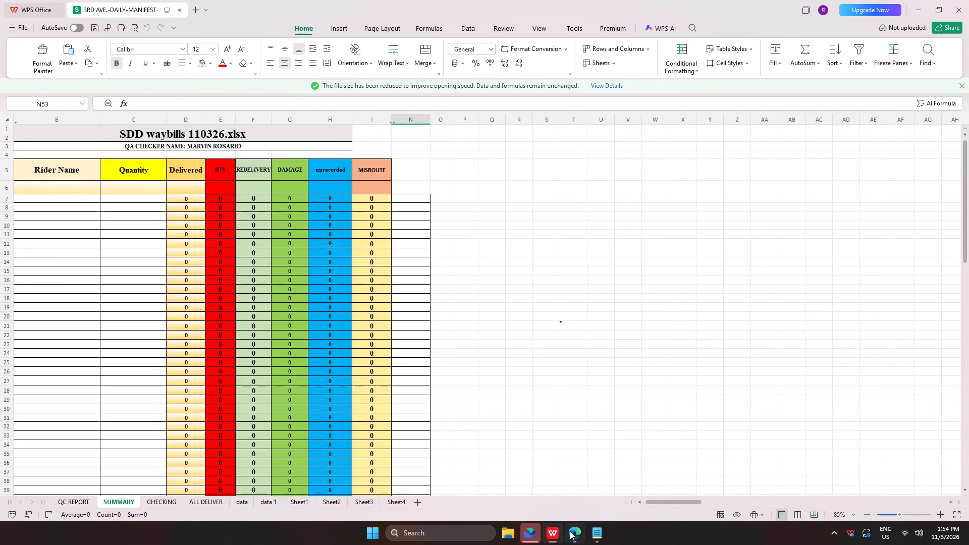
# Replace the previous number on the JMS Tracking package page with the copied group of waybills and run the inquiry.
pyautogui.click(570, 531)
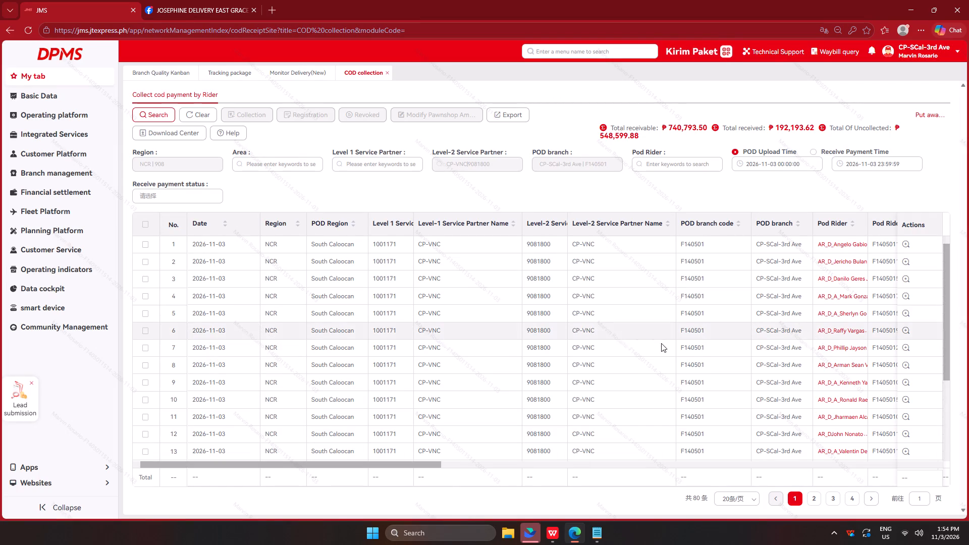
pyautogui.click(216, 74)
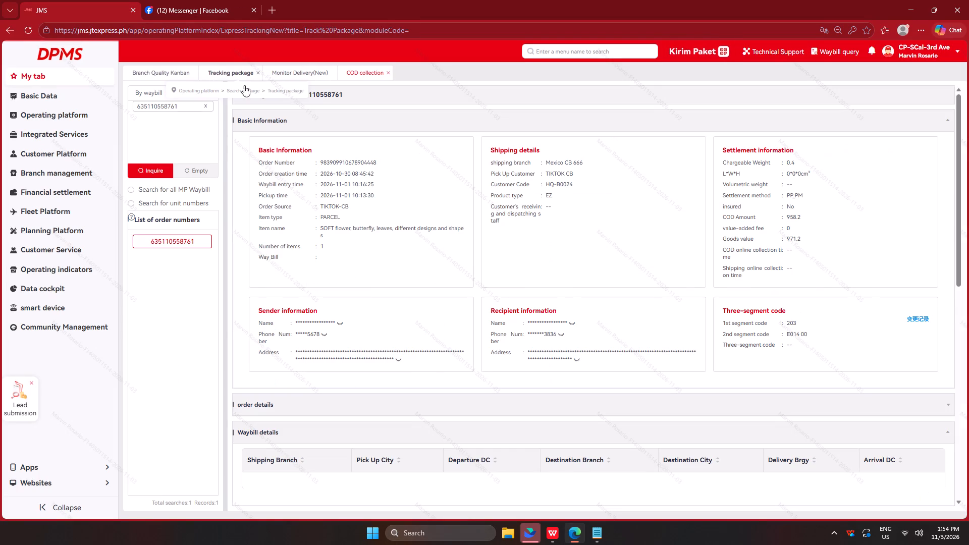
pyautogui.click(199, 167)
pyautogui.click(190, 144)
pyautogui.hotkey('ctrl', 'v')
pyautogui.click(155, 172)
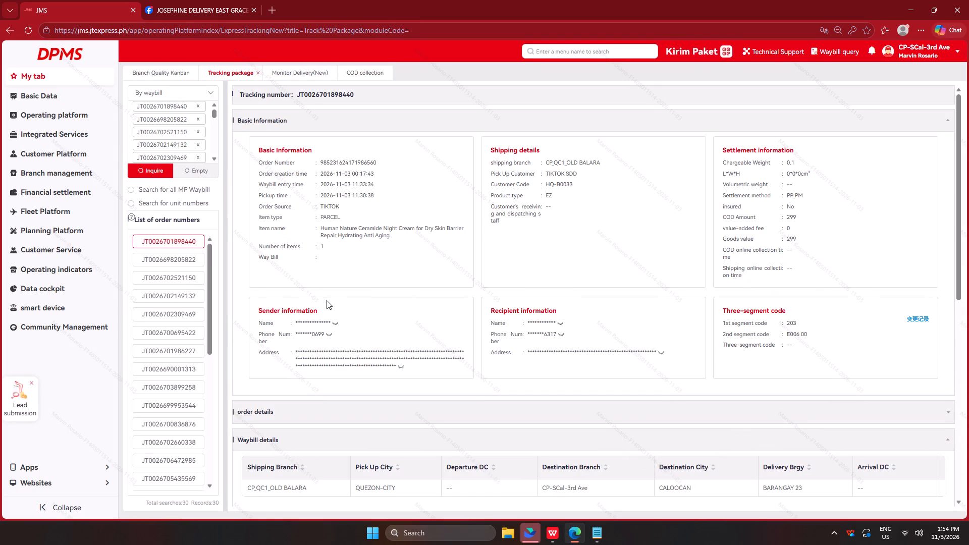
pyautogui.scroll(-8, 327, 297)
pyautogui.scroll(6, 611, 349)
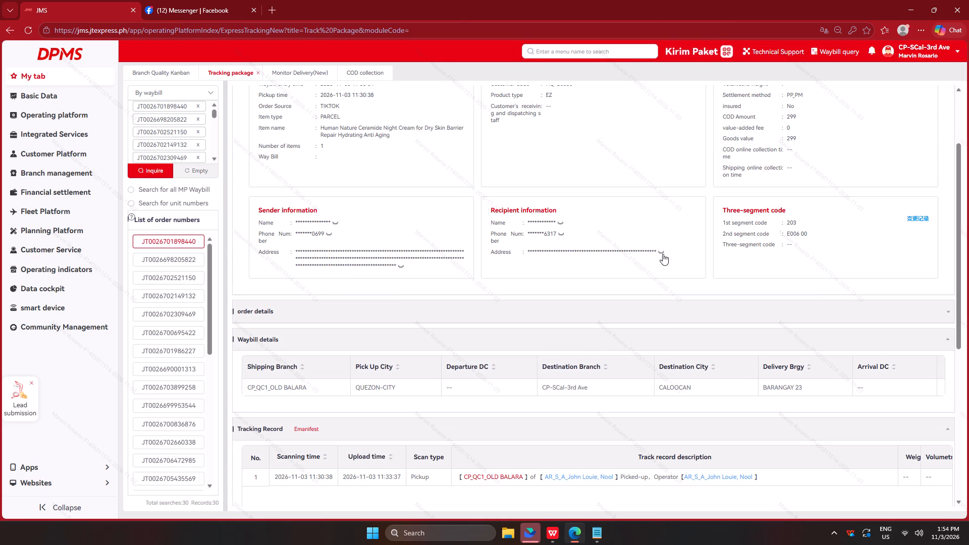
pyautogui.tripleClick(663, 254)
pyautogui.click(663, 253)
pyautogui.hotkey('ctrl', 'c')
pyautogui.hotkey('ctrl', 'c')
pyautogui.hotkey('ctrl', 'c')
pyautogui.hotkey('alt', 'Tab')
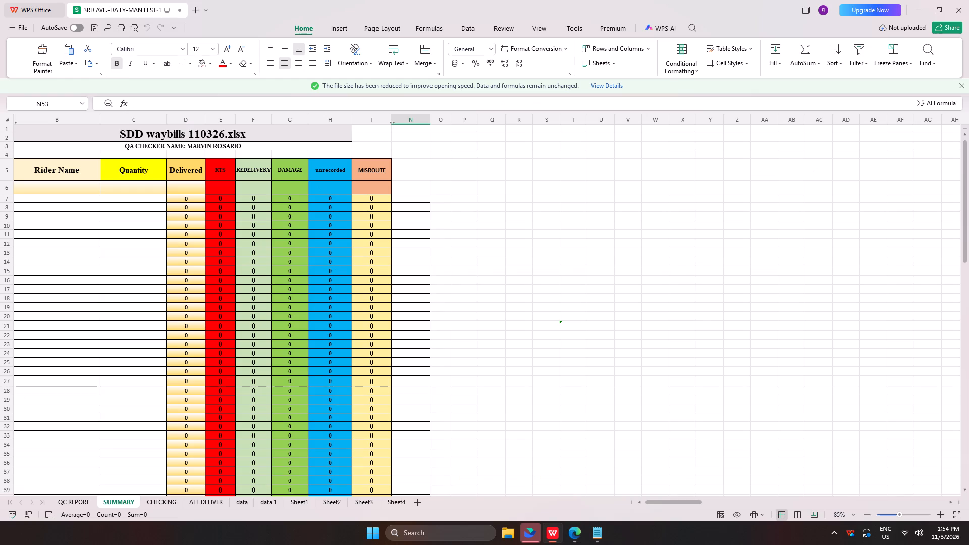
pyautogui.click(559, 534)
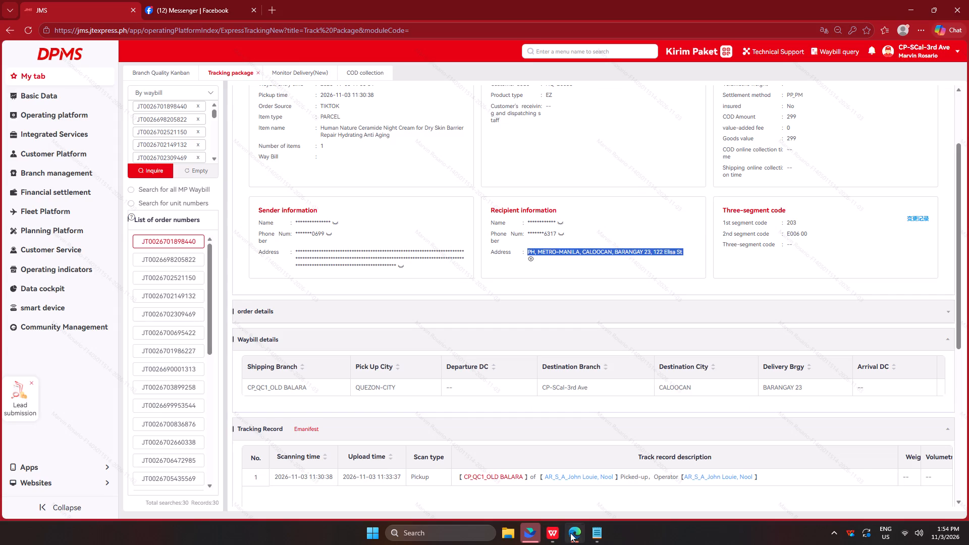
pyautogui.click(570, 533)
pyautogui.click(788, 127)
pyautogui.press('Return')
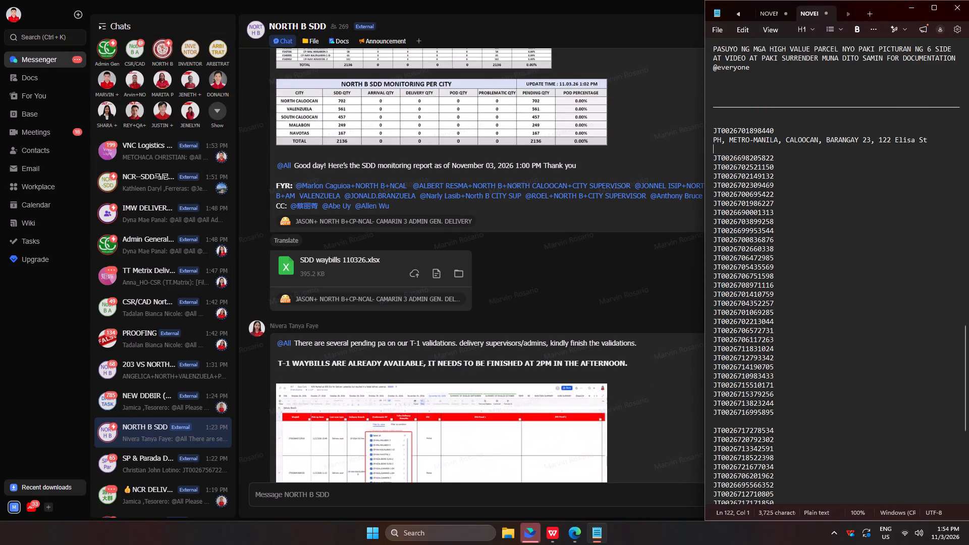
pyautogui.hotkey('ctrl', 'v')
pyautogui.click(555, 530)
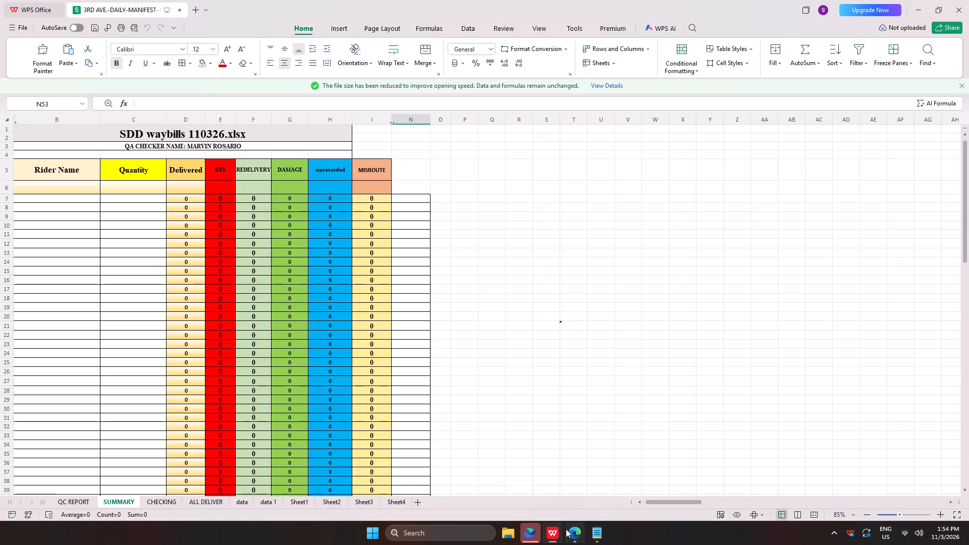
pyautogui.click(566, 529)
pyautogui.click(589, 535)
pyautogui.click(558, 222)
pyautogui.tripleClick(547, 223)
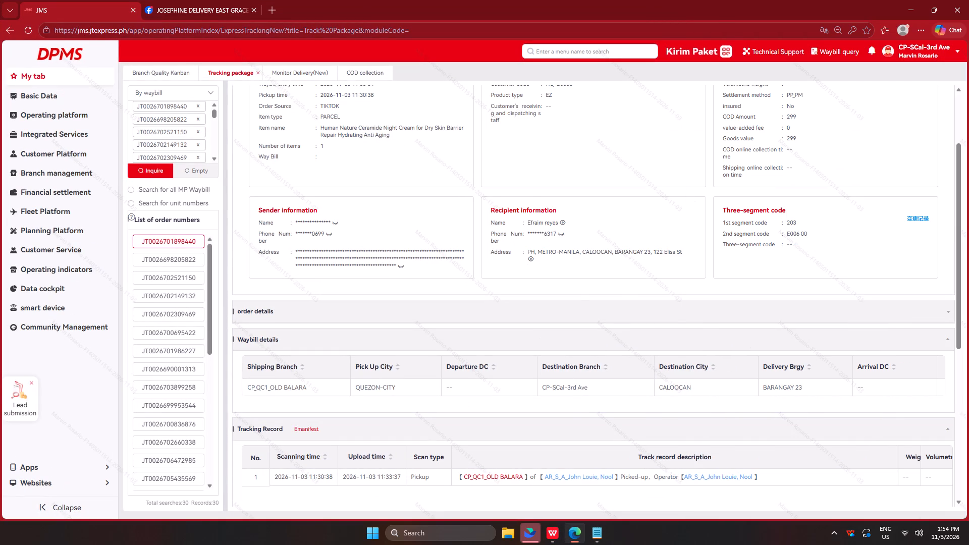
pyautogui.hotkey('ctrl', 'c')
pyautogui.hotkey('ctrl', 'c')
pyautogui.hotkey('ctrl', 'c')
pyautogui.hotkey('alt', 'Tab')
pyautogui.hotkey('ctrl', 'v')
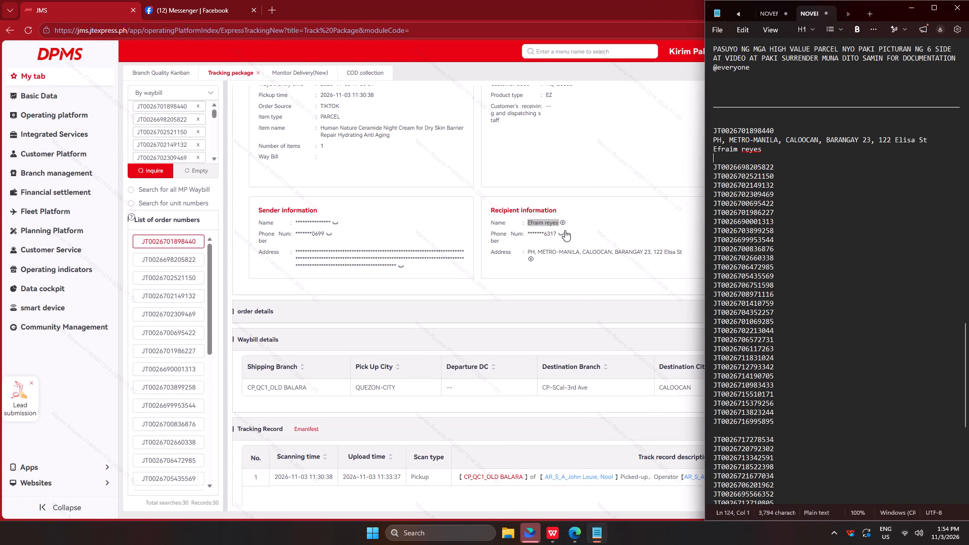
pyautogui.click(166, 258)
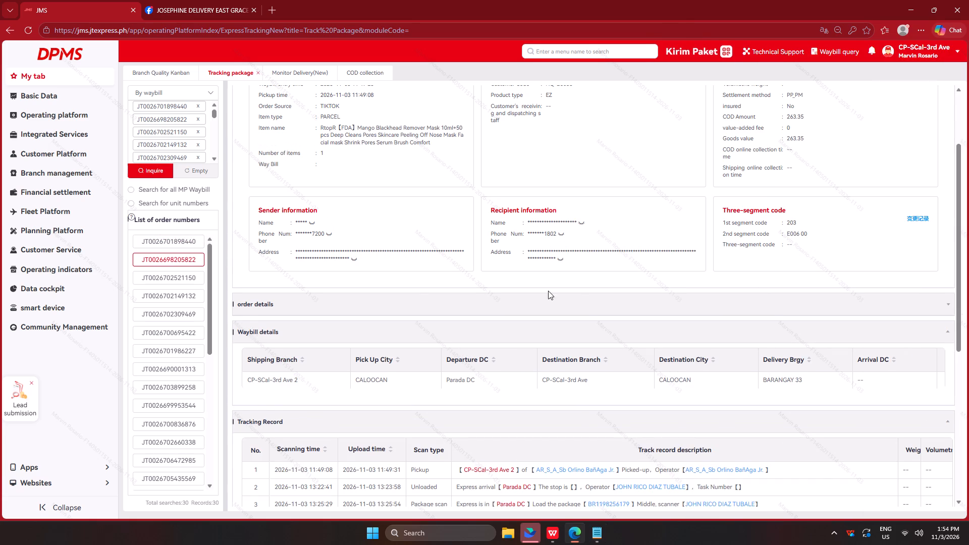
pyautogui.tripleClick(562, 259)
pyautogui.hotkey('ctrl', 'c')
pyautogui.hotkey('ctrl', 'c')
pyautogui.hotkey('ctrl', 'c')
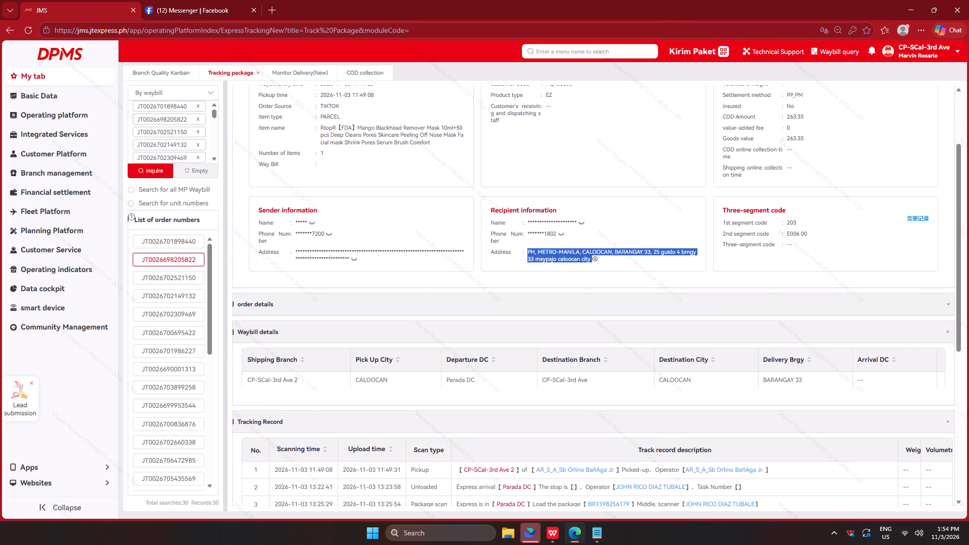
pyautogui.hotkey('alt', 'Tab')
pyautogui.click(779, 162)
pyautogui.press('Return')
pyautogui.press('.')
pyautogui.hotkey('ctrl', 'v')
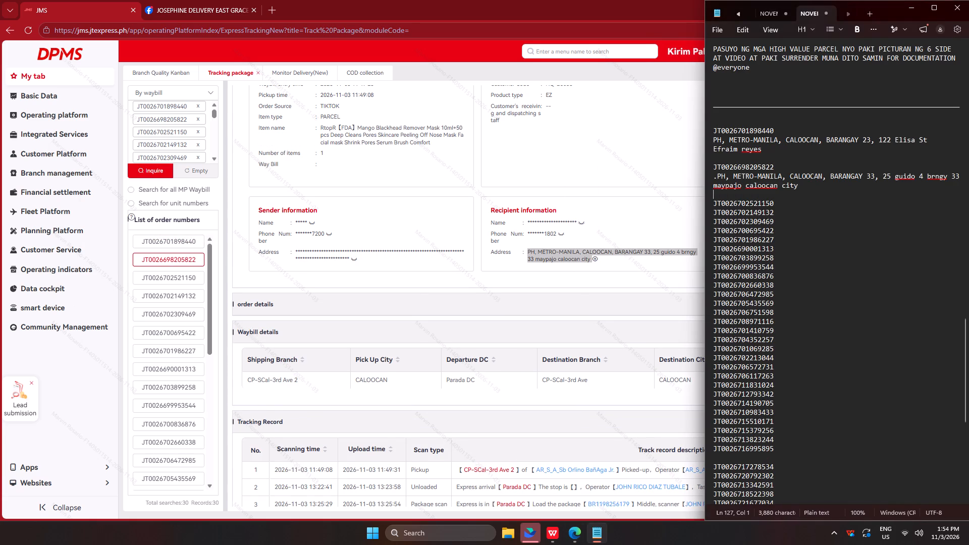
pyautogui.hotkey('ctrl', 'z')
pyautogui.press('BackSpace')
pyautogui.hotkey('ctrl', 'v')
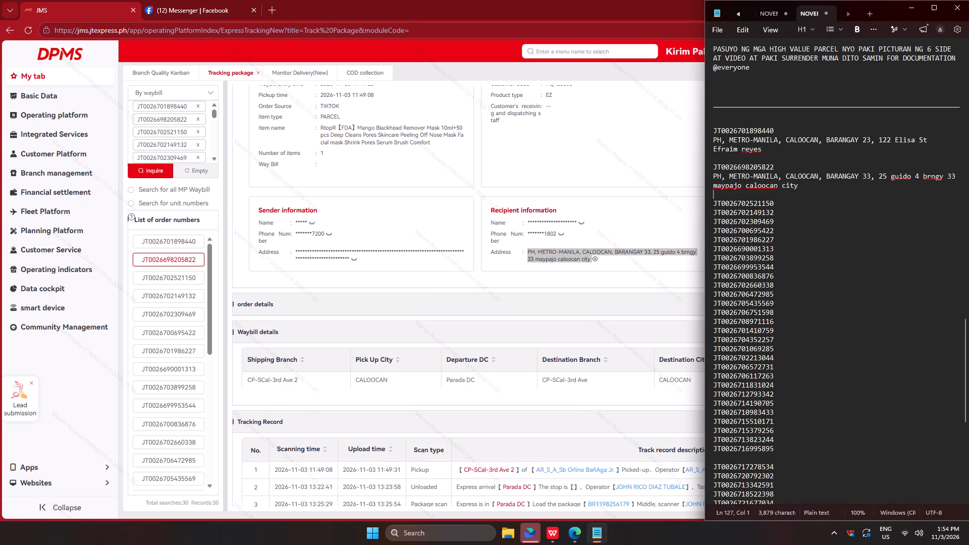
pyautogui.press('Return')
pyautogui.press('BackSpace')
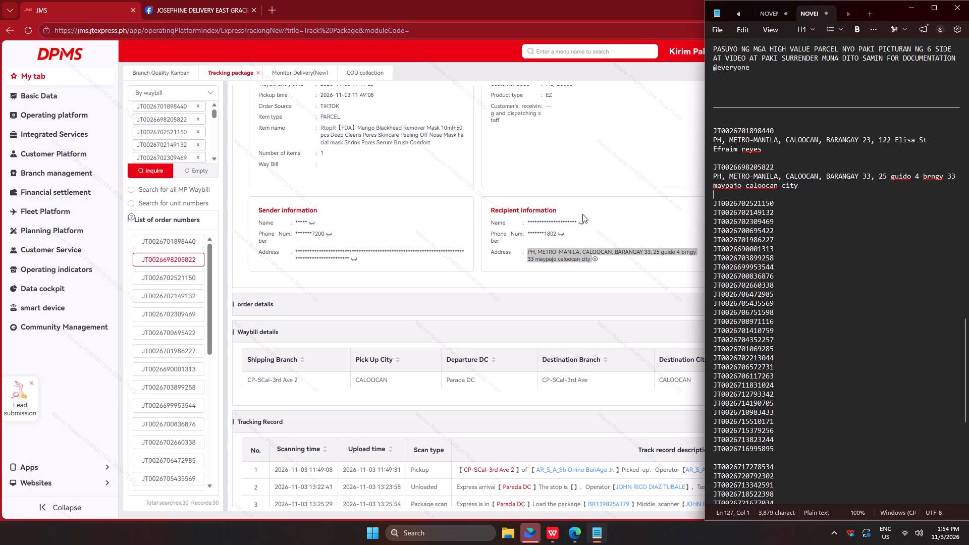
pyautogui.click(582, 224)
pyautogui.tripleClick(576, 224)
pyautogui.hotkey('ctrl', 'c')
pyautogui.hotkey('ctrl', 'c')
pyautogui.hotkey('ctrl', 'c')
pyautogui.hotkey('ctrl', 'c')
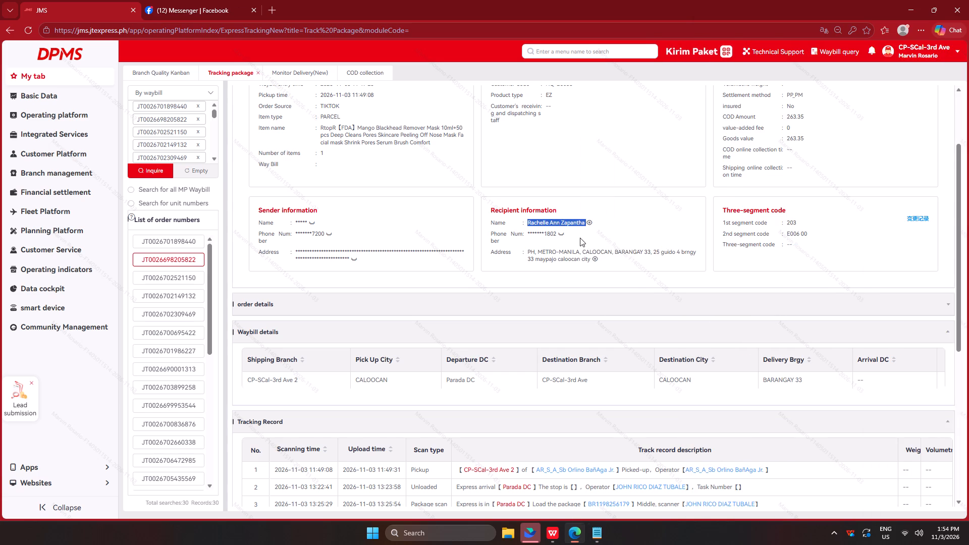
pyautogui.hotkey('alt', 'Tab')
pyautogui.hotkey('ctrl', 'v')
pyautogui.click(181, 278)
pyautogui.scroll(-2, 455, 329)
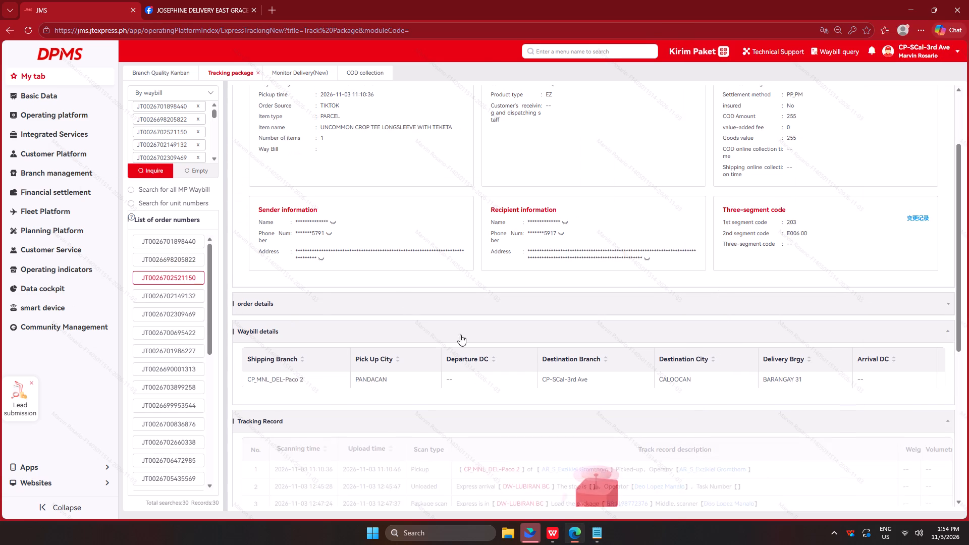
pyautogui.scroll(-11, 460, 335)
pyautogui.scroll(6, 555, 325)
pyautogui.scroll(-3, 568, 326)
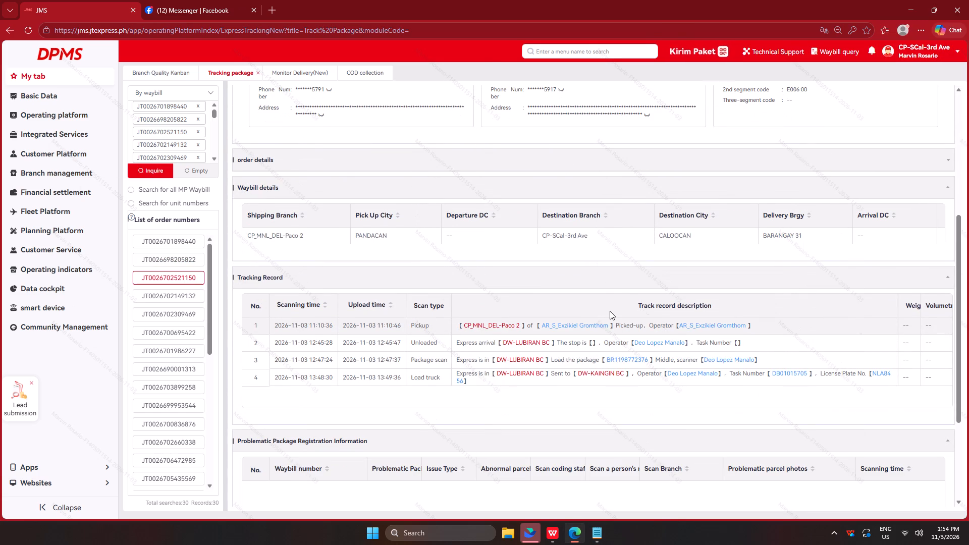
pyautogui.scroll(4, 609, 306)
pyautogui.click(646, 313)
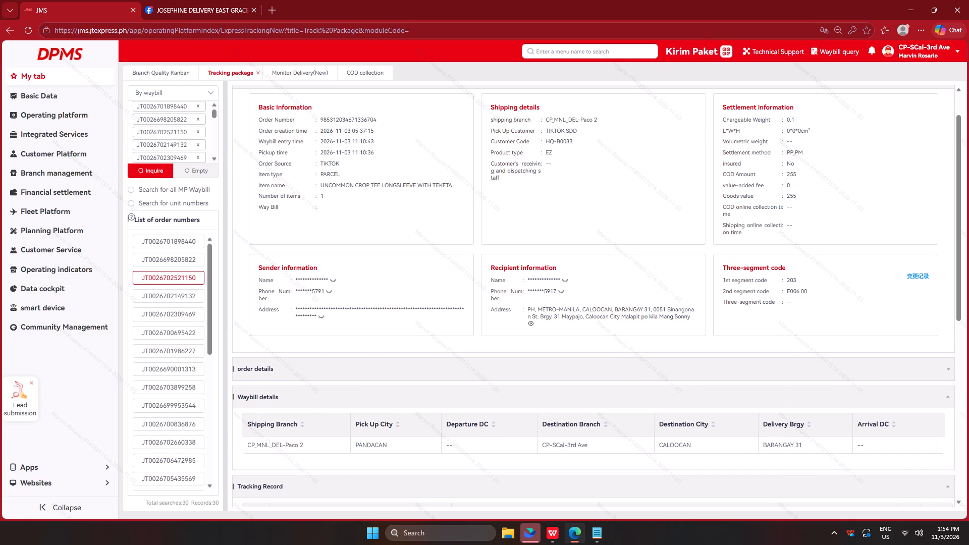
pyautogui.tripleClick(646, 313)
pyautogui.hotkey('ctrl', 'c')
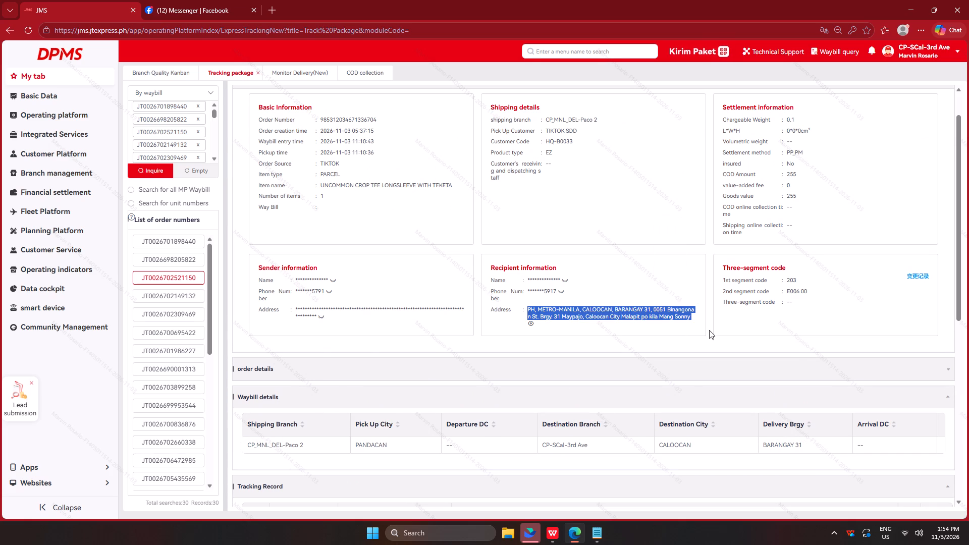
pyautogui.hotkey('ctrl', 'c')
pyautogui.hotkey('ctrl', 'c')
pyautogui.hotkey('alt', 'Tab')
pyautogui.click(786, 212)
pyautogui.press('Return')
pyautogui.hotkey('ctrl', 'v')
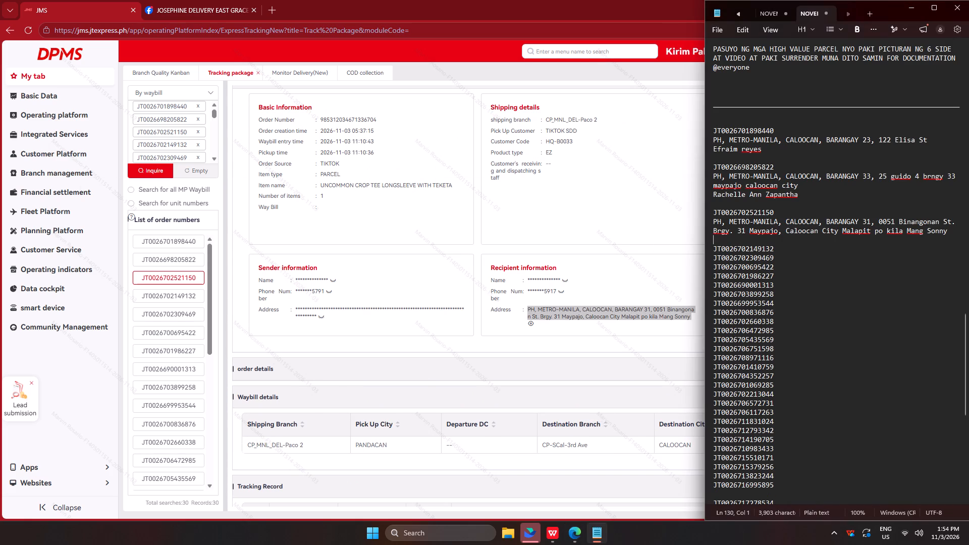
pyautogui.click(567, 280)
pyautogui.tripleClick(552, 280)
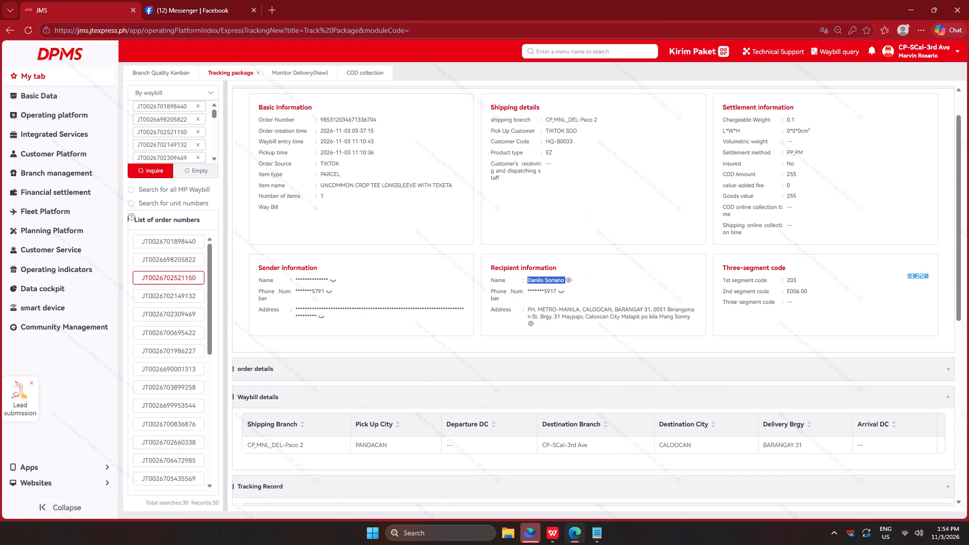
pyautogui.hotkey('ctrl', 'c')
pyautogui.hotkey('ctrl', 'c')
pyautogui.hotkey('ctrl', 'c')
pyautogui.hotkey('alt', 'Tab')
pyautogui.hotkey('ctrl', 'v')
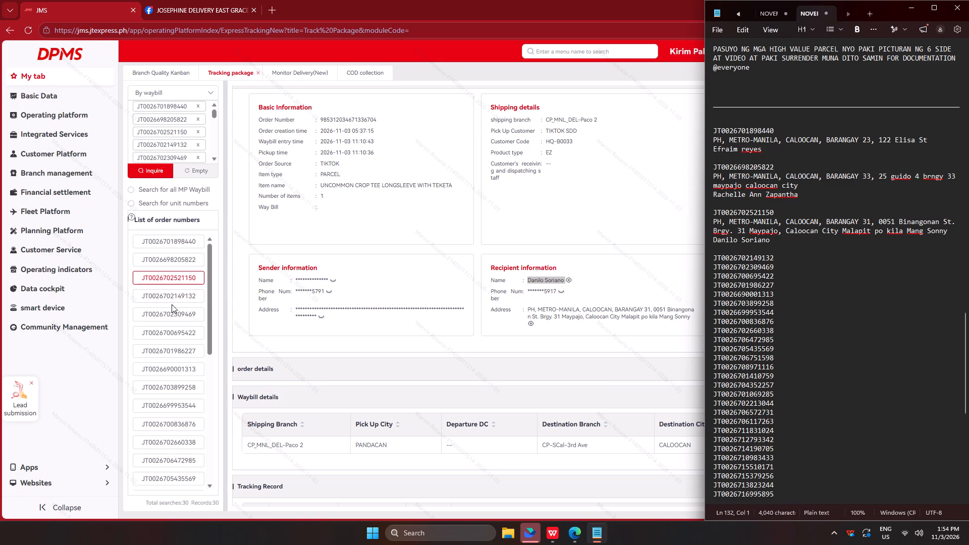
pyautogui.click(173, 293)
pyautogui.scroll(-8, 543, 335)
pyautogui.scroll(6, 583, 335)
pyautogui.tripleClick(624, 267)
pyautogui.hotkey('ctrl', 'c')
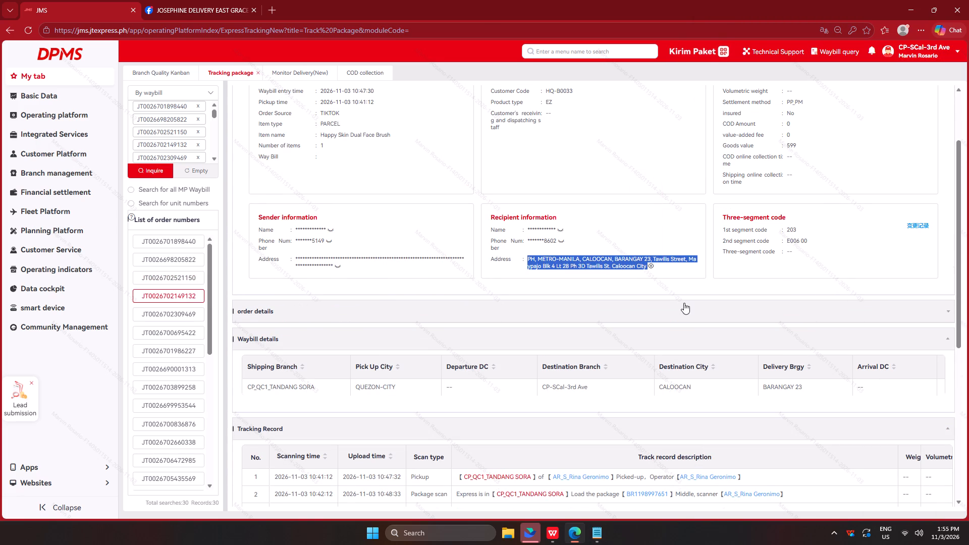
pyautogui.hotkey('ctrl', 'c')
pyautogui.hotkey('ctrl', 'c')
pyautogui.hotkey('ctrl', 'c')
pyautogui.hotkey('alt', 'Tab')
pyautogui.click(798, 257)
pyautogui.press('Return')
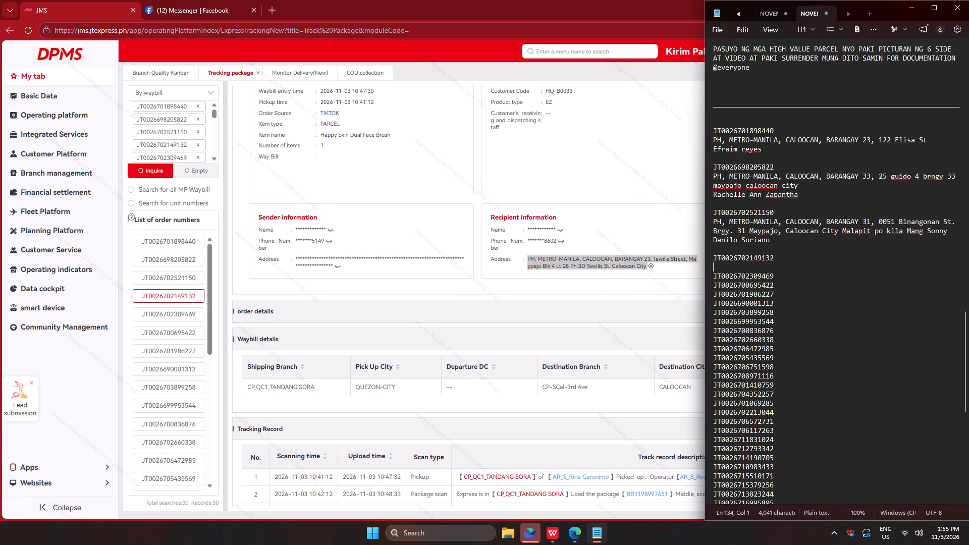
pyautogui.hotkey('ctrl', 'v')
pyautogui.click(559, 228)
pyautogui.tripleClick(542, 228)
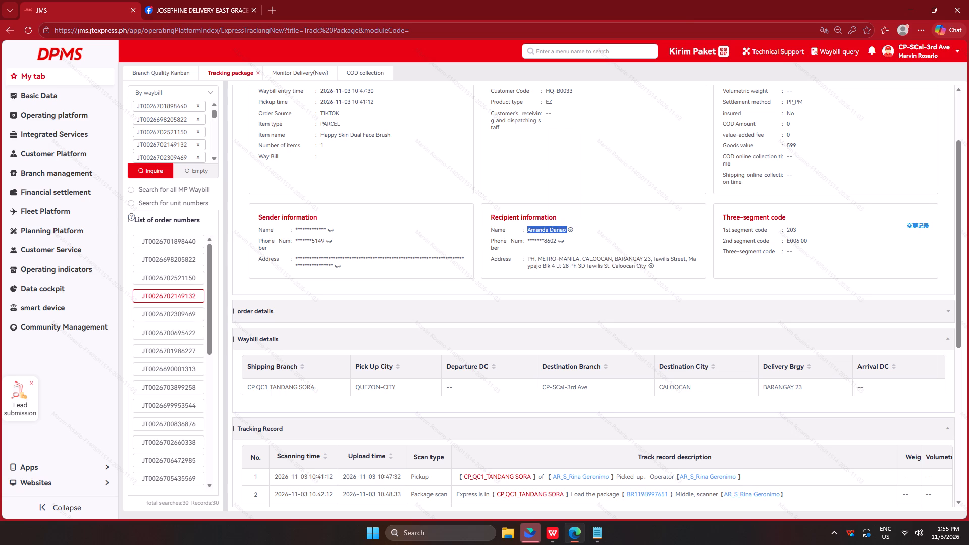
pyautogui.hotkey('ctrl', 'c')
pyautogui.hotkey('ctrl', 'c')
pyautogui.hotkey('ctrl', 'c')
pyautogui.hotkey('ctrl', 'c')
pyautogui.hotkey('ctrl', 'c')
pyautogui.hotkey('alt', 'Tab')
pyautogui.hotkey('ctrl', 'v')
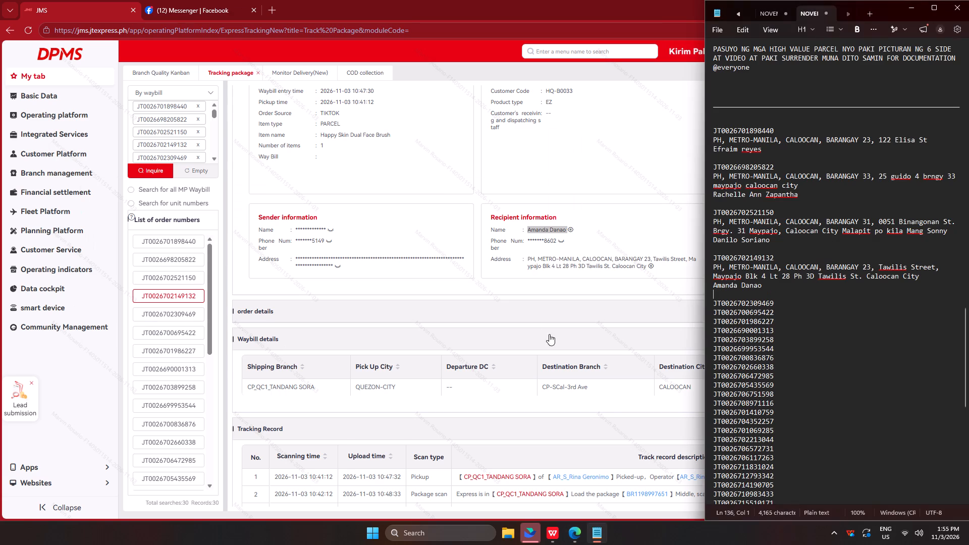
pyautogui.click(171, 312)
pyautogui.scroll(-12, 596, 329)
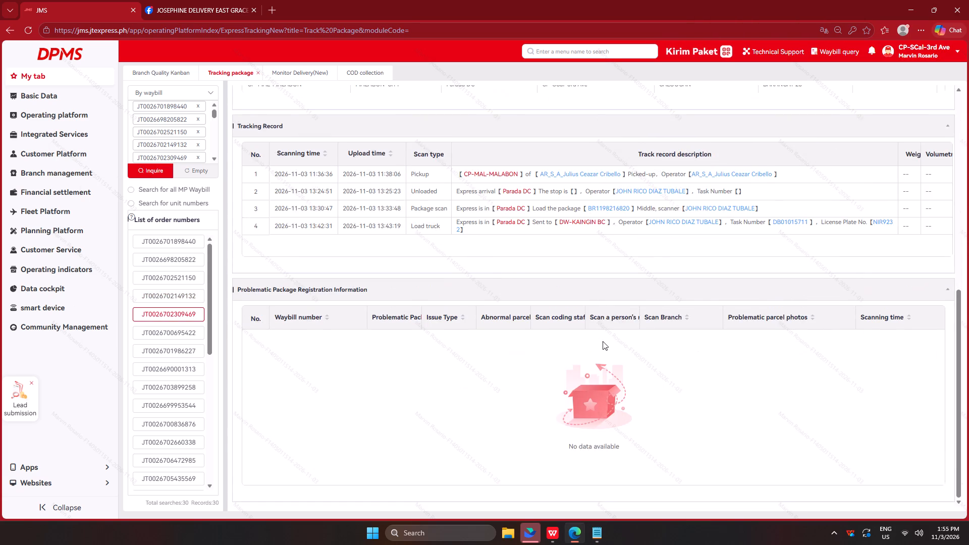
pyautogui.scroll(7, 607, 341)
pyautogui.tripleClick(532, 313)
pyautogui.hotkey('ctrl', 'c')
pyautogui.hotkey('ctrl', 'c')
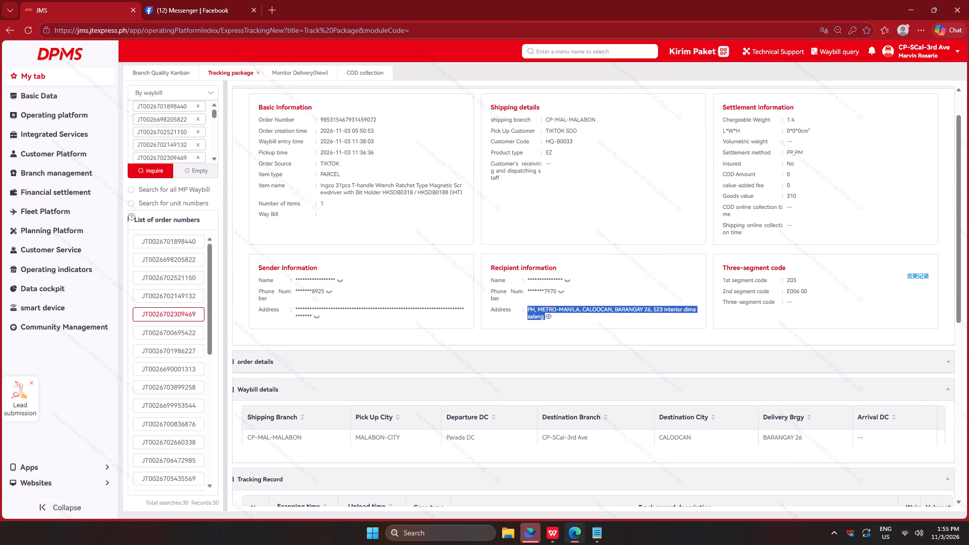
pyautogui.hotkey('ctrl', 'c')
pyautogui.hotkey('ctrl', 'c')
pyautogui.hotkey('ctrl', 'c')
pyautogui.hotkey('alt', 'Tab')
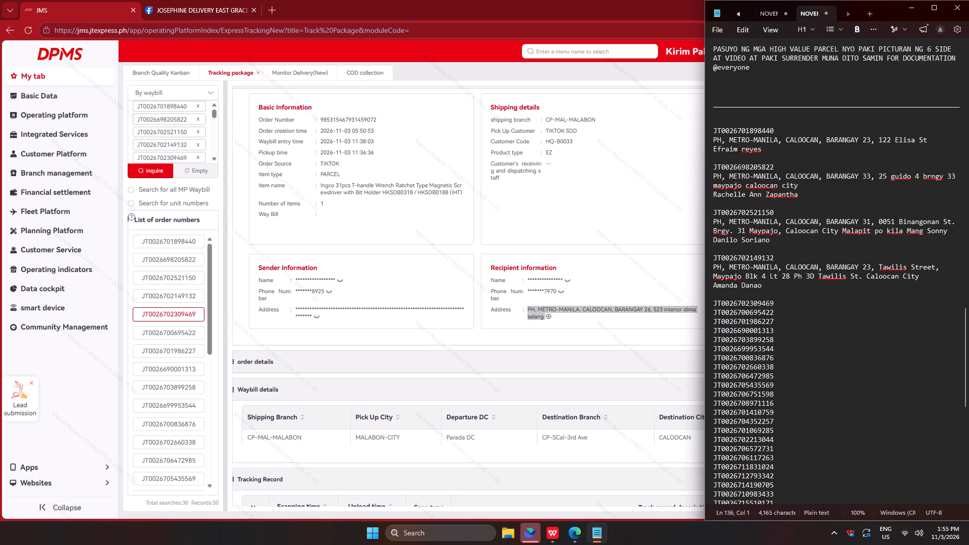
pyautogui.click(783, 302)
pyautogui.press('Return')
pyautogui.hotkey('ctrl', 'v')
pyautogui.click(569, 282)
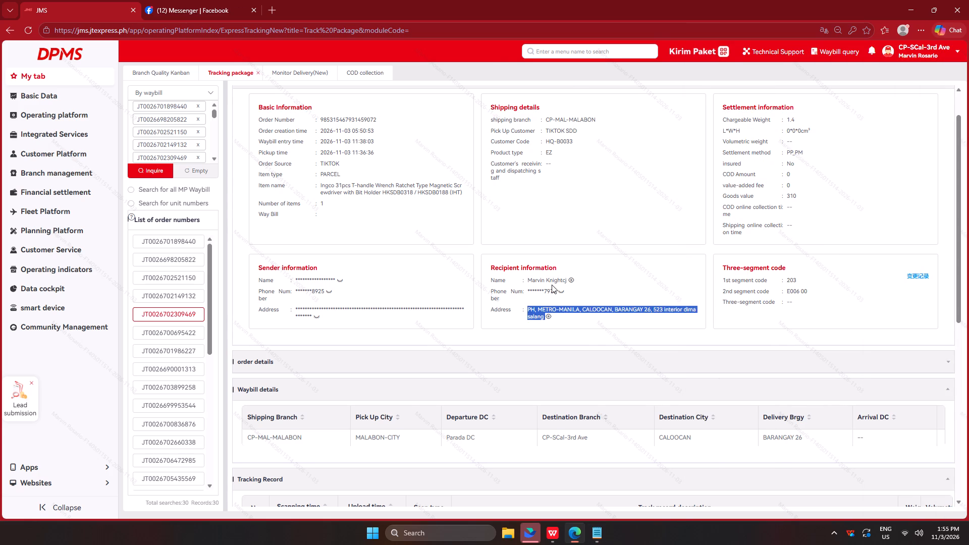
pyautogui.tripleClick(552, 285)
pyautogui.doubleClick(551, 282)
pyautogui.hotkey('ctrl', 'c')
pyautogui.hotkey('ctrl', 'c')
pyautogui.hotkey('ctrl', 'c')
pyautogui.hotkey('alt', 'Tab')
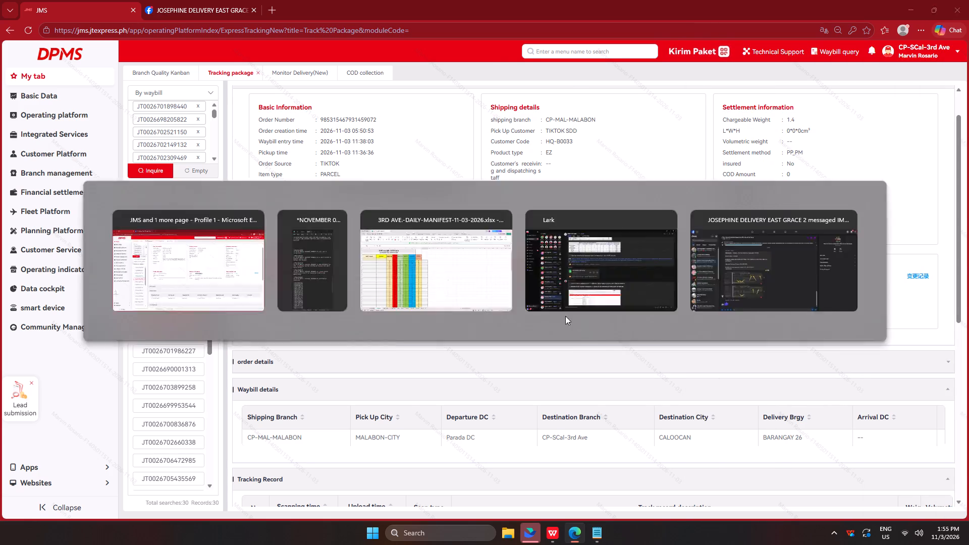
pyautogui.hotkey('ctrl', 'v')
pyautogui.click(164, 332)
pyautogui.scroll(-8, 442, 344)
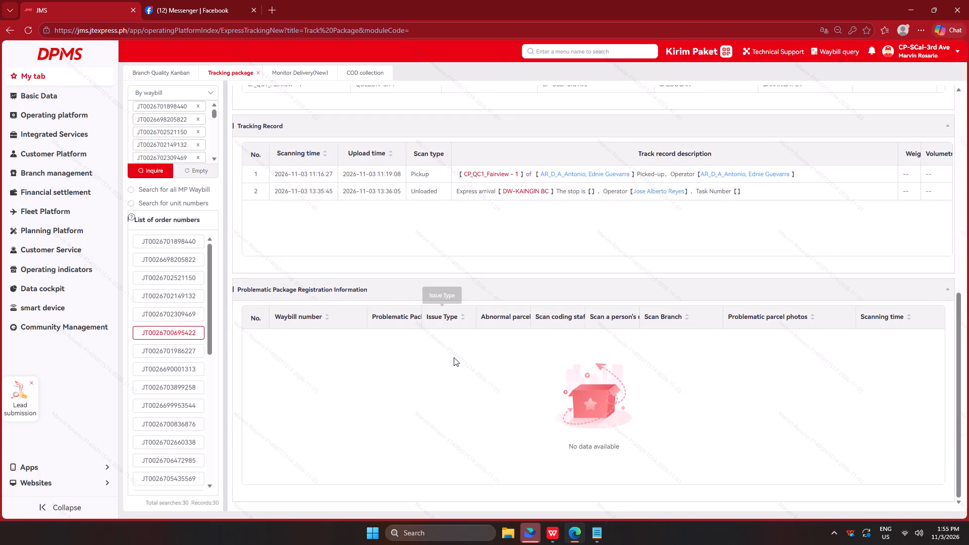
pyautogui.scroll(6, 457, 359)
pyautogui.tripleClick(560, 259)
pyautogui.hotkey('ctrl', 'c')
pyautogui.hotkey('ctrl', 'c')
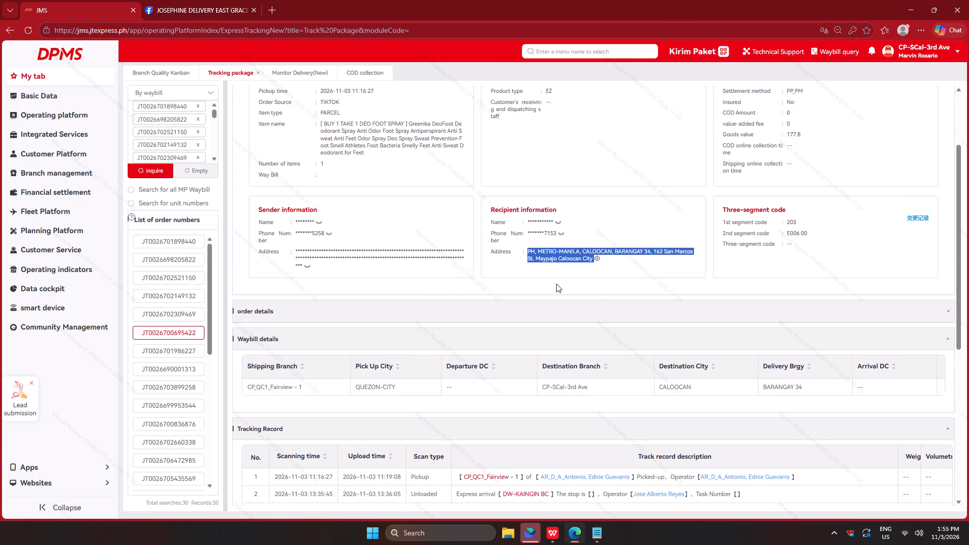
pyautogui.hotkey('ctrl', 'c')
pyautogui.hotkey('alt', 'Tab')
pyautogui.click(783, 347)
pyautogui.press('.')
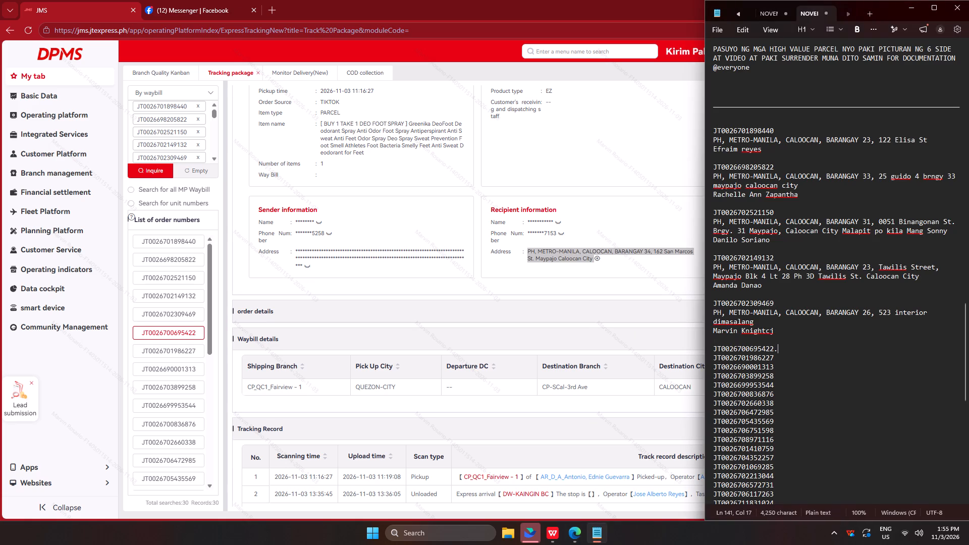
pyautogui.press('BackSpace')
pyautogui.press('Return')
pyautogui.hotkey('ctrl', 'v')
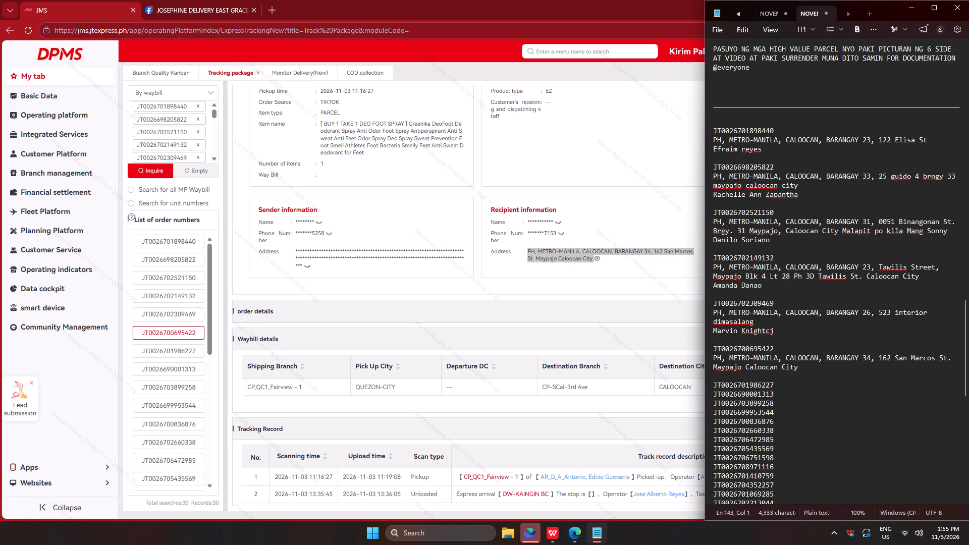
pyautogui.click(556, 220)
pyautogui.tripleClick(549, 224)
pyautogui.hotkey('ctrl', 'c')
pyautogui.hotkey('ctrl', 'c')
pyautogui.hotkey('ctrl', 'c')
pyautogui.hotkey('ctrl', 'c')
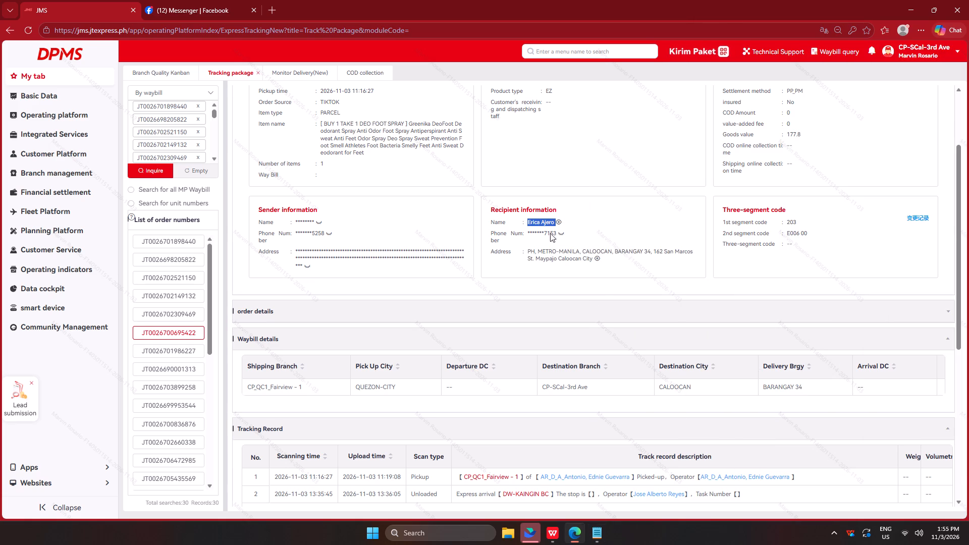
pyautogui.hotkey('alt', 'Tab')
pyautogui.hotkey('ctrl', 'v')
pyautogui.click(160, 343)
pyautogui.click(166, 349)
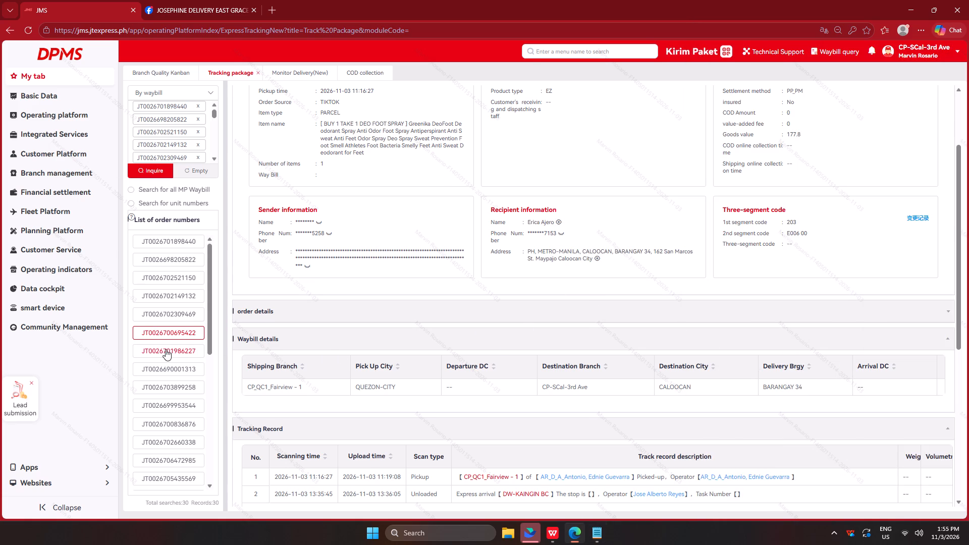
pyautogui.scroll(-8, 355, 351)
pyautogui.scroll(7, 461, 361)
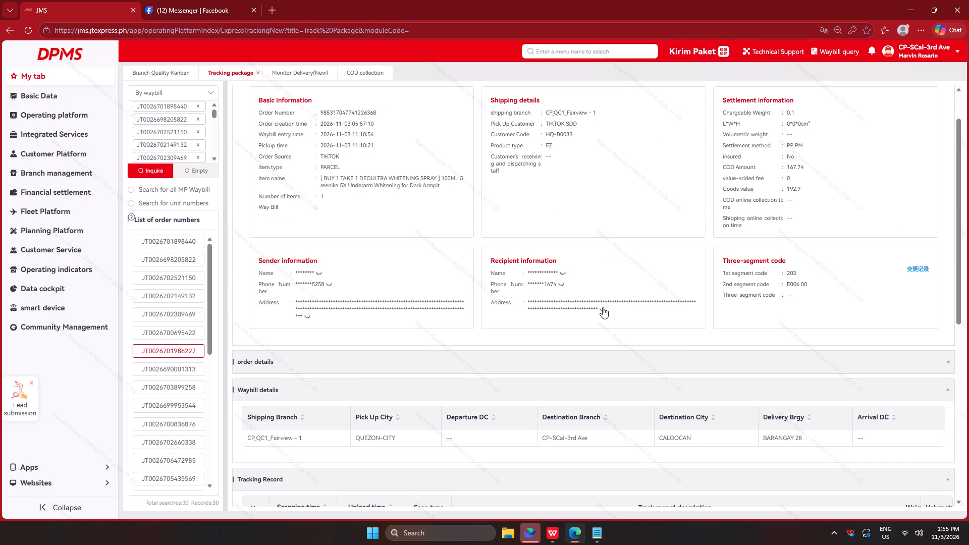
pyautogui.tripleClick(603, 307)
pyautogui.click(603, 307)
pyautogui.hotkey('ctrl', 'c')
pyautogui.hotkey('ctrl', 'c')
pyautogui.hotkey('ctrl', 'c')
pyautogui.hotkey('ctrl', 'c')
pyautogui.hotkey('alt', 'Tab')
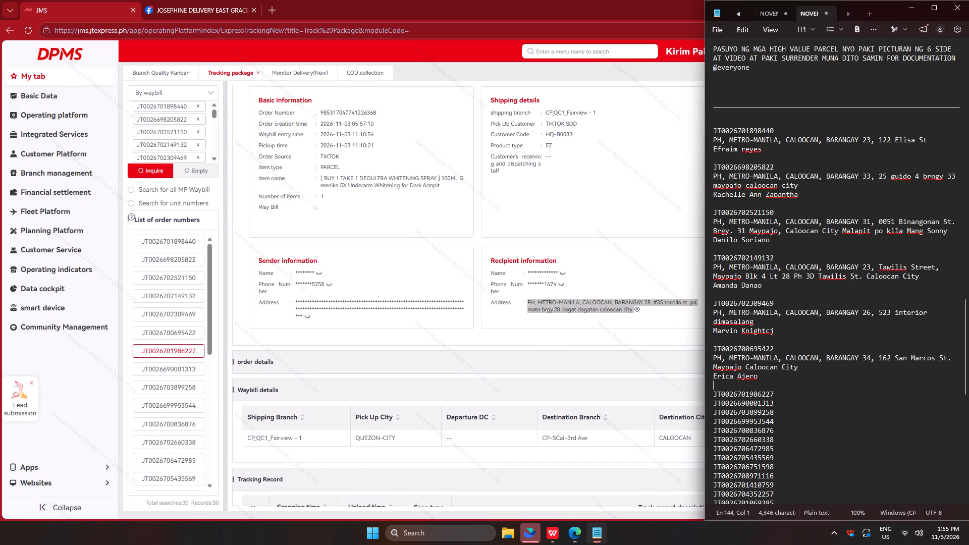
pyautogui.click(776, 393)
pyautogui.press('Return')
pyautogui.hotkey('ctrl', 'v')
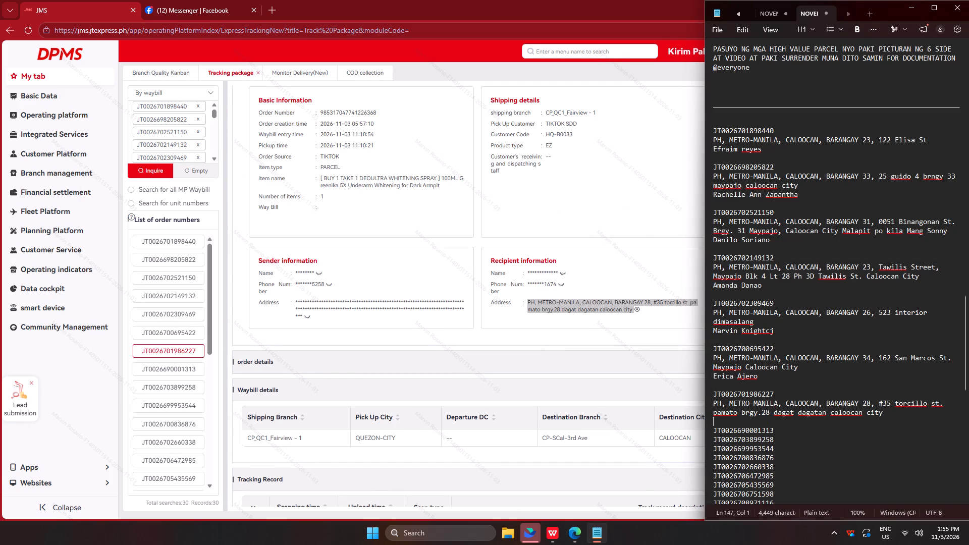
pyautogui.click(567, 275)
pyautogui.tripleClick(554, 272)
pyautogui.hotkey('ctrl', 'c')
pyautogui.hotkey('ctrl', 'c')
pyautogui.hotkey('ctrl', 'c')
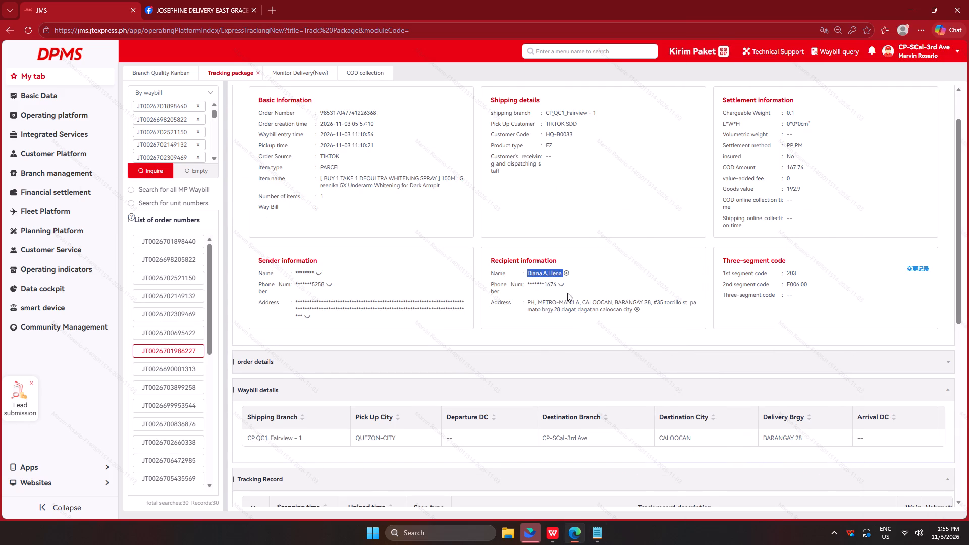
pyautogui.hotkey('ctrl', 'c')
pyautogui.hotkey('alt', 'Tab')
pyautogui.hotkey('ctrl', 'v')
pyautogui.click(170, 373)
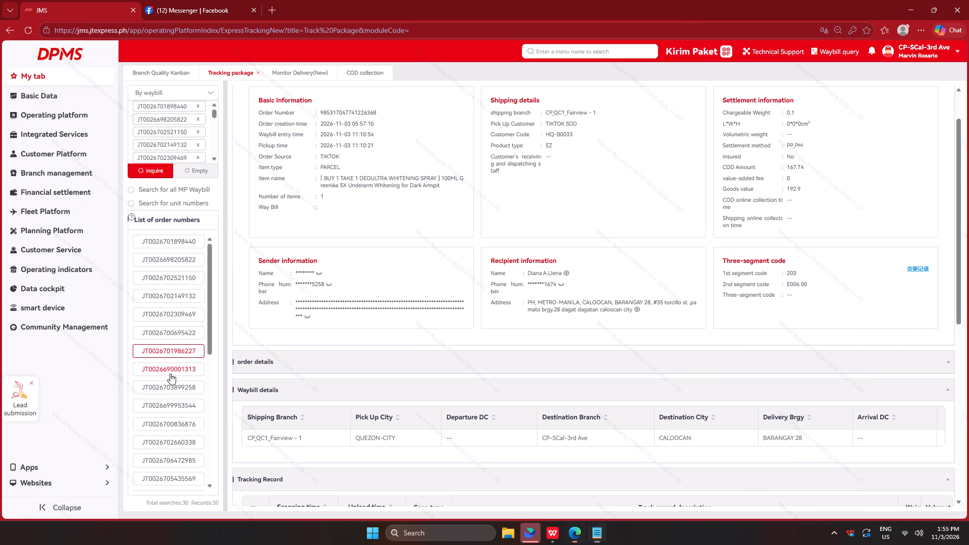
pyautogui.scroll(-8, 412, 363)
pyautogui.scroll(8, 530, 380)
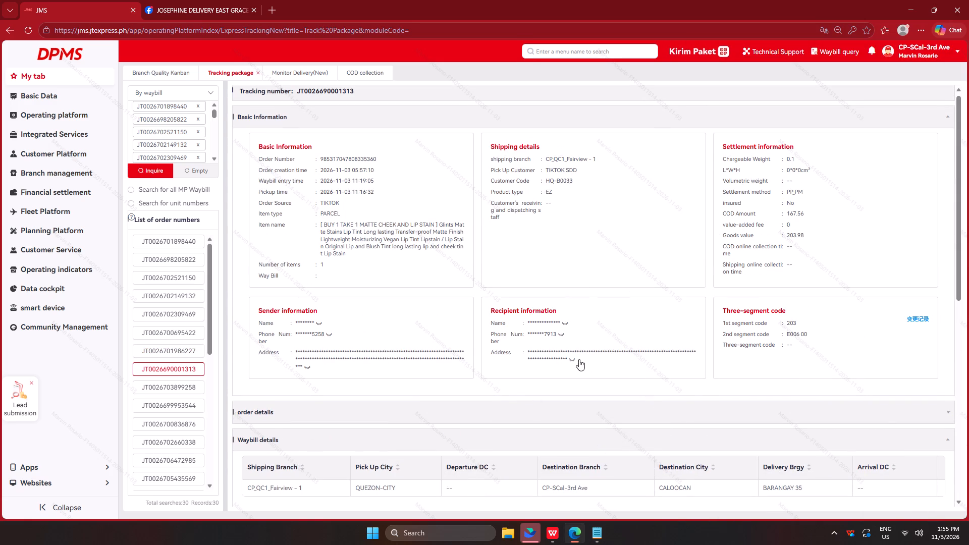
pyautogui.tripleClick(579, 359)
pyautogui.click(578, 359)
pyautogui.hotkey('ctrl', 'c')
pyautogui.hotkey('ctrl', 'c')
pyautogui.hotkey('ctrl', 'c')
pyautogui.hotkey('alt', 'Tab')
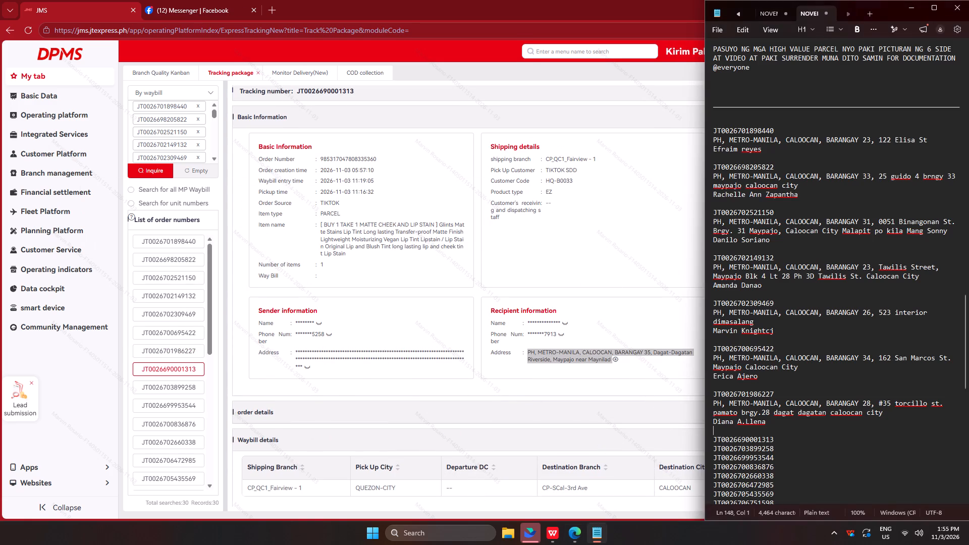
pyautogui.click(779, 441)
pyautogui.press('Return')
pyautogui.hotkey('ctrl', 'v')
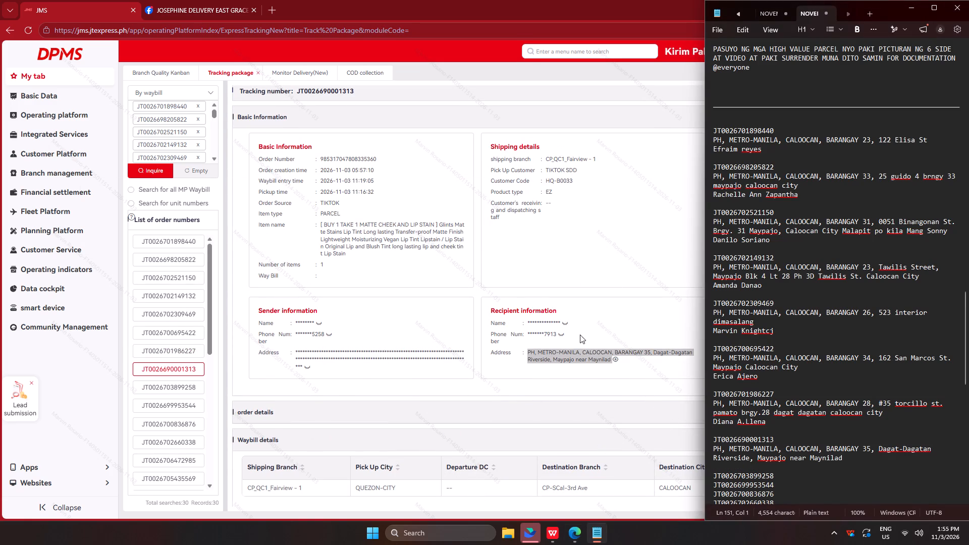
pyautogui.click(566, 322)
pyautogui.tripleClick(555, 321)
pyautogui.hotkey('ctrl', 'c')
pyautogui.hotkey('ctrl', 'c')
pyautogui.hotkey('ctrl', 'c')
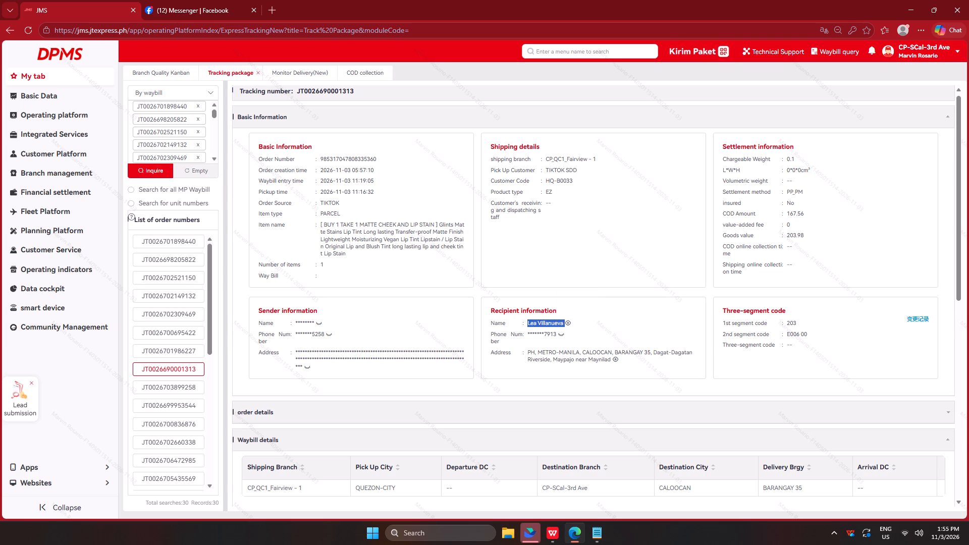
pyautogui.hotkey('alt', 'Tab')
pyautogui.hotkey('ctrl', 'v')
pyautogui.click(168, 391)
pyautogui.scroll(-7, 406, 369)
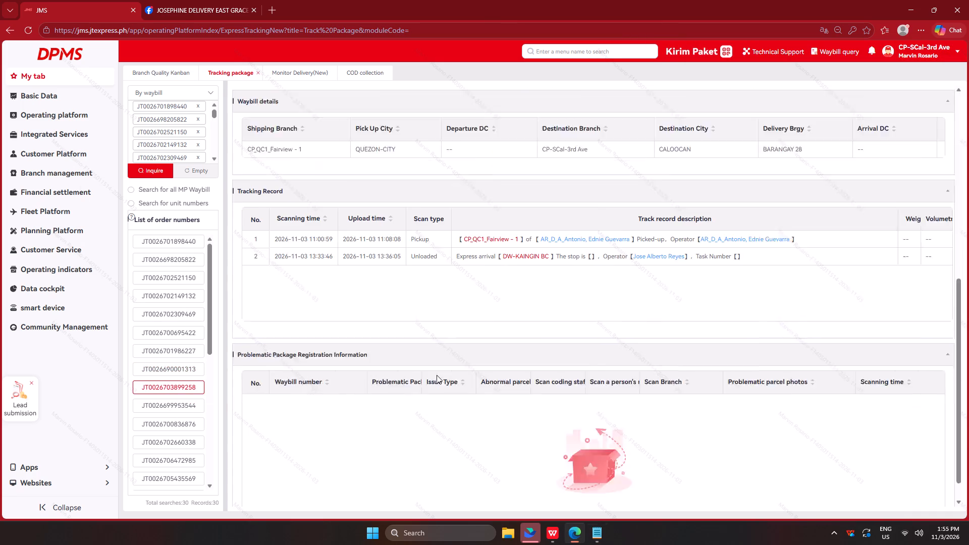
pyautogui.scroll(-7, 437, 375)
pyautogui.scroll(7, 498, 380)
pyautogui.tripleClick(631, 309)
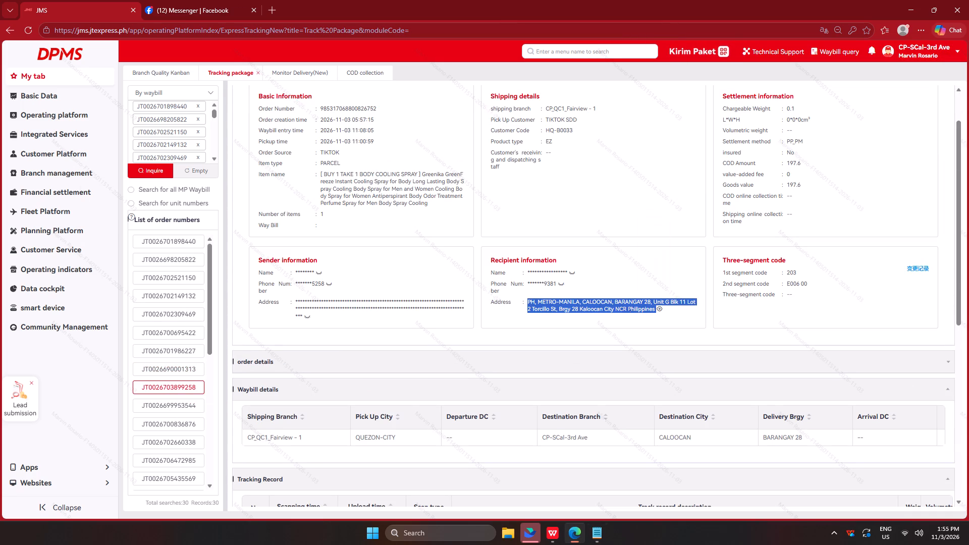
pyautogui.hotkey('ctrl', 'c')
pyautogui.hotkey('ctrl', 'c')
pyautogui.hotkey('ctrl', 'c')
pyautogui.hotkey('ctrl', 'c')
pyautogui.hotkey('alt', 'Tab')
pyautogui.scroll(-7, 799, 369)
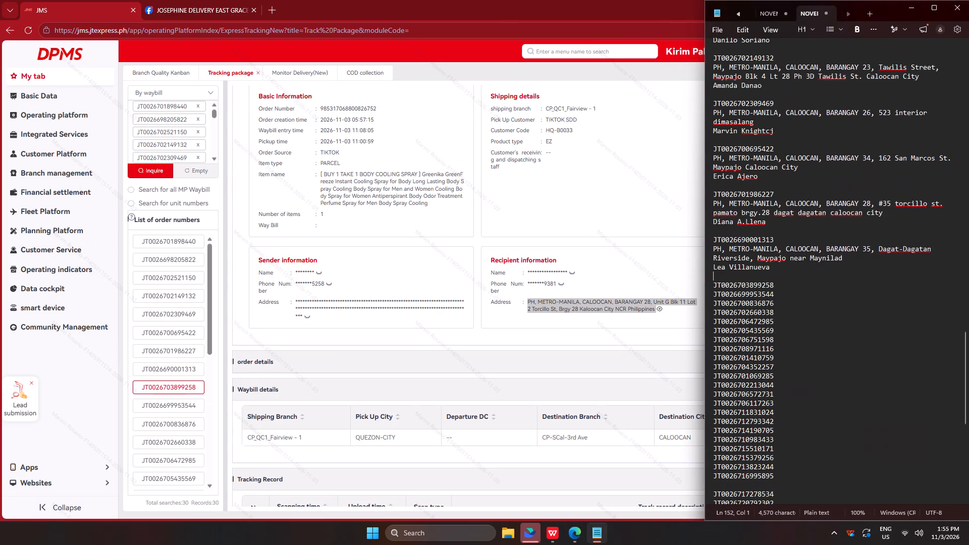
pyautogui.click(779, 282)
pyautogui.press('Return')
pyautogui.hotkey('ctrl', 'v')
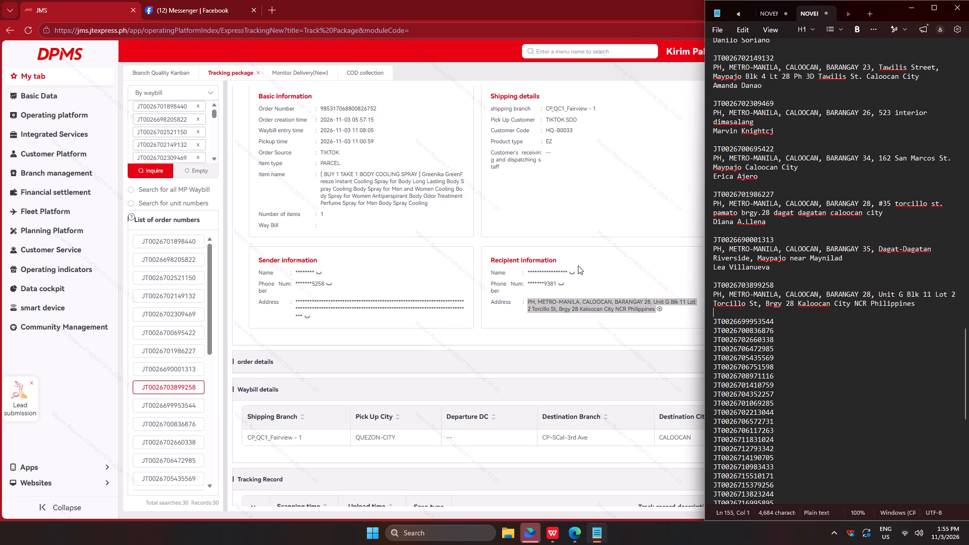
pyautogui.click(571, 274)
pyautogui.tripleClick(560, 272)
pyautogui.hotkey('ctrl', 'c')
pyautogui.hotkey('ctrl', 'c')
pyautogui.hotkey('ctrl', 'c')
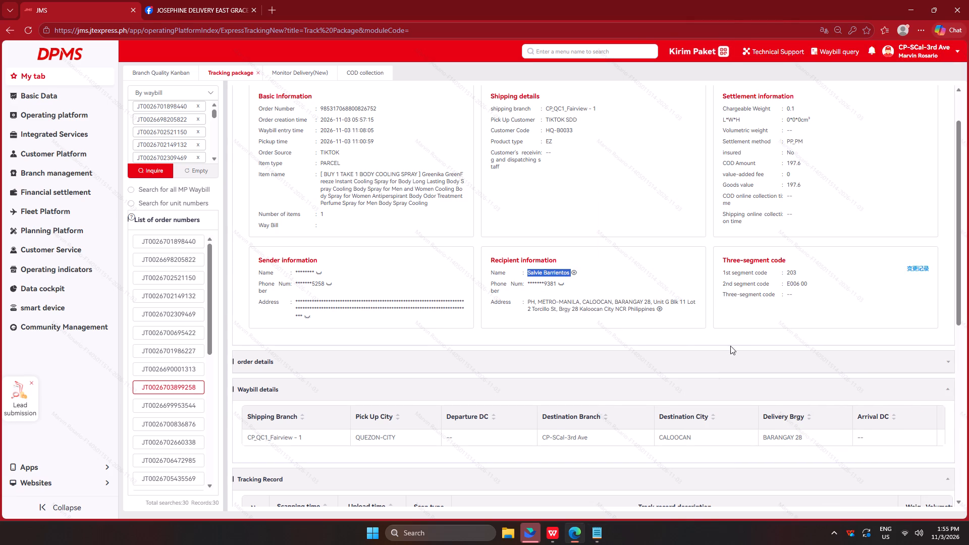
pyautogui.hotkey('alt', 'Tab')
pyautogui.hotkey('ctrl', 'v')
pyautogui.click(169, 405)
pyautogui.scroll(-8, 396, 391)
pyautogui.scroll(7, 465, 391)
pyautogui.tripleClick(534, 308)
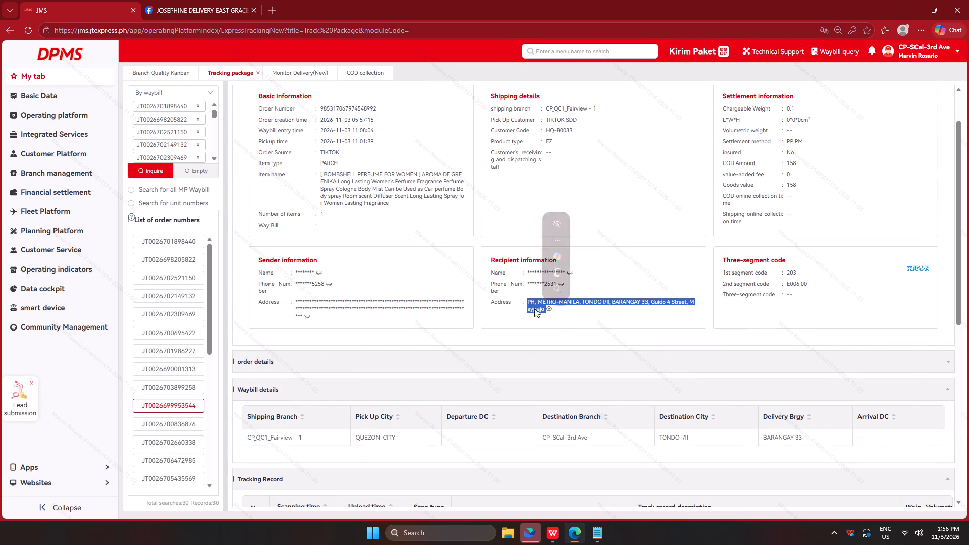
pyautogui.hotkey('ctrl', 'c')
pyautogui.hotkey('ctrl', 'c')
pyautogui.hotkey('ctrl', 'c')
pyautogui.hotkey('ctrl', 'c')
pyautogui.hotkey('alt', 'Tab')
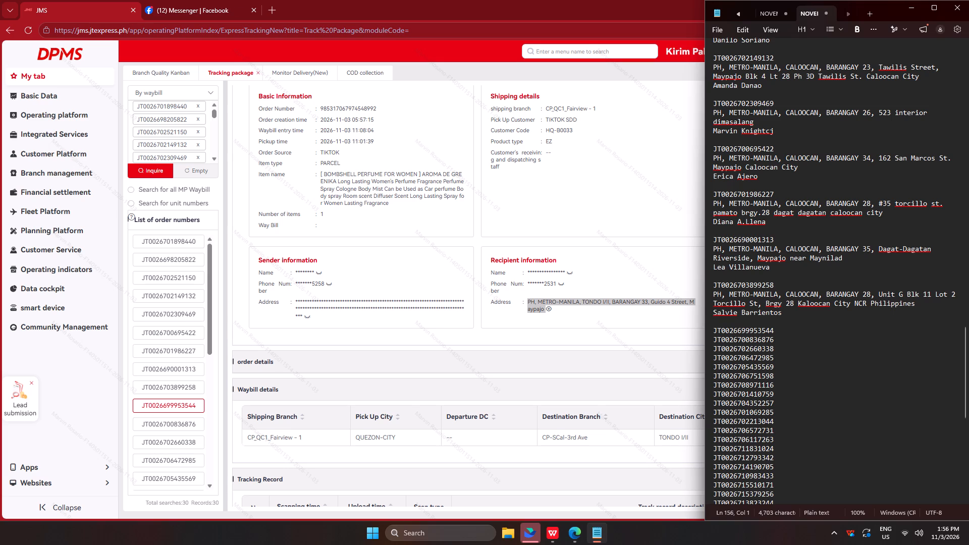
pyautogui.click(777, 331)
pyautogui.press('Return')
pyautogui.hotkey('ctrl', 'v')
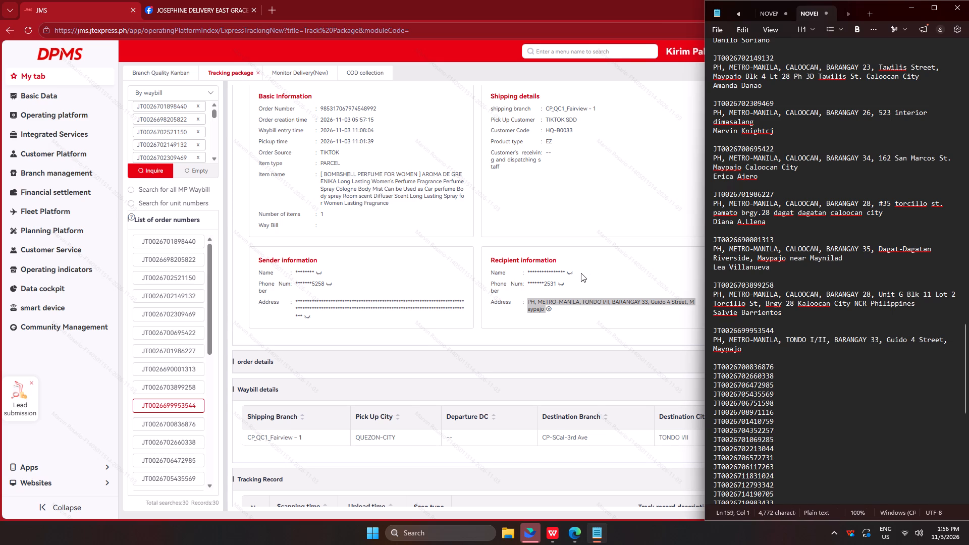
pyautogui.click(574, 271)
pyautogui.tripleClick(568, 270)
pyautogui.click(568, 270)
pyautogui.hotkey('ctrl', 'c')
pyautogui.hotkey('ctrl', 'c')
pyautogui.hotkey('ctrl', 'c')
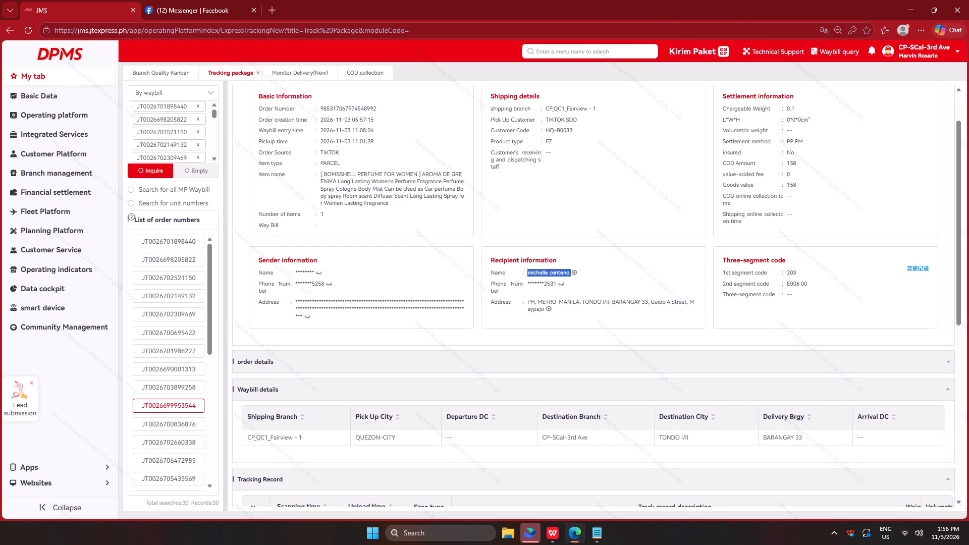
pyautogui.hotkey('ctrl', 'c')
pyautogui.hotkey('ctrl', 'c')
pyautogui.hotkey('ctrl', 'c')
pyautogui.hotkey('ctrl', 'c')
pyautogui.hotkey('alt', 'Tab')
pyautogui.hotkey('ctrl', 'v')
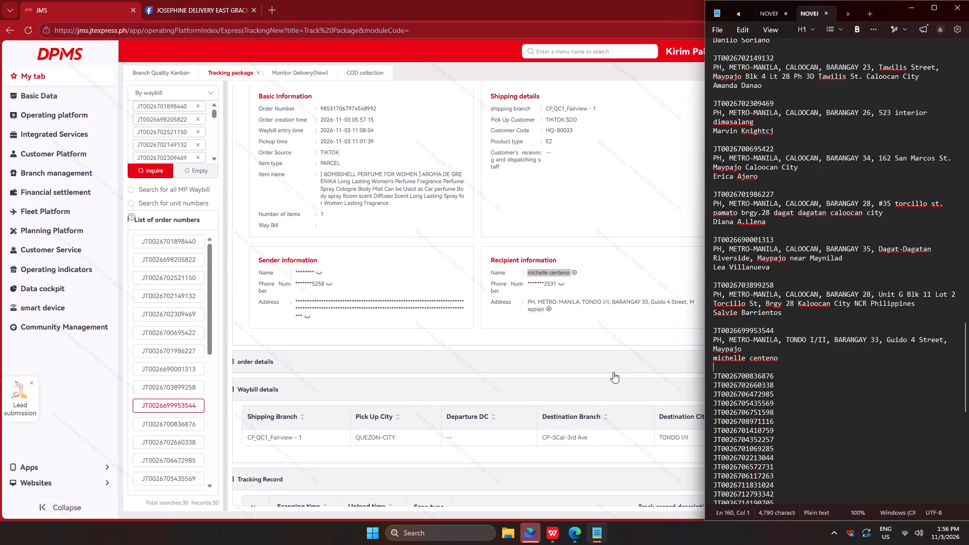
pyautogui.click(179, 425)
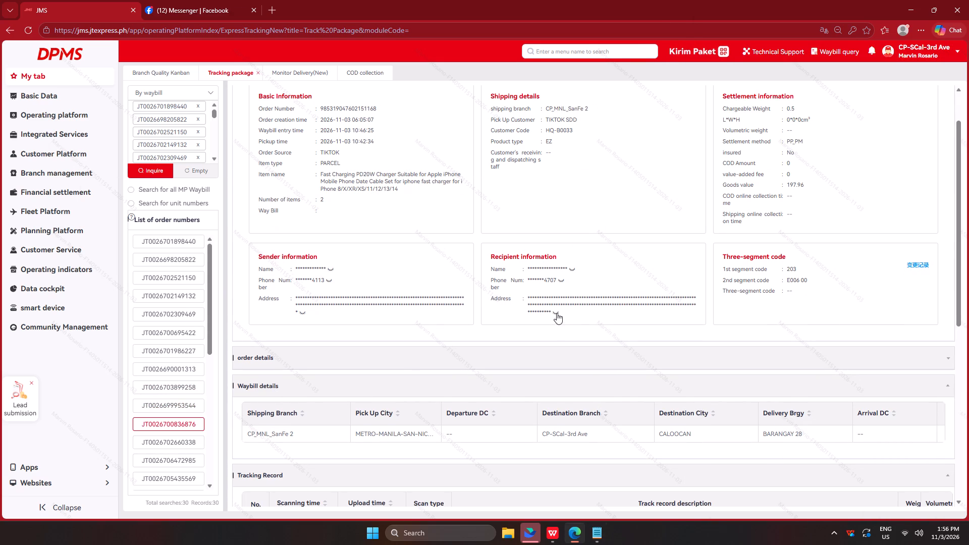
pyautogui.click(557, 312)
pyautogui.tripleClick(555, 309)
pyautogui.hotkey('ctrl', 'c')
pyautogui.hotkey('ctrl', 'c')
pyautogui.hotkey('ctrl', 'c')
pyautogui.hotkey('alt', 'Tab')
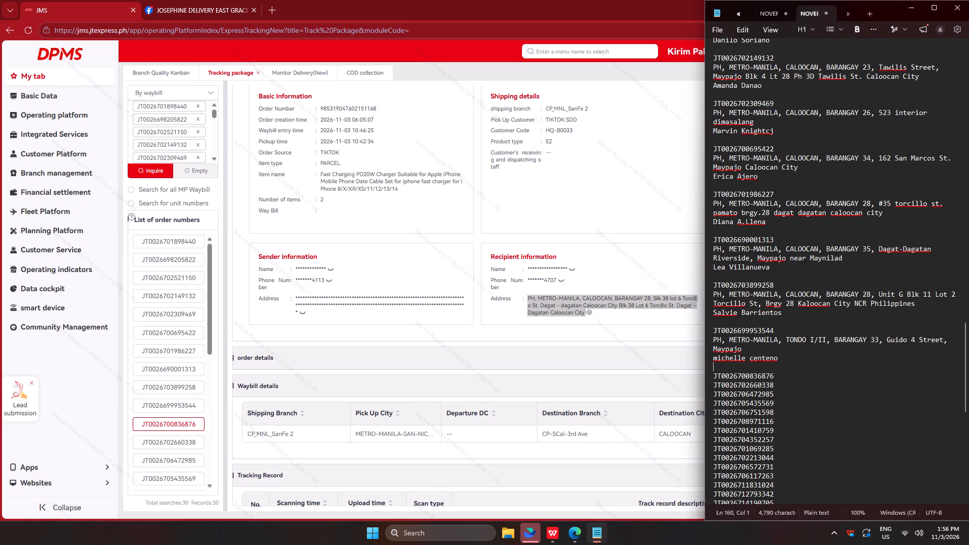
pyautogui.click(787, 374)
pyautogui.press('Return')
pyautogui.hotkey('ctrl', 'v')
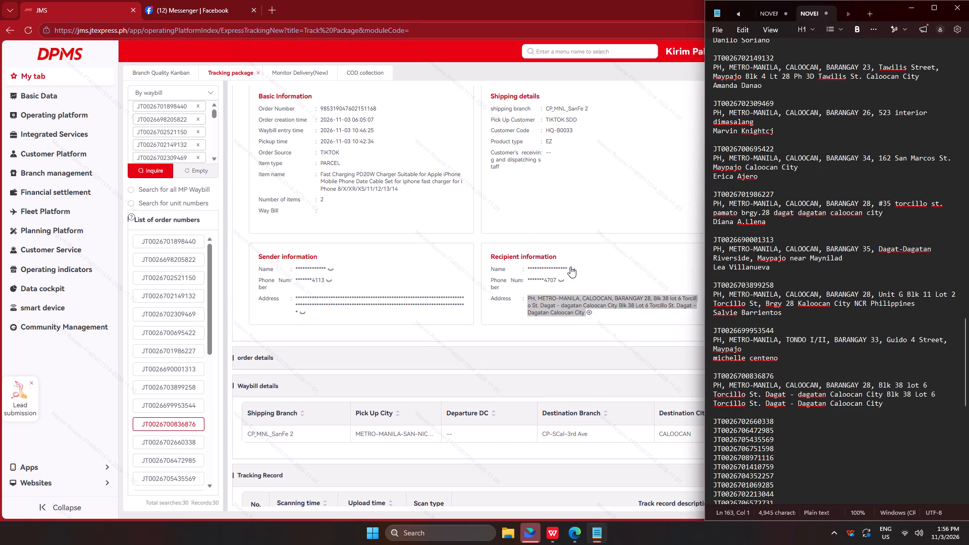
pyautogui.click(570, 266)
pyautogui.tripleClick(556, 267)
pyautogui.click(556, 267)
pyautogui.hotkey('ctrl', 'c')
pyautogui.hotkey('ctrl', 'c')
pyautogui.hotkey('ctrl', 'c')
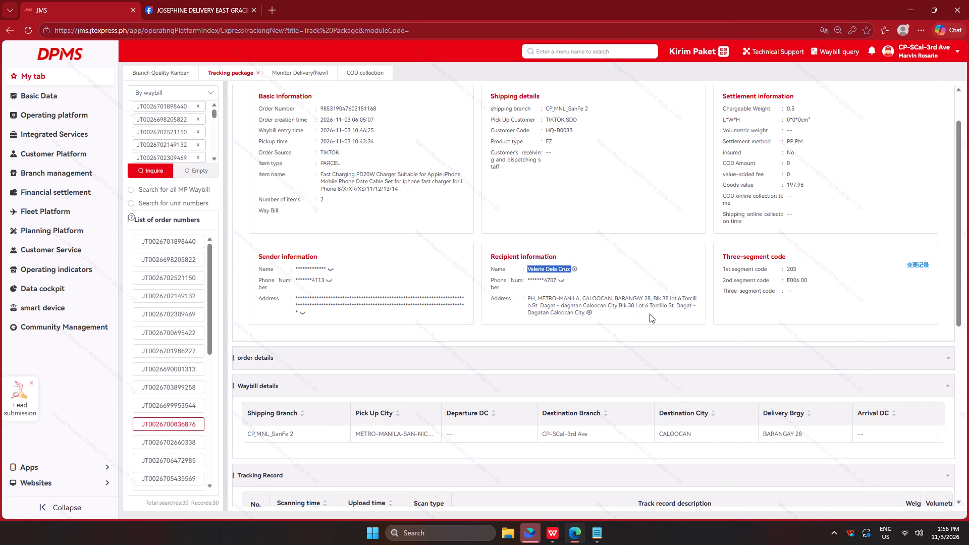
pyautogui.hotkey('alt', 'Tab')
pyautogui.hotkey('ctrl', 'v')
pyautogui.click(186, 447)
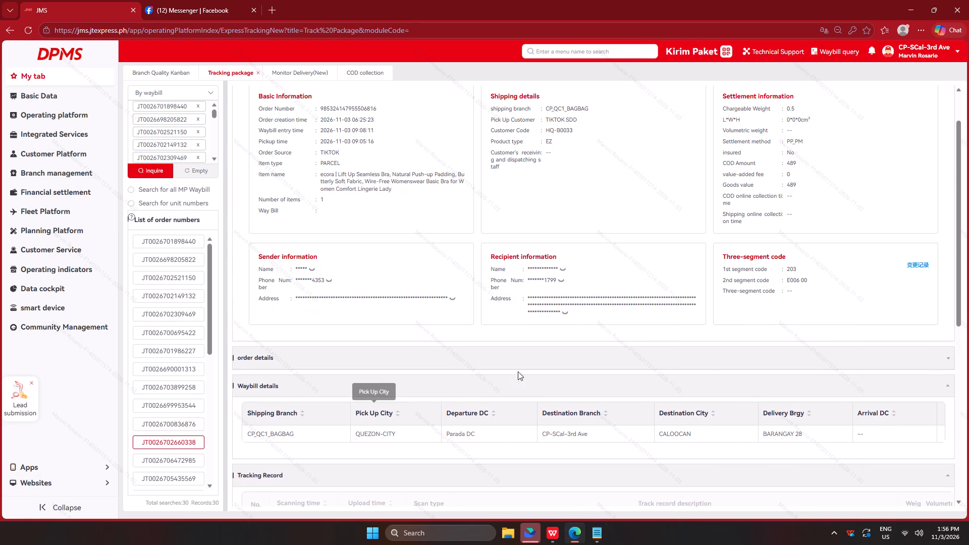
pyautogui.scroll(-7, 518, 373)
pyautogui.scroll(7, 525, 383)
pyautogui.tripleClick(565, 315)
pyautogui.click(565, 315)
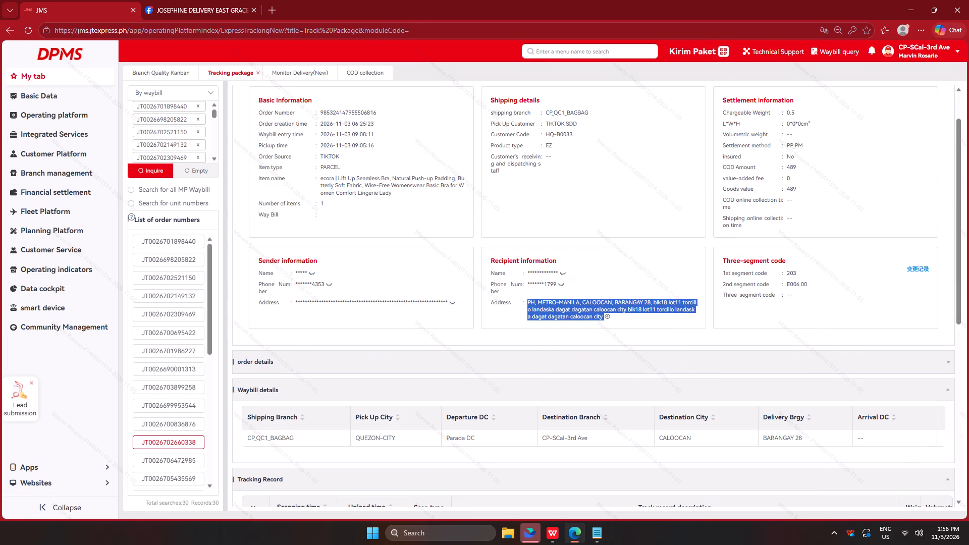
pyautogui.hotkey('ctrl', 'c')
pyautogui.hotkey('ctrl', 'c')
pyautogui.hotkey('ctrl', 'c')
pyautogui.hotkey('alt', 'Tab')
pyautogui.scroll(-4, 728, 359)
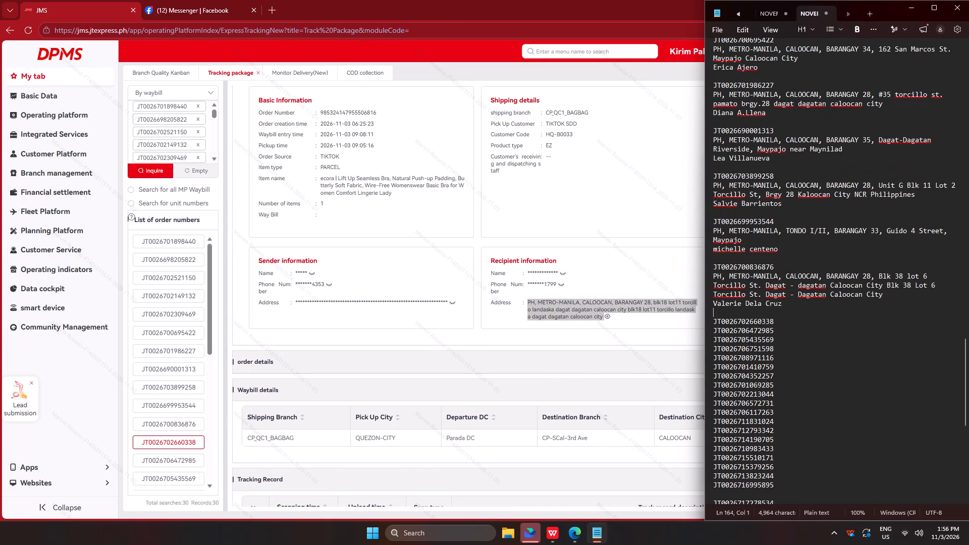
pyautogui.click(783, 324)
pyautogui.press('Return')
pyautogui.hotkey('ctrl', 'v')
pyautogui.click(564, 272)
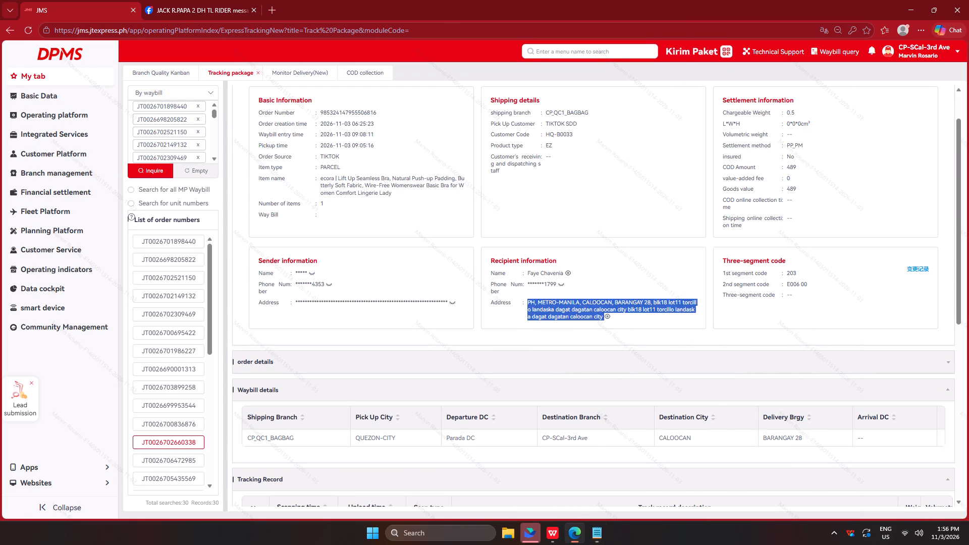
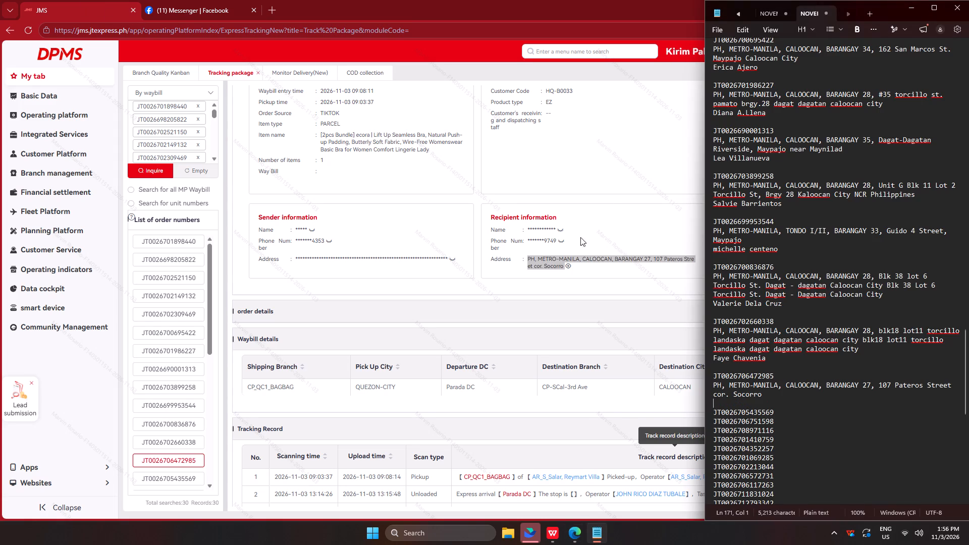
pyautogui.click(559, 230)
pyautogui.tripleClick(554, 230)
pyautogui.hotkey('ctrl', 'c')
pyautogui.hotkey('ctrl', 'c')
pyautogui.hotkey('ctrl', 'c')
pyautogui.hotkey('ctrl', 'c')
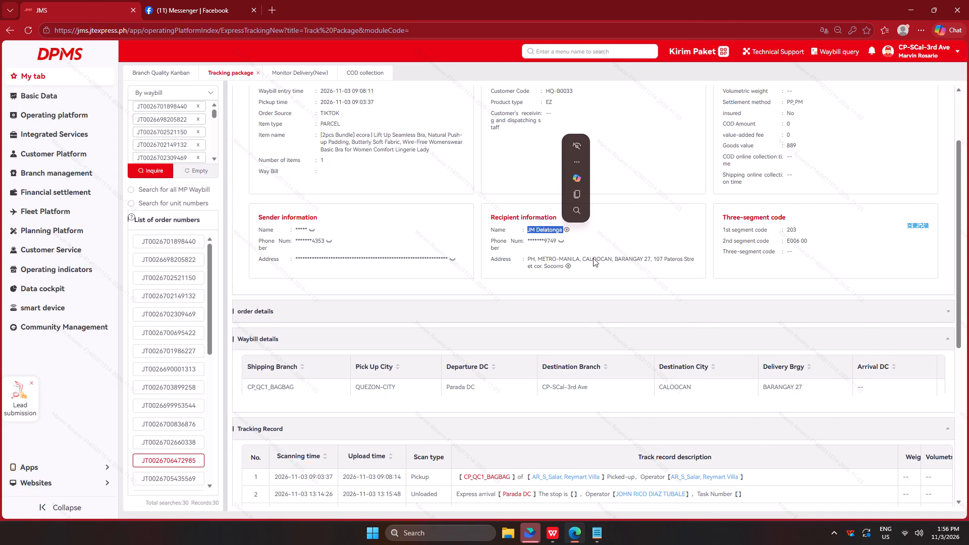
pyautogui.hotkey('ctrl', 'c')
pyautogui.hotkey('alt', 'Tab')
pyautogui.hotkey('ctrl', 'v')
pyautogui.scroll(-3, 162, 378)
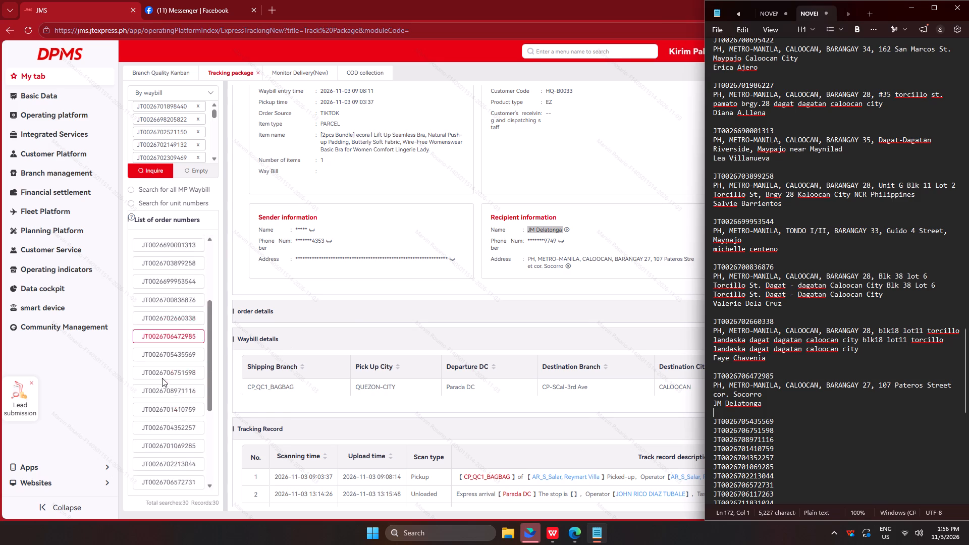
pyautogui.scroll(-1, 162, 378)
pyautogui.click(180, 276)
pyautogui.scroll(-8, 396, 342)
pyautogui.scroll(7, 513, 322)
pyautogui.tripleClick(683, 314)
pyautogui.click(683, 314)
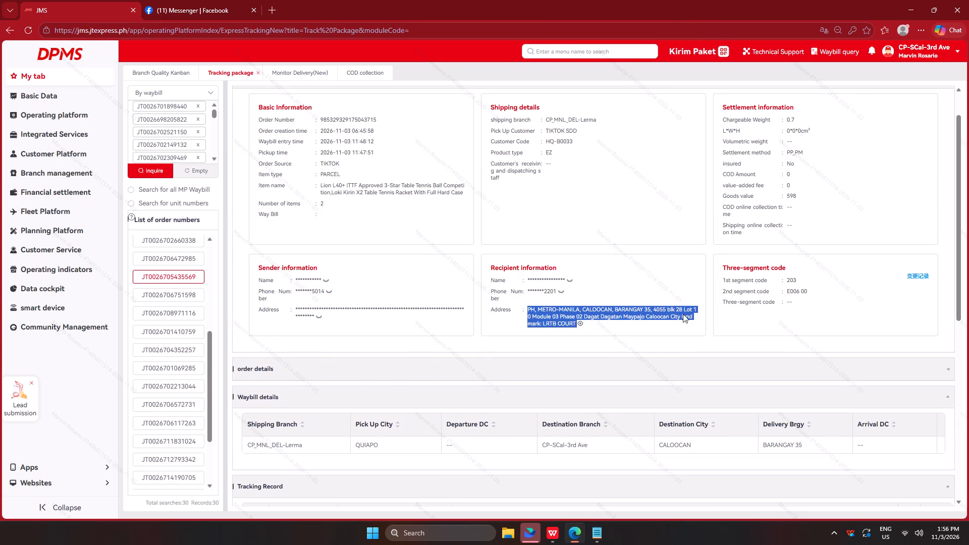
pyautogui.hotkey('ctrl', 'c')
pyautogui.hotkey('ctrl', 'c')
pyautogui.hotkey('ctrl', 'c')
pyautogui.hotkey('ctrl', 'c')
pyautogui.hotkey('ctrl', 'c')
pyautogui.hotkey('alt', 'Tab')
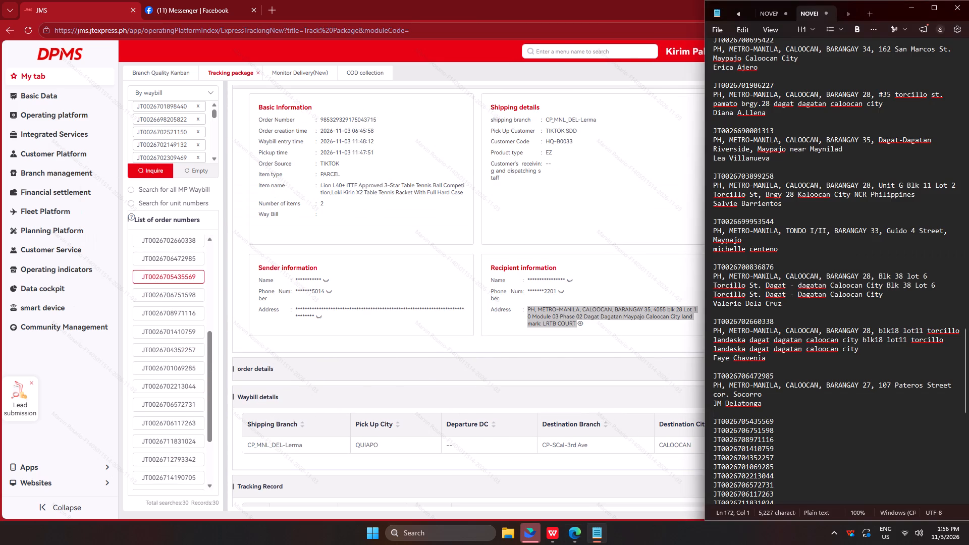
pyautogui.click(790, 424)
pyautogui.press('Return')
pyautogui.hotkey('ctrl', 'v')
pyautogui.click(568, 280)
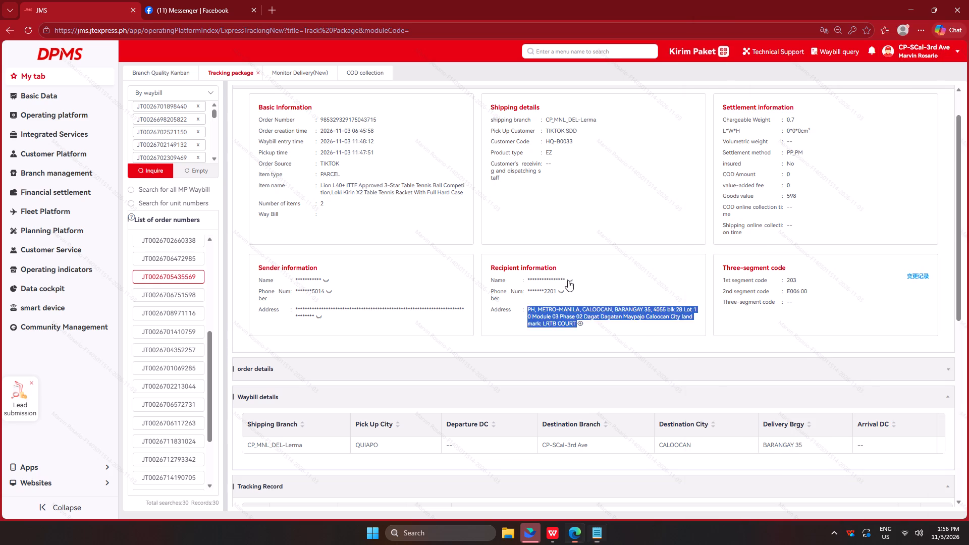
pyautogui.tripleClick(557, 280)
pyautogui.hotkey('ctrl', 'c')
pyautogui.hotkey('ctrl', 'c')
pyautogui.hotkey('ctrl', 'c')
pyautogui.hotkey('ctrl', 'c')
pyautogui.hotkey('alt', 'Tab')
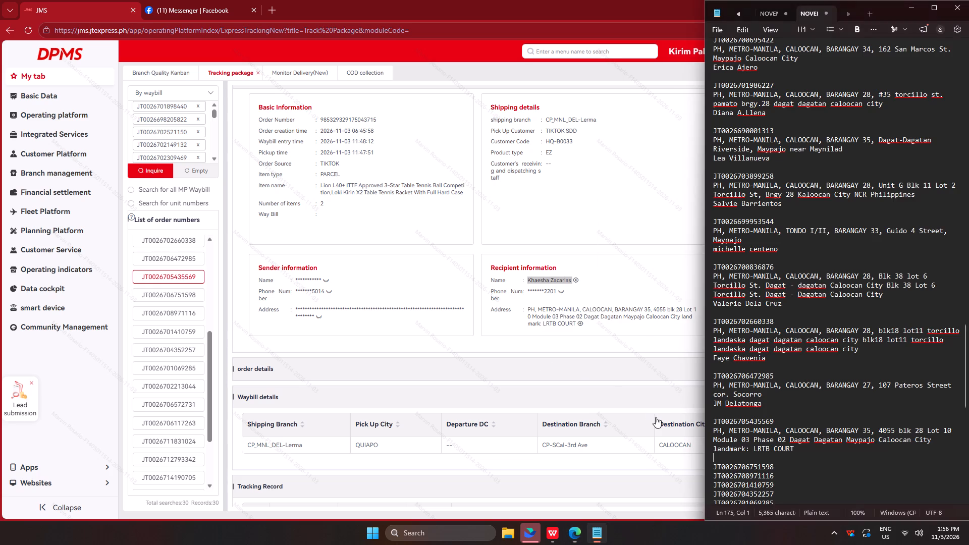
pyautogui.hotkey('ctrl', 'v')
pyautogui.click(167, 297)
pyautogui.scroll(-8, 395, 274)
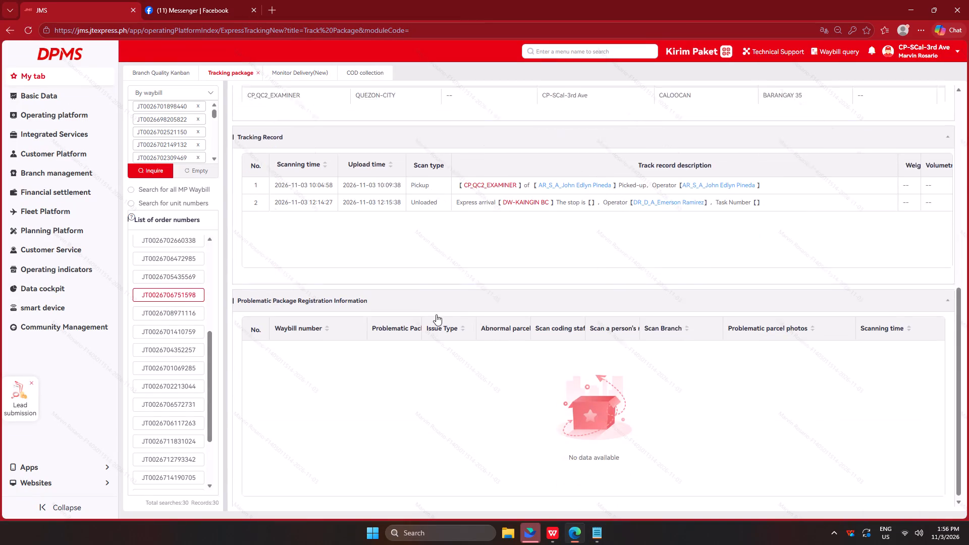
pyautogui.scroll(7, 555, 320)
pyautogui.tripleClick(604, 319)
pyautogui.hotkey('ctrl', 'c')
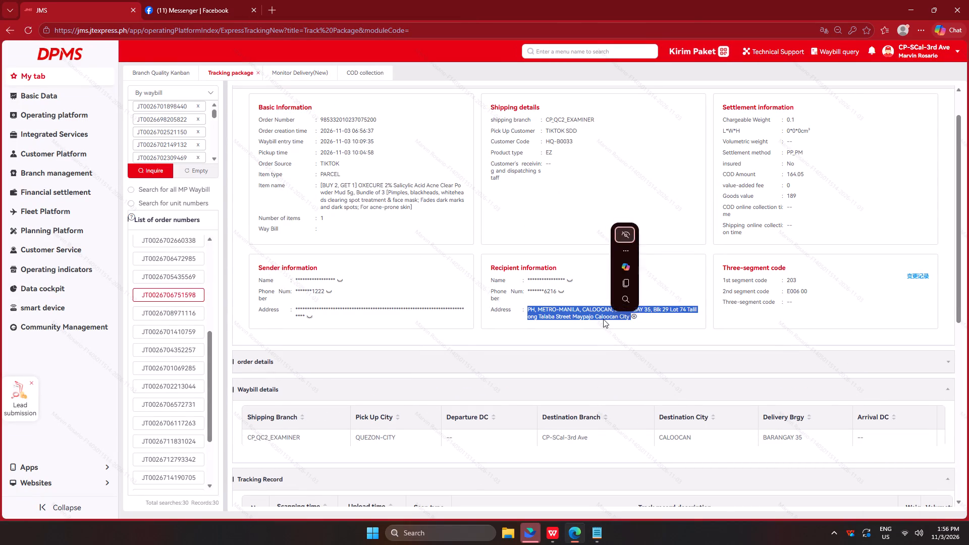
pyautogui.hotkey('ctrl', 'c')
pyautogui.hotkey('ctrl', 'c')
pyautogui.hotkey('ctrl', 'c')
pyautogui.hotkey('ctrl', 'c')
pyautogui.hotkey('ctrl', 'c')
pyautogui.hotkey('alt', 'Tab')
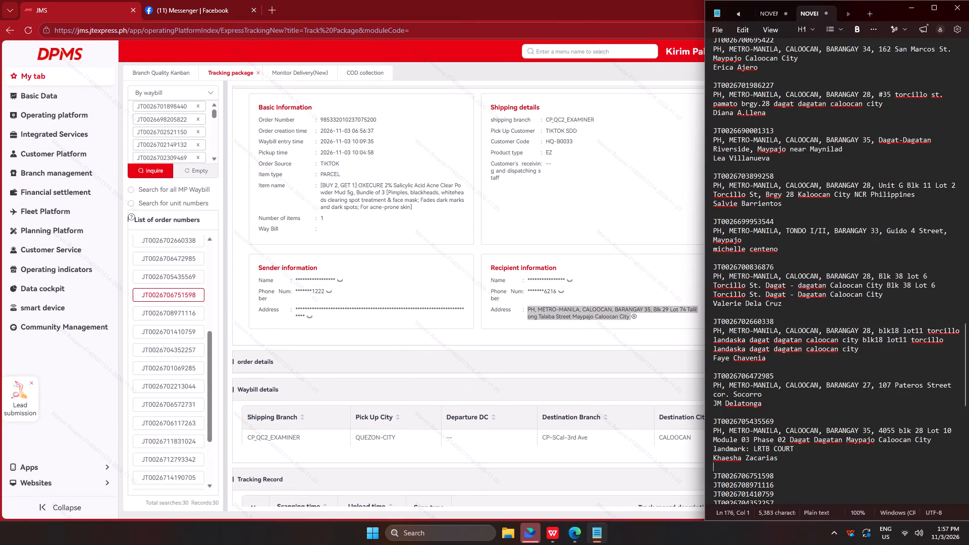
pyautogui.click(783, 476)
pyautogui.press('Return')
pyautogui.hotkey('ctrl', 'v')
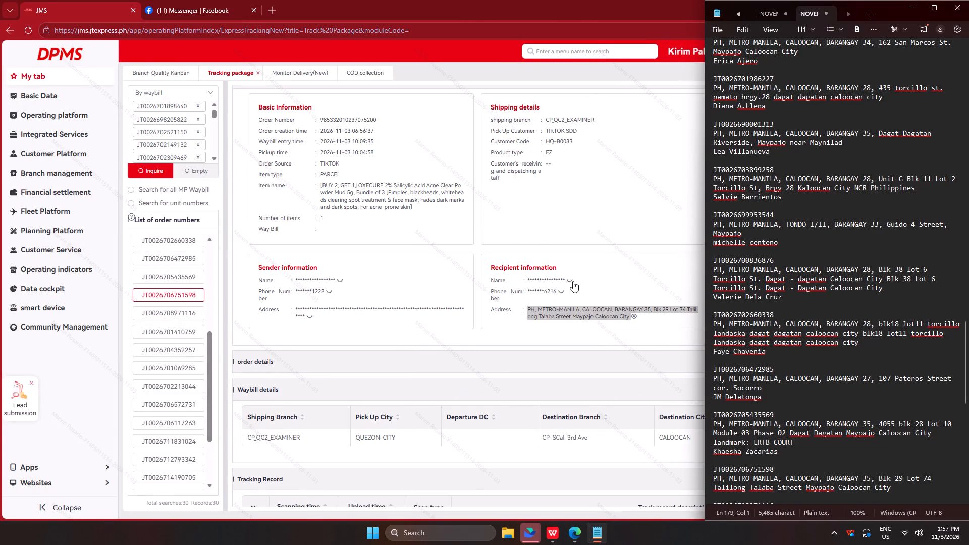
pyautogui.tripleClick(573, 281)
pyautogui.tripleClick(569, 280)
pyautogui.hotkey('ctrl', 'c')
pyautogui.hotkey('ctrl', 'c')
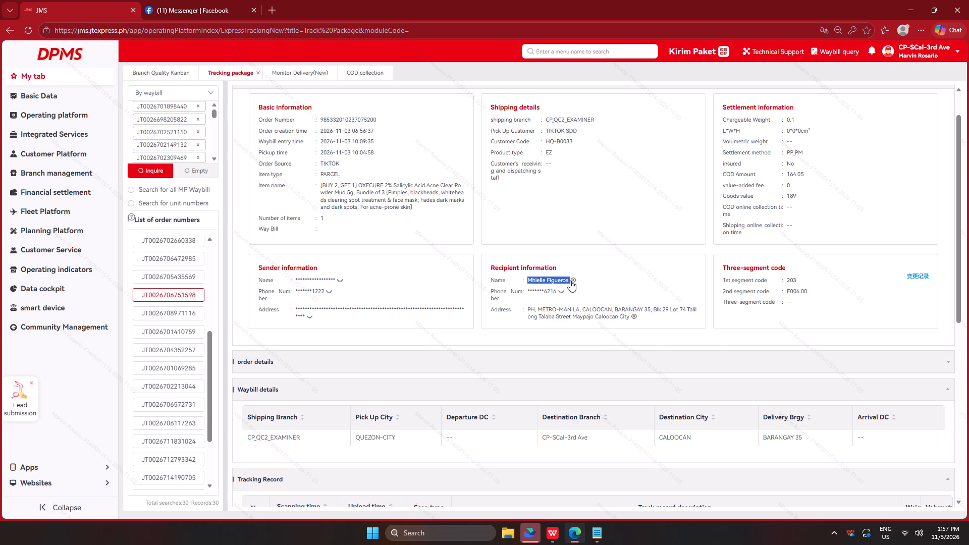
pyautogui.hotkey('ctrl', 'c')
pyautogui.hotkey('alt', 'Tab')
pyautogui.hotkey('ctrl', 'v')
pyautogui.click(174, 314)
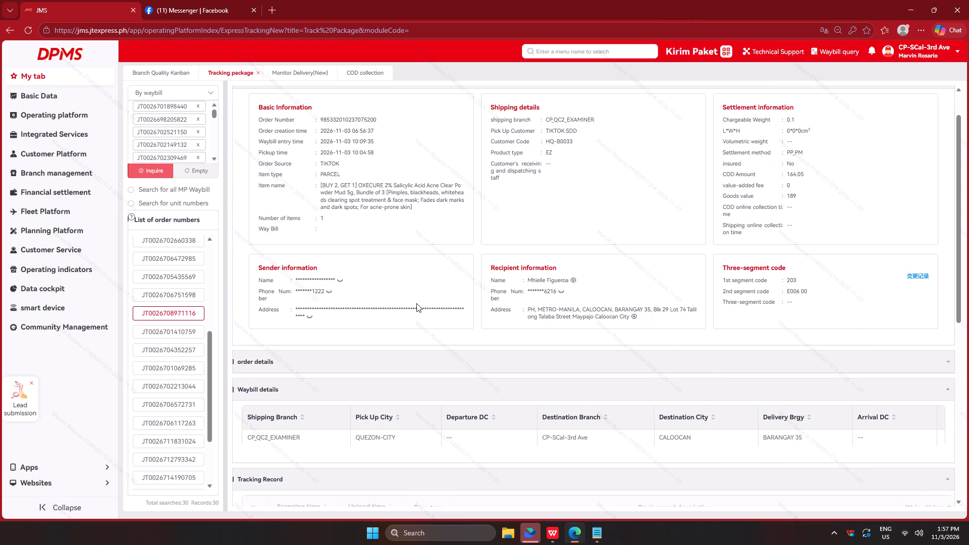
pyautogui.scroll(-8, 492, 302)
pyautogui.scroll(2, 582, 343)
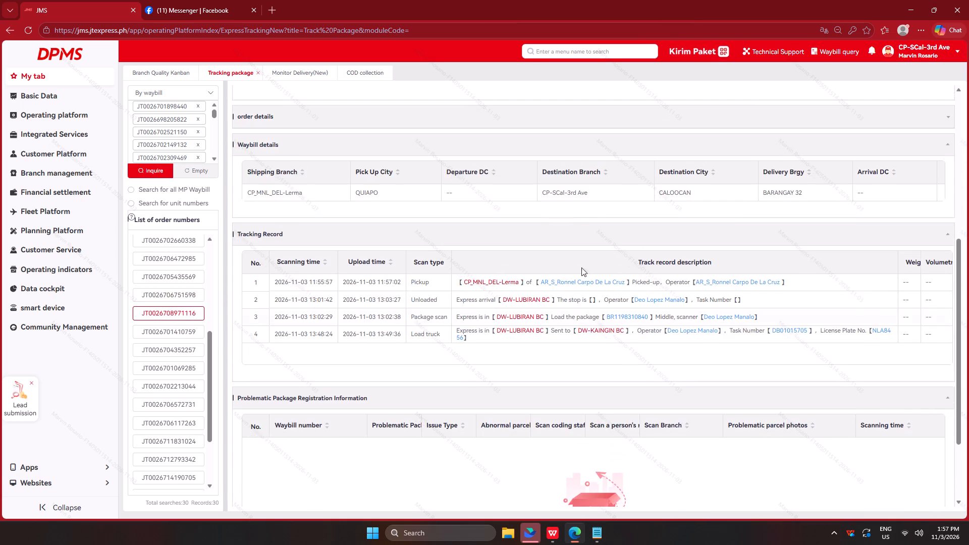
pyautogui.scroll(4, 585, 202)
pyautogui.click(531, 263)
pyautogui.tripleClick(531, 263)
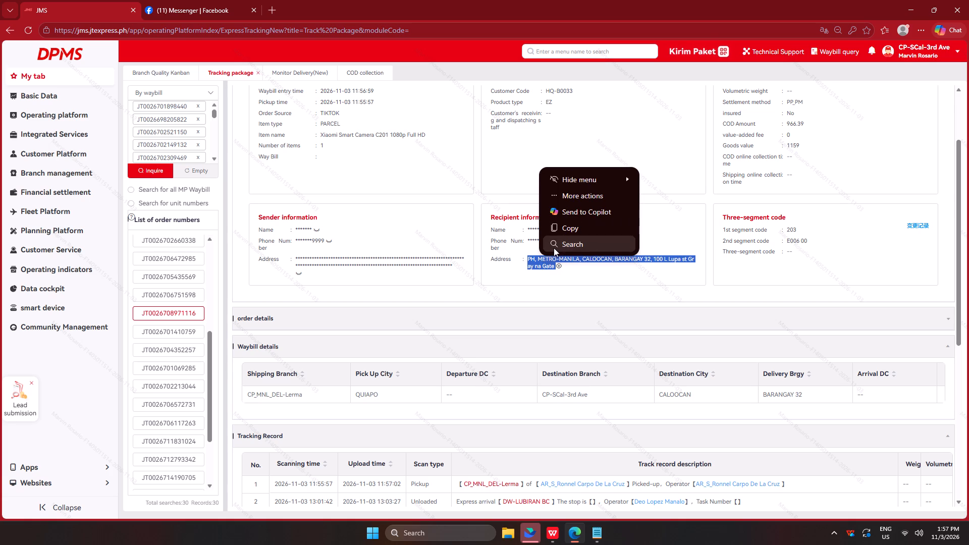
pyautogui.hotkey('ctrl', 'c')
pyautogui.hotkey('ctrl', 'c')
pyautogui.hotkey('ctrl', 'c')
pyautogui.hotkey('ctrl', 'c')
pyautogui.click(588, 532)
pyautogui.scroll(-2, 786, 409)
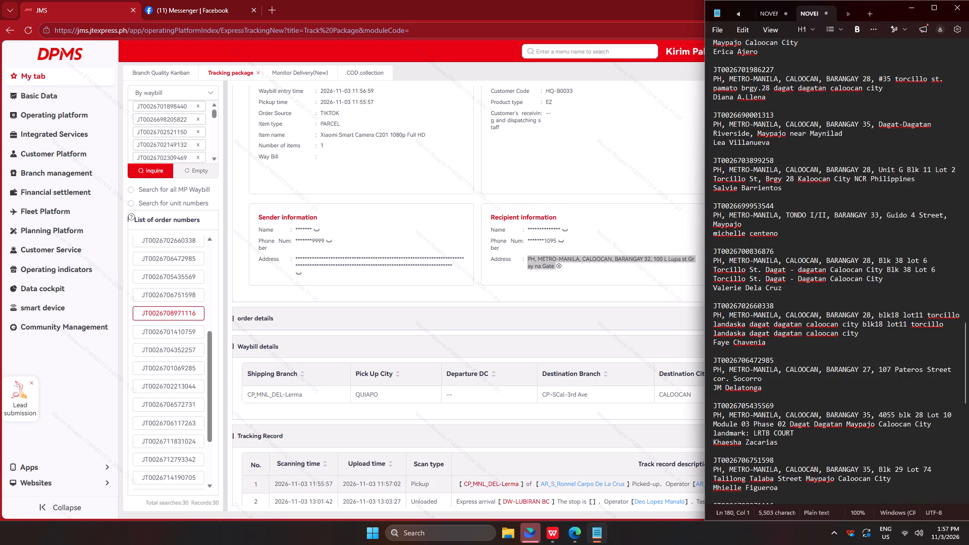
pyautogui.scroll(-4, 786, 409)
pyautogui.click(784, 343)
pyautogui.press('Return')
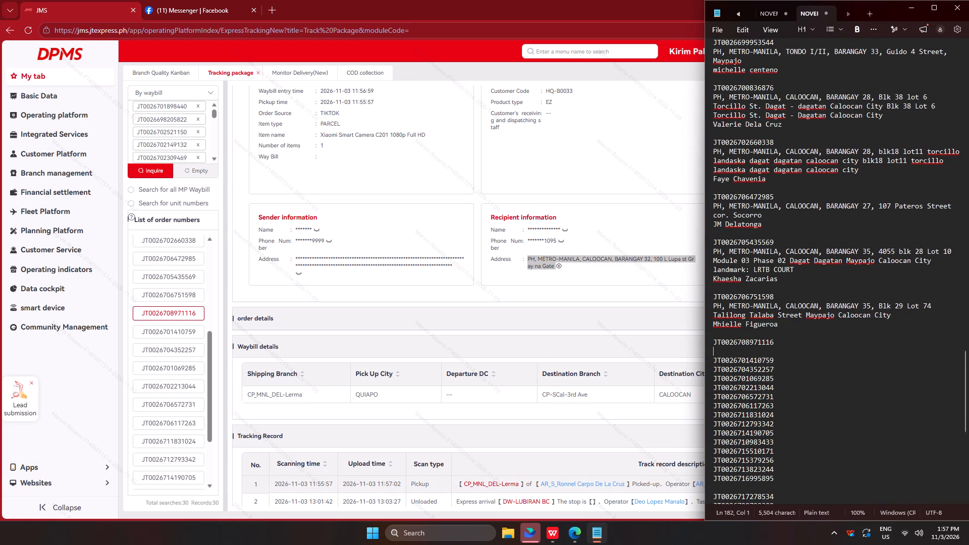
pyautogui.hotkey('ctrl', 'v')
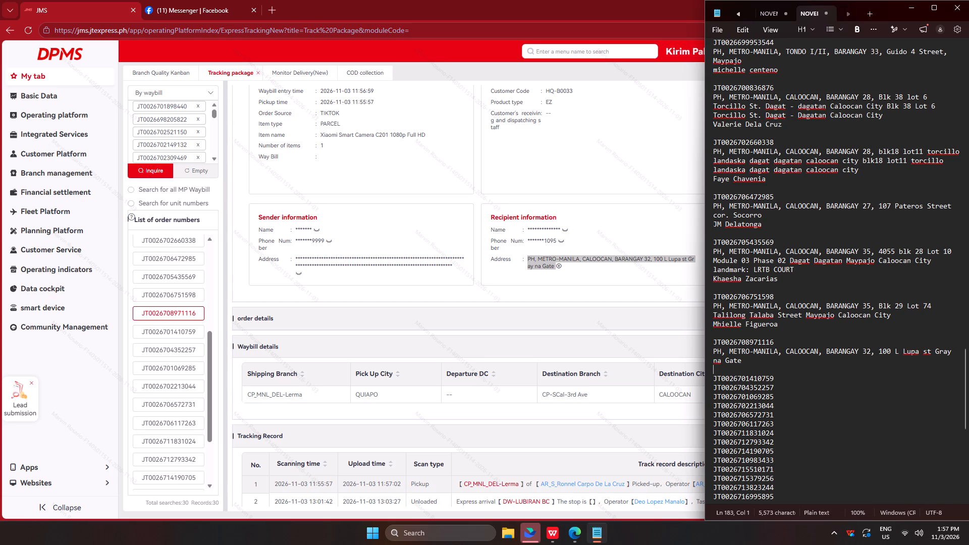
pyautogui.click(567, 228)
pyautogui.tripleClick(556, 229)
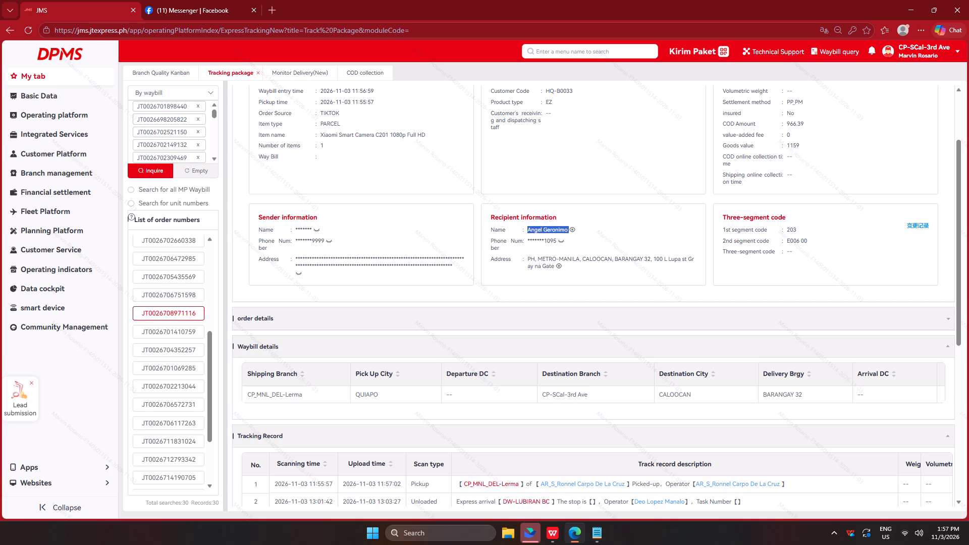
pyautogui.hotkey('ctrl', 'c')
pyautogui.hotkey('ctrl', 'c')
pyautogui.hotkey('ctrl', 'c')
pyautogui.hotkey('alt', 'Tab')
pyautogui.hotkey('ctrl', 'v')
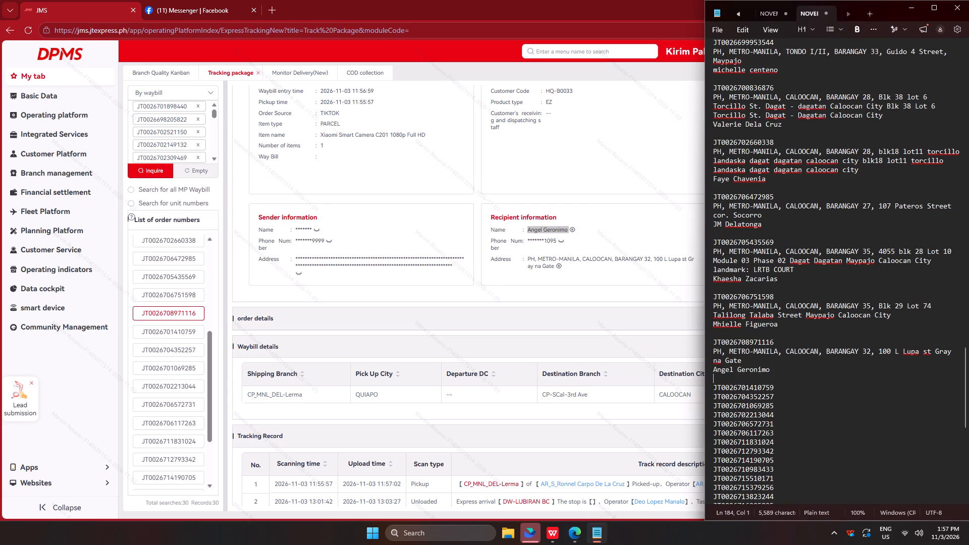
pyautogui.click(166, 317)
pyautogui.click(173, 331)
pyautogui.scroll(-8, 393, 363)
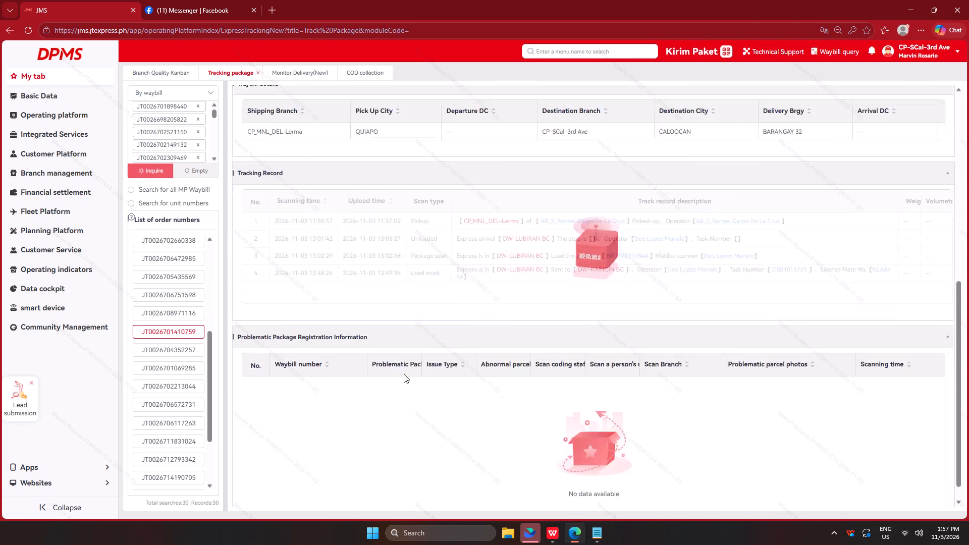
pyautogui.scroll(4, 450, 365)
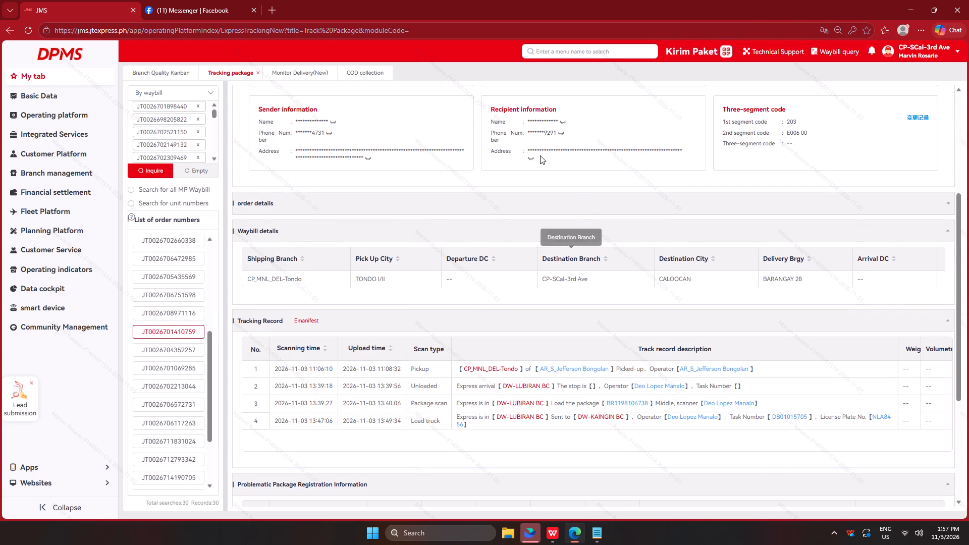
pyautogui.tripleClick(529, 156)
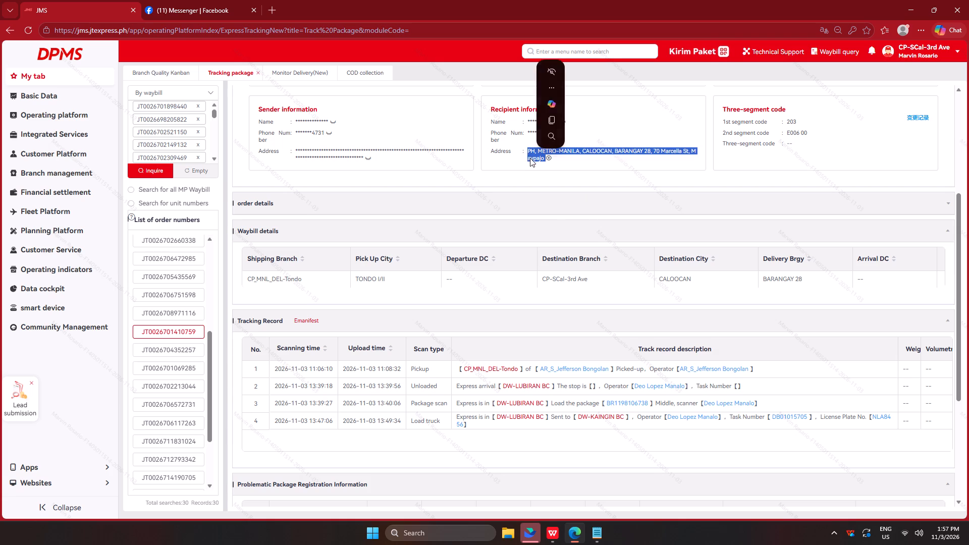
pyautogui.hotkey('ctrl', 'c')
pyautogui.hotkey('ctrl', 'c')
pyautogui.hotkey('ctrl', 'c')
pyautogui.hotkey('ctrl', 'c')
pyautogui.hotkey('ctrl', 'c')
pyautogui.hotkey('ctrl', 'c')
pyautogui.hotkey('alt', 'Tab')
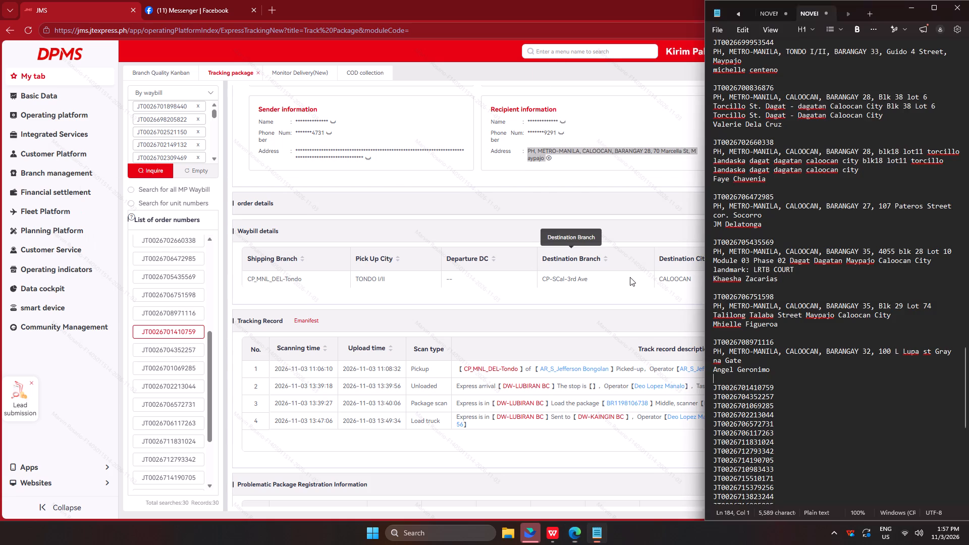
pyautogui.moveTo(782, 386); pyautogui.dragTo(781, 391)
pyautogui.press('Return')
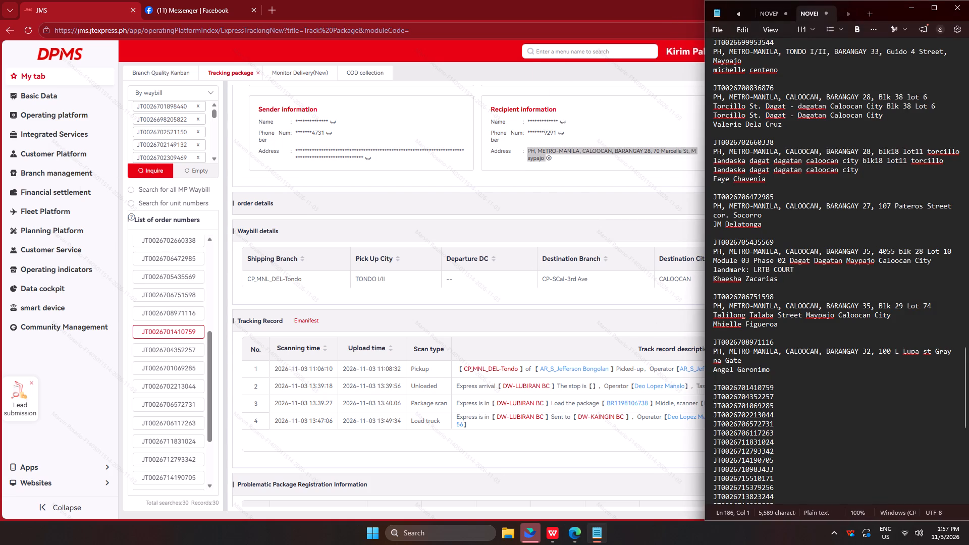
pyautogui.press('Return')
pyautogui.click(746, 393)
pyautogui.hotkey('ctrl', 'v')
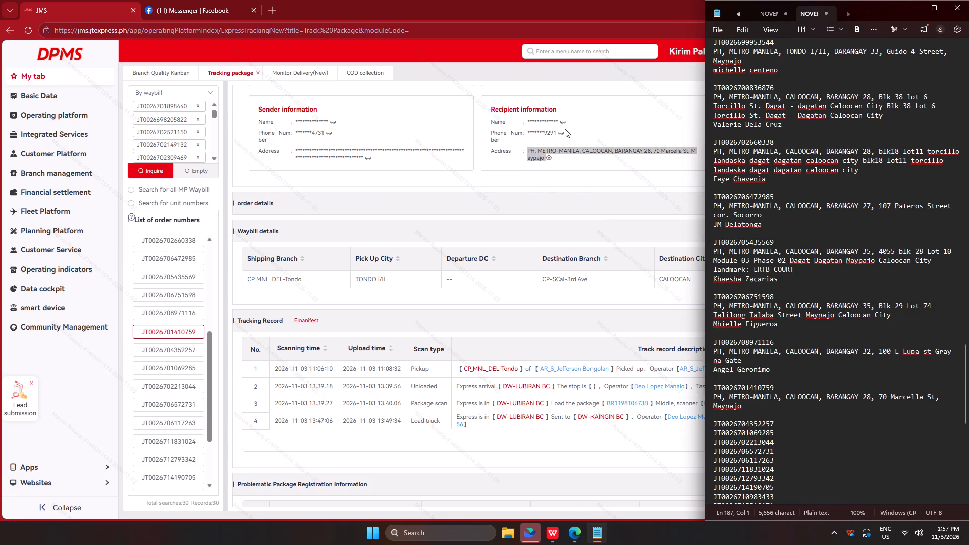
pyautogui.click(561, 121)
pyautogui.tripleClick(556, 122)
pyautogui.hotkey('ctrl', 'c')
pyautogui.hotkey('ctrl', 'c')
pyautogui.hotkey('ctrl', 'c')
pyautogui.hotkey('ctrl', 'c')
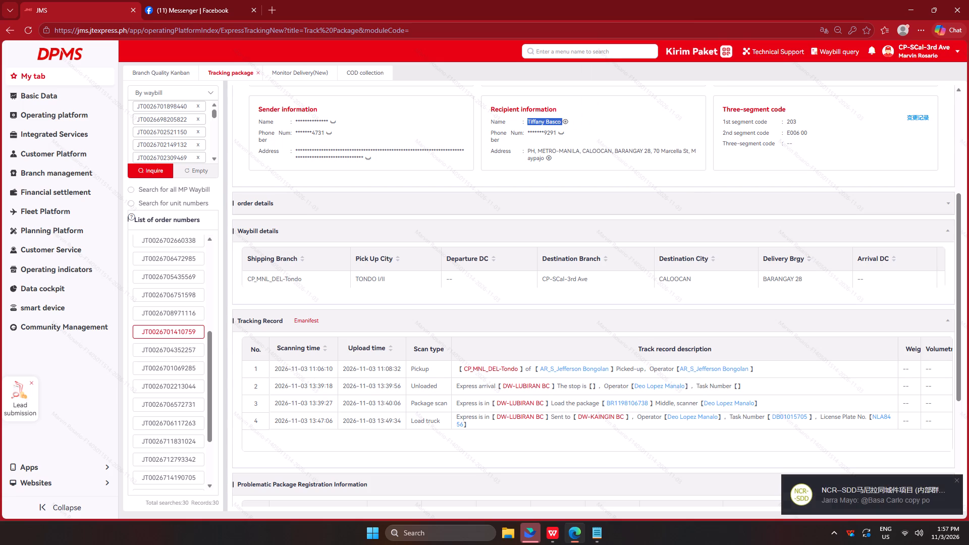
pyautogui.hotkey('alt', 'Tab')
pyautogui.hotkey('ctrl', 'v')
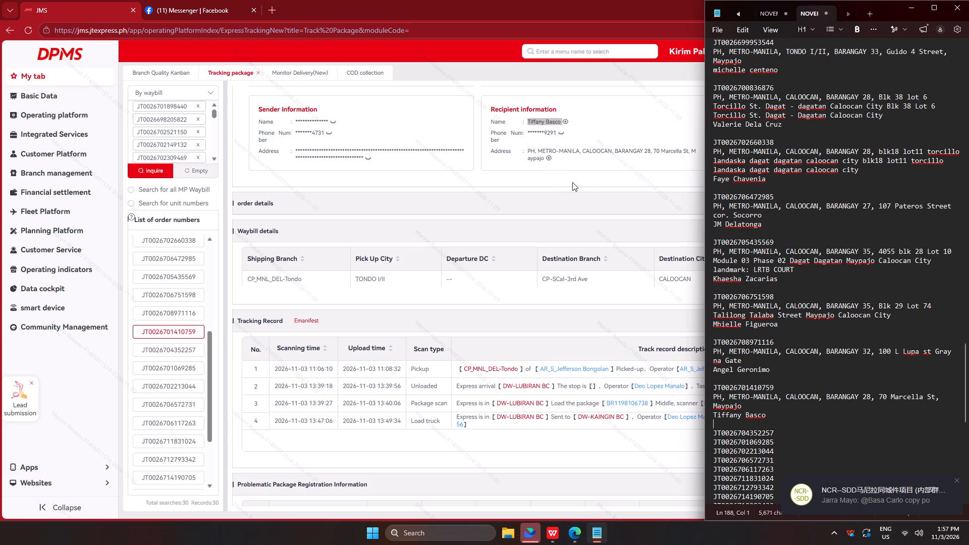
pyautogui.click(175, 351)
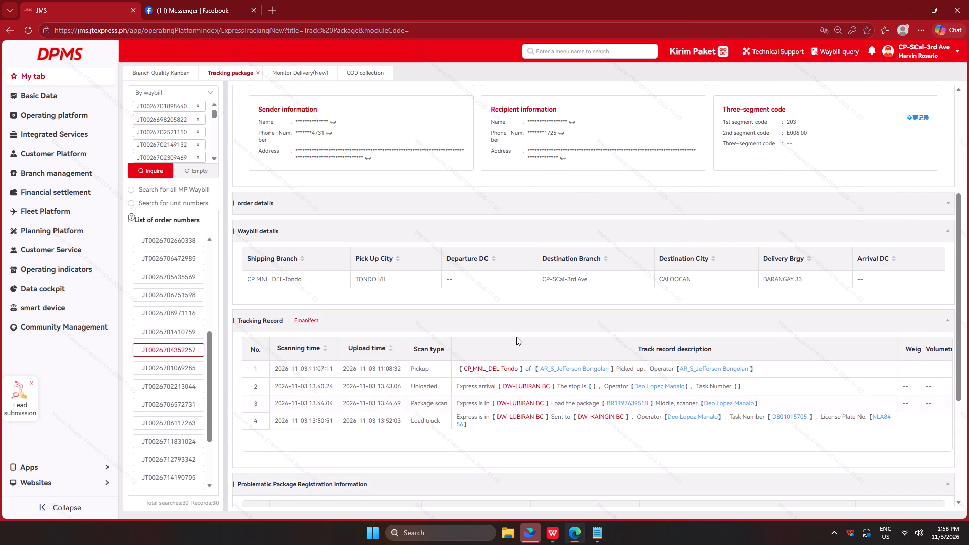
pyautogui.tripleClick(565, 158)
pyautogui.click(565, 158)
pyautogui.hotkey('ctrl', 'c')
pyautogui.hotkey('ctrl', 'c')
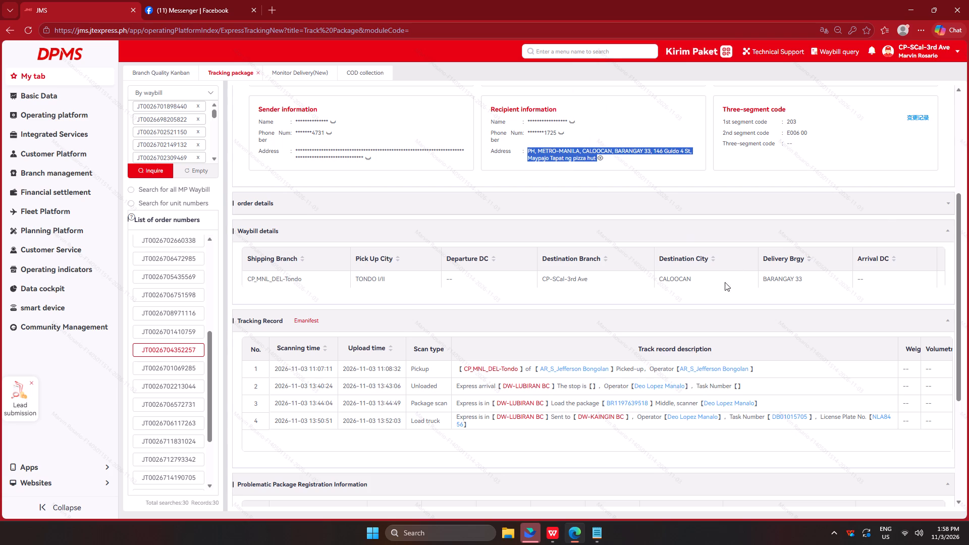
pyautogui.hotkey('ctrl', 'c')
pyautogui.hotkey('alt', 'Tab')
pyautogui.scroll(-6, 827, 326)
pyautogui.click(784, 266)
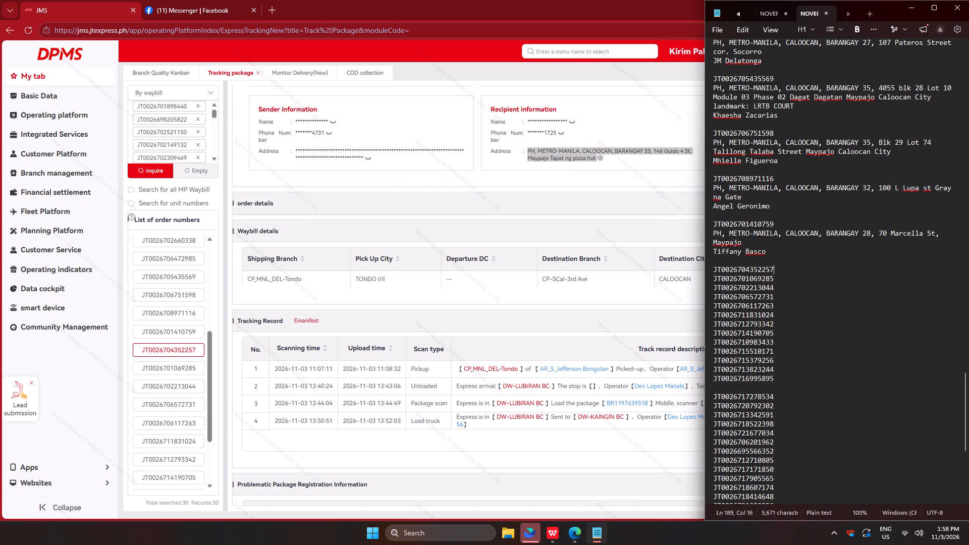
pyautogui.press('Return')
pyautogui.hotkey('ctrl', 'v')
pyautogui.click(573, 120)
pyautogui.tripleClick(560, 122)
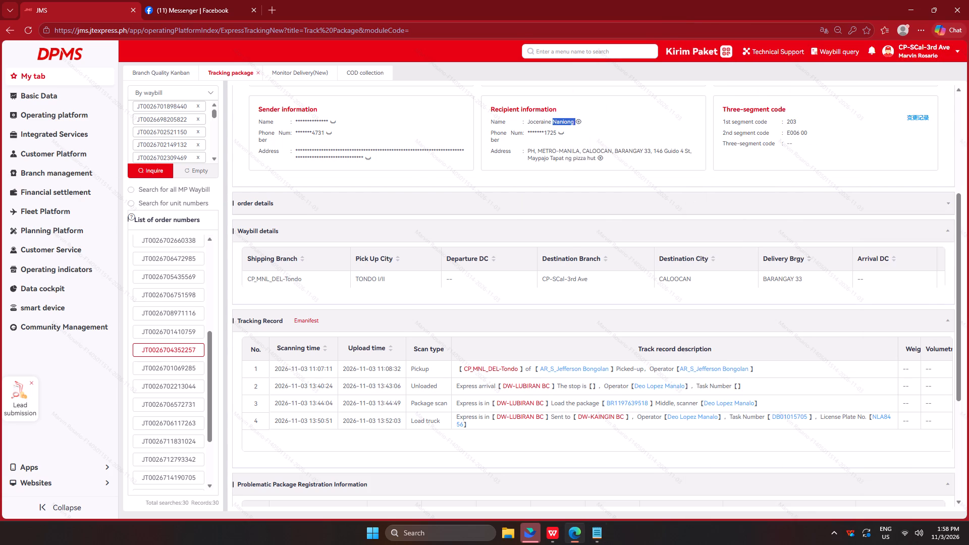
pyautogui.hotkey('ctrl', 'c')
pyautogui.hotkey('ctrl', 'c')
pyautogui.hotkey('ctrl', 'c')
pyautogui.hotkey('ctrl', 'c')
pyautogui.hotkey('ctrl', 'c')
pyautogui.hotkey('ctrl', 'c')
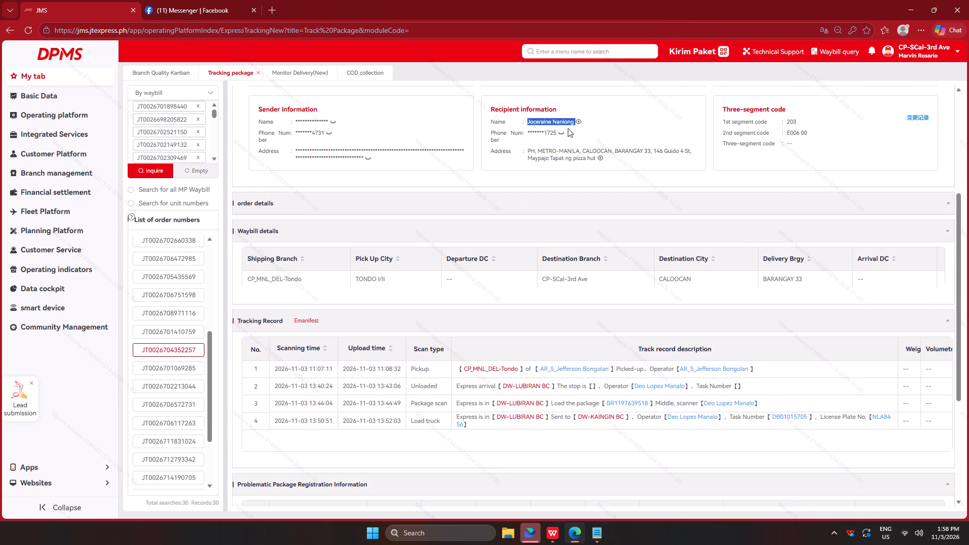
pyautogui.hotkey('alt', 'Tab')
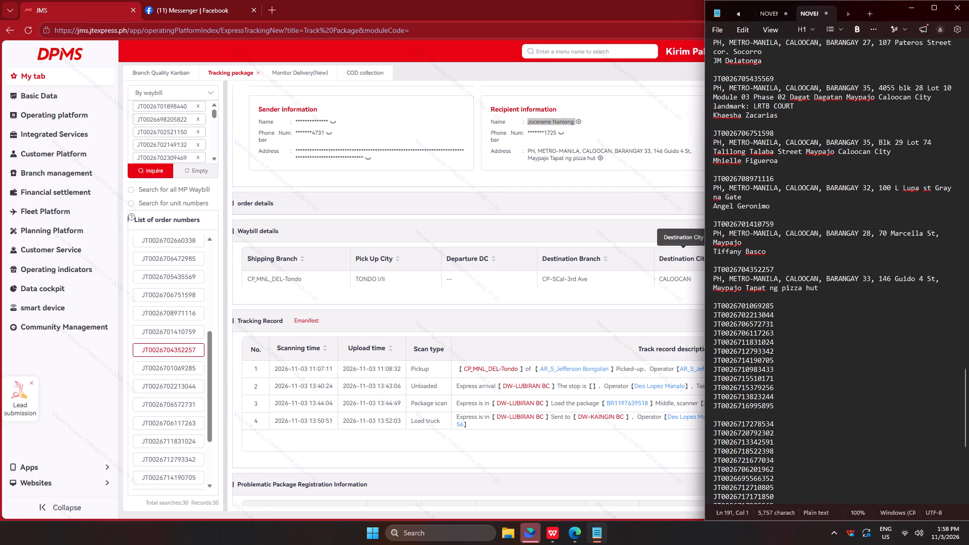
pyautogui.hotkey('ctrl', 'v')
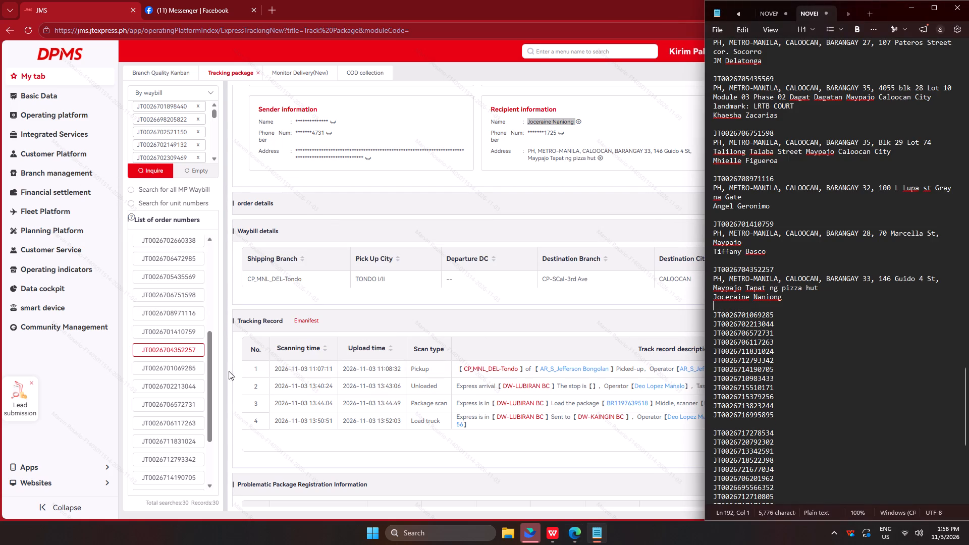
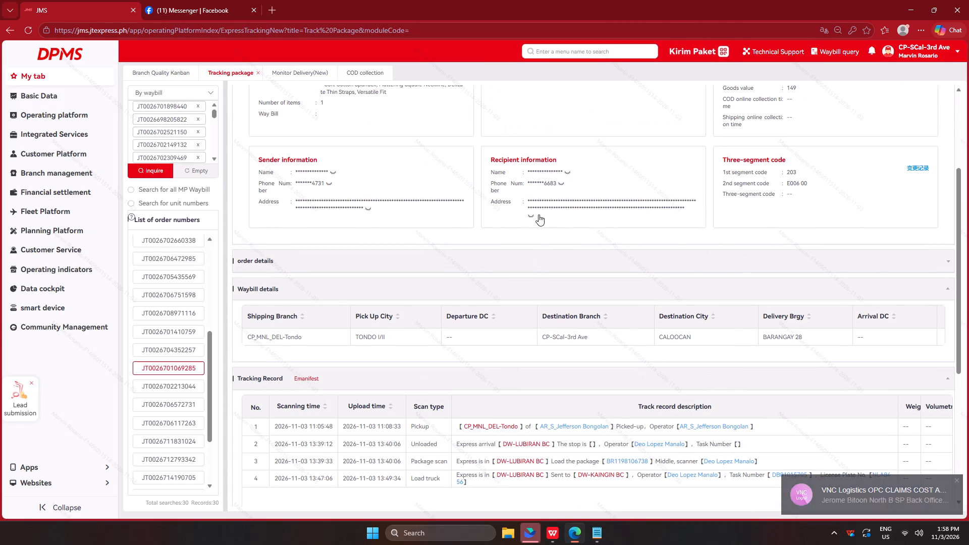
pyautogui.tripleClick(538, 214)
pyautogui.click(539, 214)
pyautogui.hotkey('ctrl', 'c')
pyautogui.hotkey('ctrl', 'c')
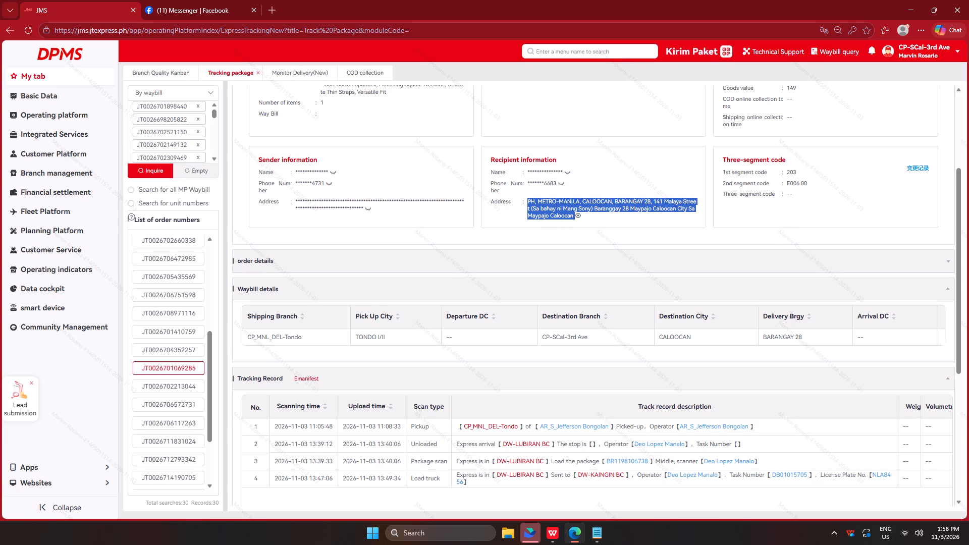
pyautogui.hotkey('ctrl', 'c')
pyautogui.hotkey('ctrl', 'c')
pyautogui.hotkey('ctrl', 'c')
pyautogui.hotkey('ctrl', 'c')
pyautogui.hotkey('ctrl', 'c')
pyautogui.hotkey('ctrl', 'c')
pyautogui.hotkey('ctrl', 'c')
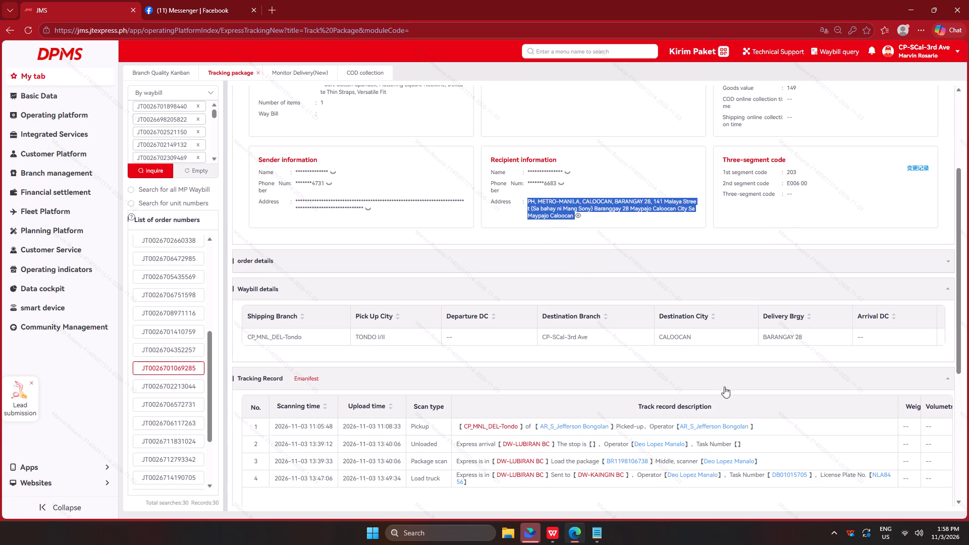
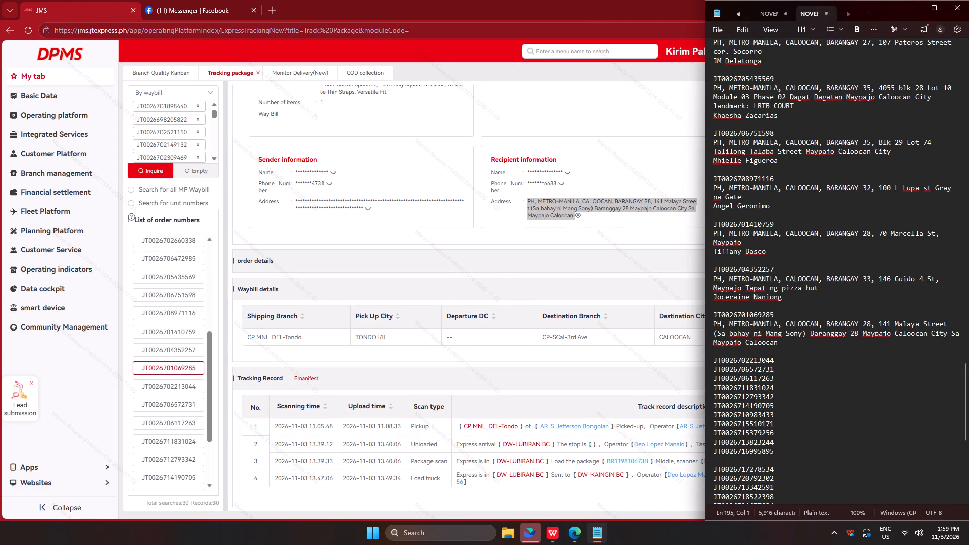
pyautogui.click(569, 172)
pyautogui.tripleClick(558, 173)
pyautogui.hotkey('ctrl', 'c')
pyautogui.hotkey('ctrl', 'c')
pyautogui.hotkey('ctrl', 'c')
pyautogui.hotkey('ctrl', 'c')
pyautogui.hotkey('ctrl', 'c')
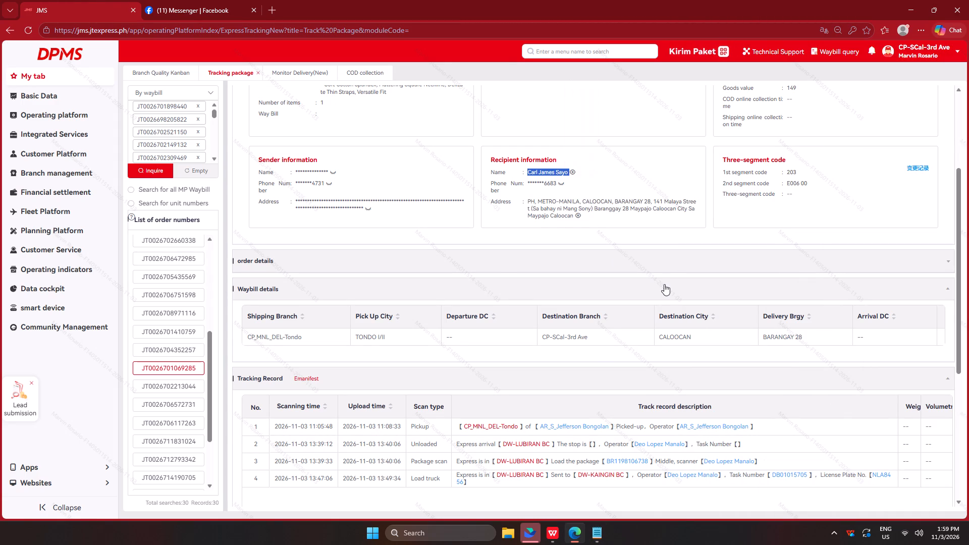
pyautogui.hotkey('ctrl', 'c')
pyautogui.hotkey('ctrl', 'c')
pyautogui.hotkey('alt', 'Tab')
pyautogui.hotkey('ctrl', 'v')
pyautogui.click(171, 381)
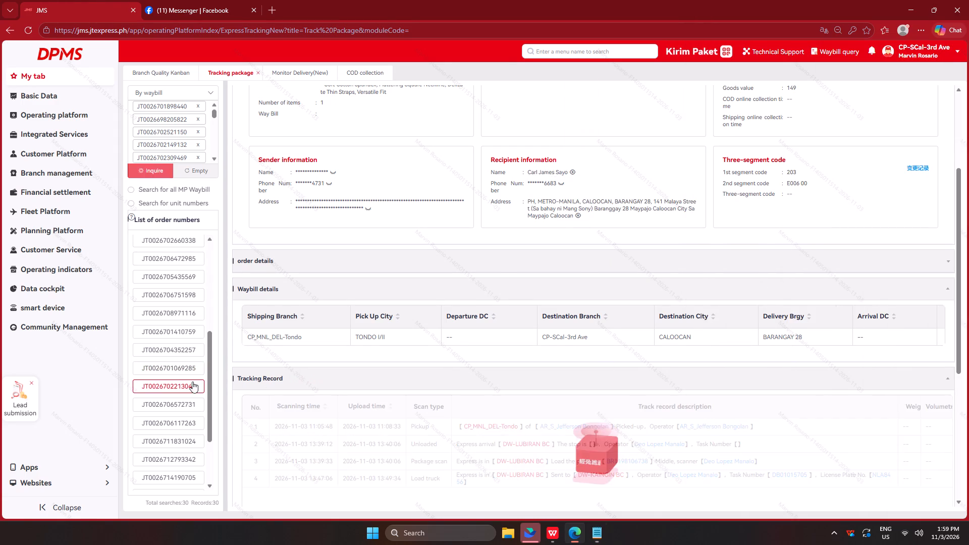
pyautogui.scroll(-7, 480, 349)
pyautogui.scroll(5, 534, 298)
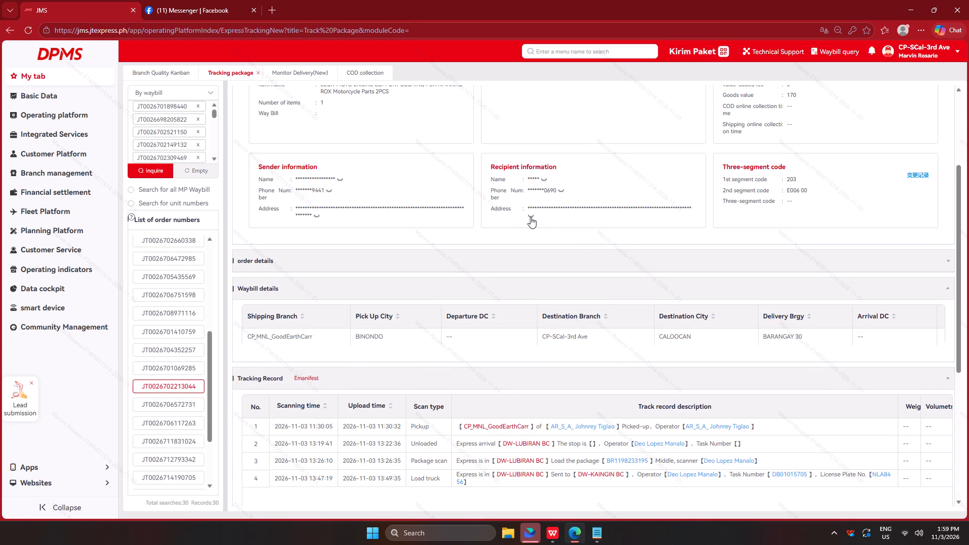
pyautogui.click(530, 216)
pyautogui.doubleClick(535, 213)
pyautogui.click(536, 212)
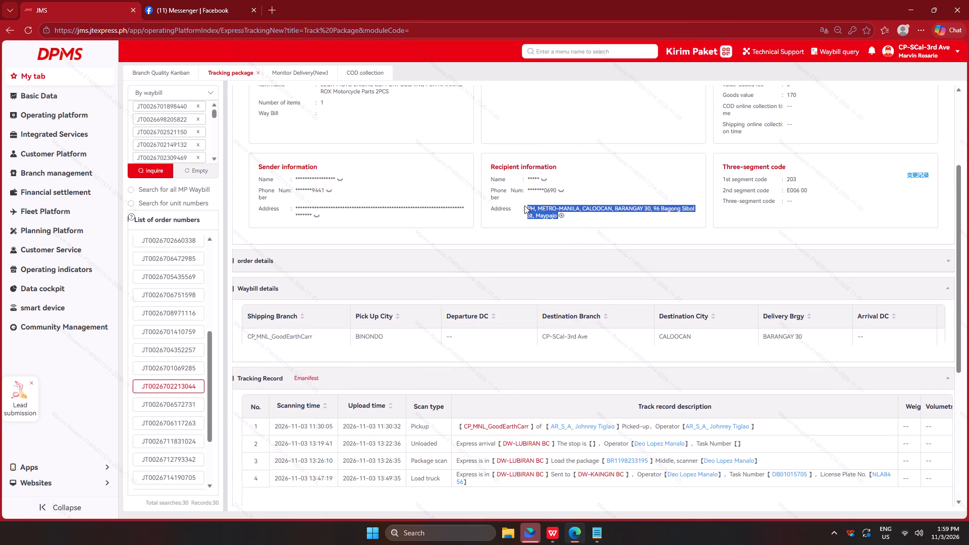
pyautogui.hotkey('ctrl', 'c')
pyautogui.hotkey('ctrl', 'c')
pyautogui.hotkey('ctrl', 'c')
pyautogui.hotkey('alt', 'Tab')
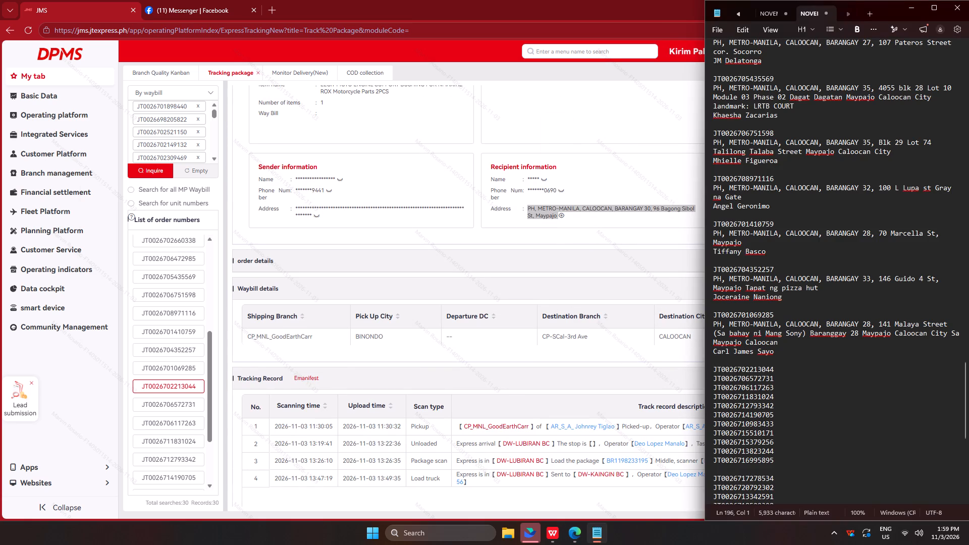
pyautogui.click(782, 370)
pyautogui.press('Return')
pyautogui.hotkey('ctrl', 'v')
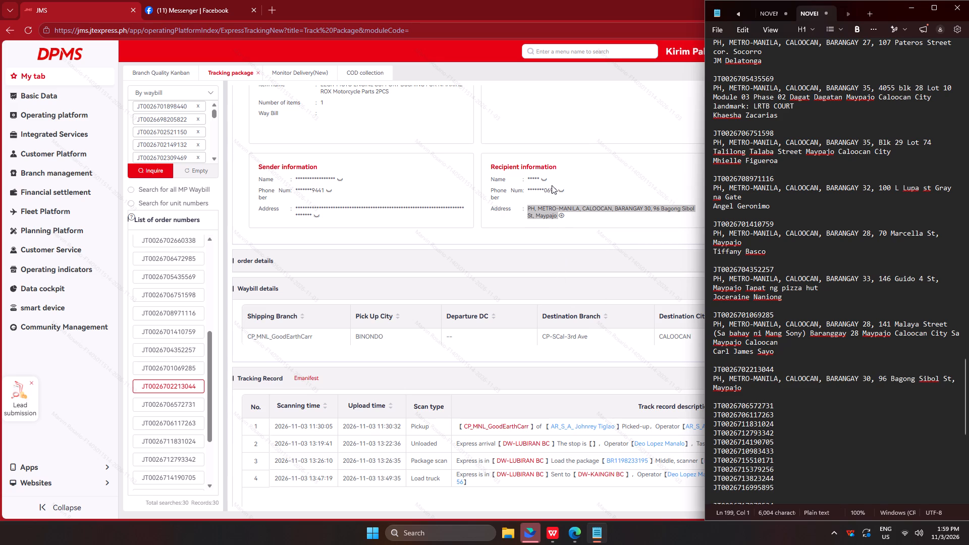
pyautogui.click(543, 180)
pyautogui.tripleClick(537, 179)
pyautogui.hotkey('ctrl', 'c')
pyautogui.hotkey('ctrl', 'c')
pyautogui.hotkey('ctrl', 'c')
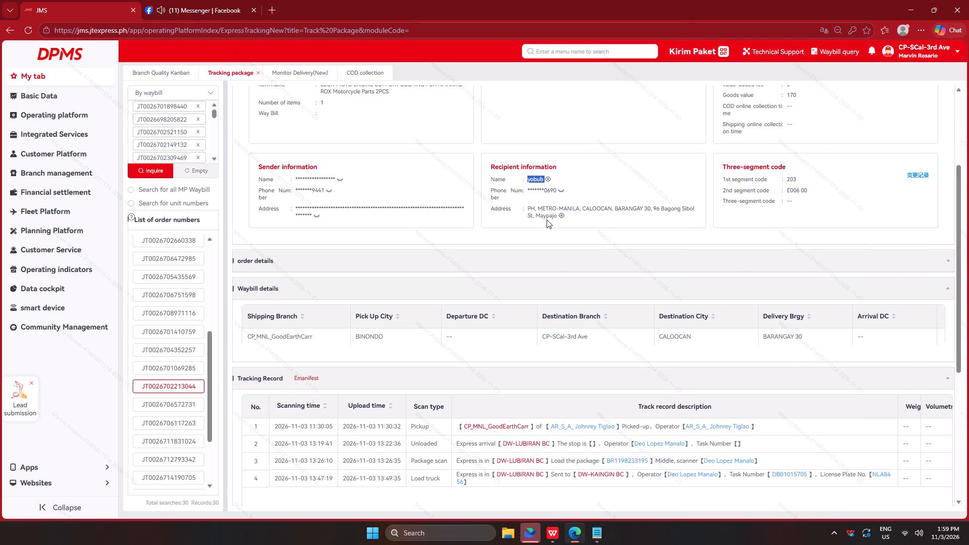
pyautogui.hotkey('alt', 'Tab')
pyautogui.hotkey('ctrl', 'v')
pyautogui.click(184, 405)
pyautogui.scroll(-8, 558, 369)
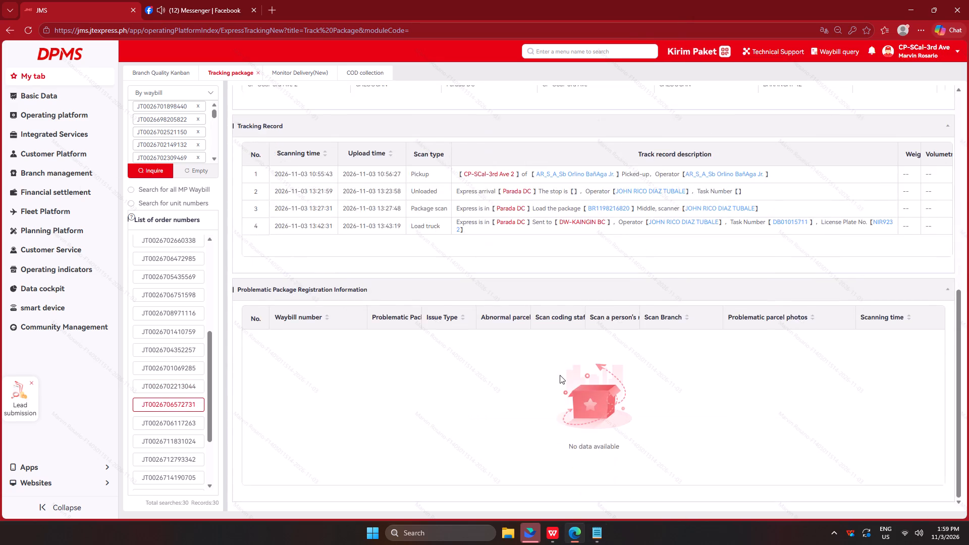
pyautogui.scroll(8, 560, 375)
pyautogui.click(679, 353)
pyautogui.tripleClick(682, 352)
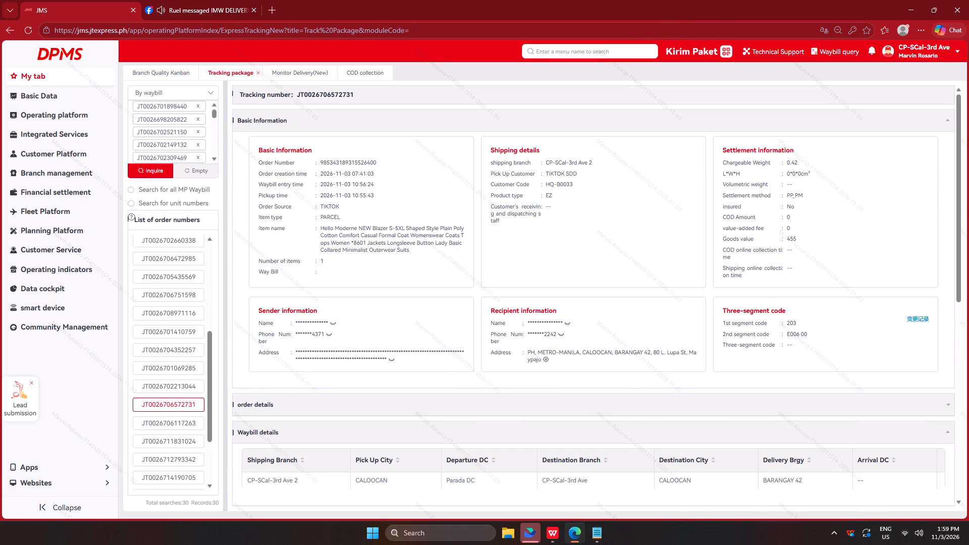
pyautogui.click(681, 352)
pyautogui.hotkey('ctrl', 'c')
pyautogui.hotkey('ctrl', 'c')
pyautogui.hotkey('ctrl', 'c')
pyautogui.hotkey('alt', 'Tab')
pyautogui.scroll(-5, 792, 332)
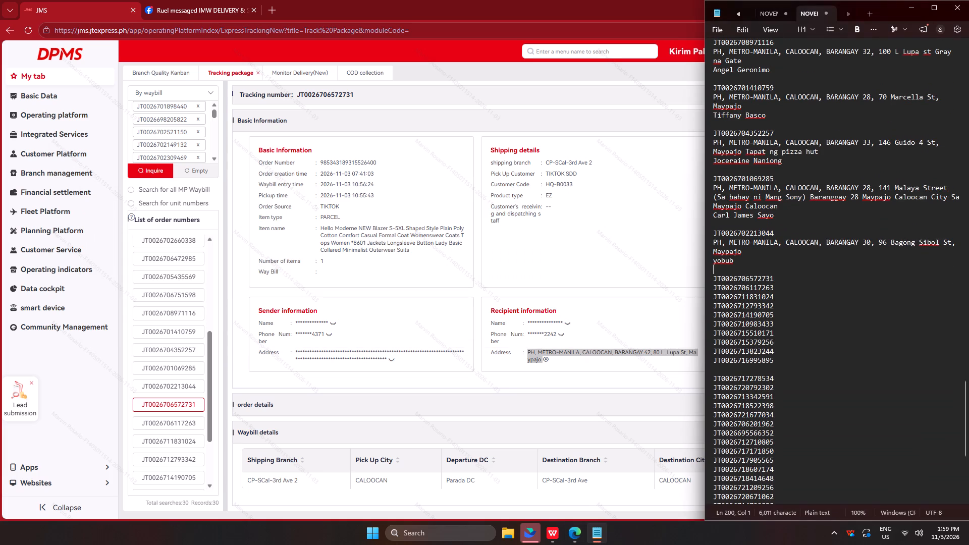
pyautogui.click(781, 281)
pyautogui.press('Return')
pyautogui.hotkey('ctrl', 'v')
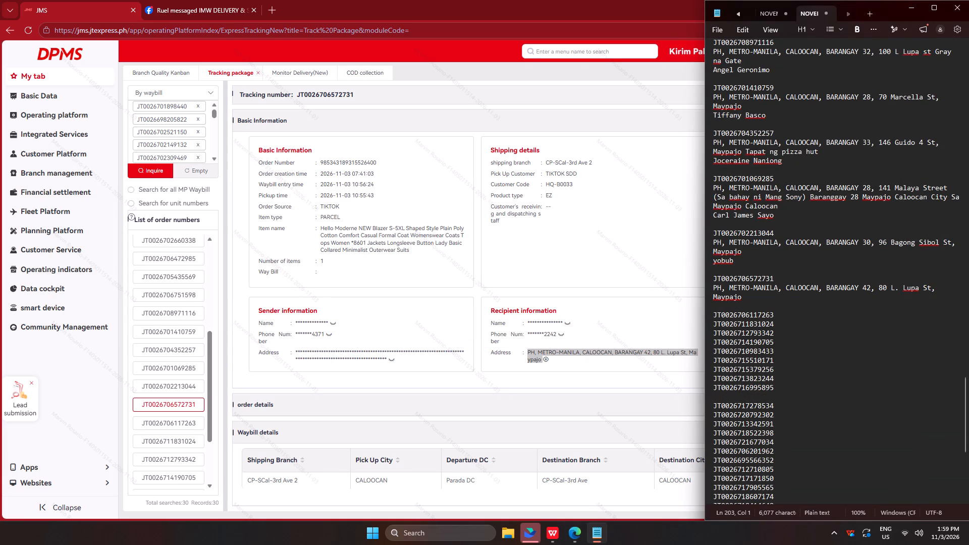
pyautogui.click(561, 324)
pyautogui.click(568, 321)
pyautogui.tripleClick(558, 321)
pyautogui.hotkey('ctrl', 'c')
pyautogui.hotkey('ctrl', 'c')
pyautogui.hotkey('alt', 'Tab')
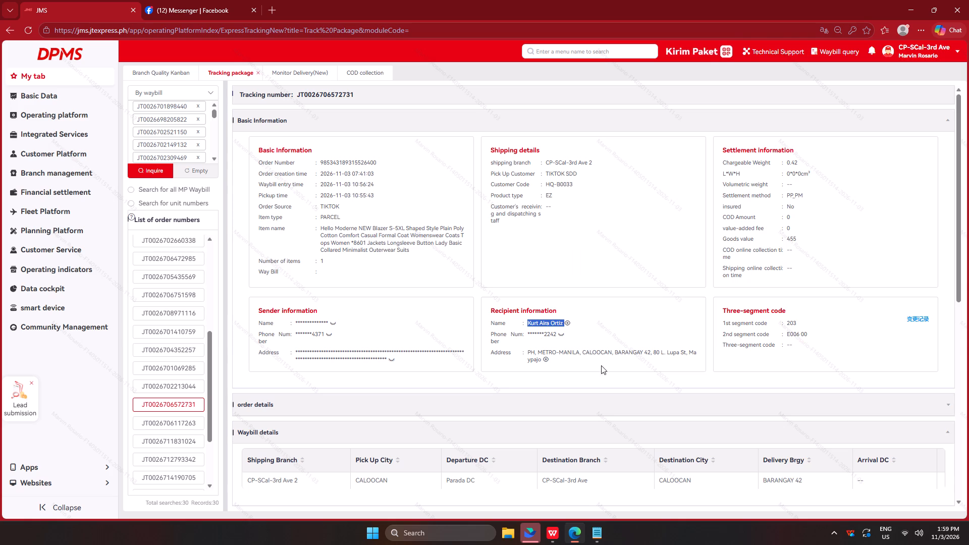
pyautogui.hotkey('ctrl', 'v')
pyautogui.click(173, 420)
pyautogui.scroll(-9, 459, 379)
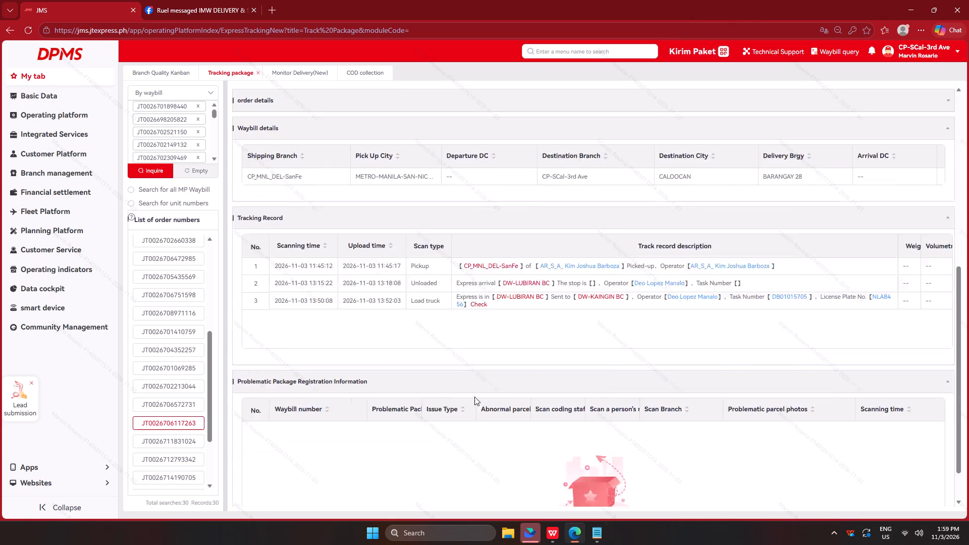
pyautogui.scroll(7, 492, 397)
pyautogui.tripleClick(593, 314)
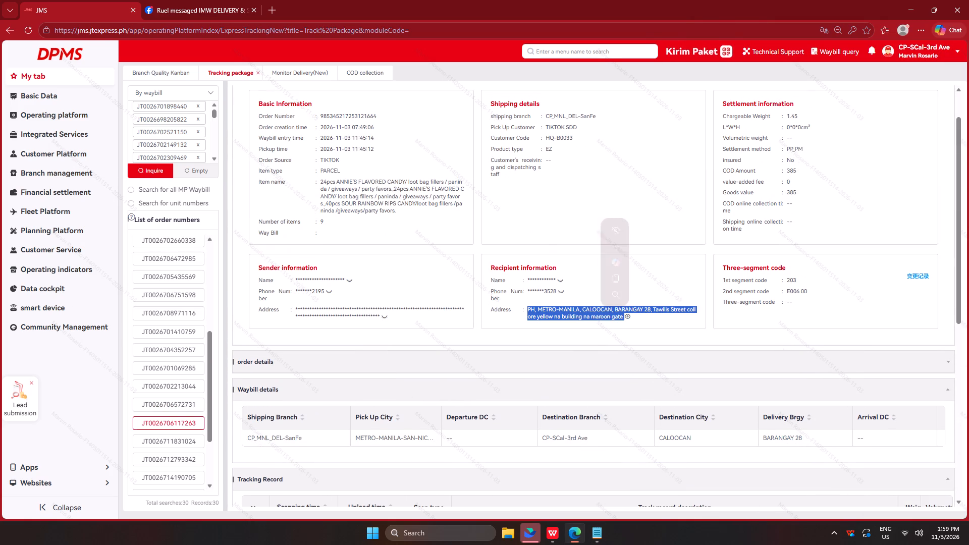
pyautogui.click(593, 314)
pyautogui.hotkey('ctrl', 'c')
pyautogui.hotkey('ctrl', 'c')
pyautogui.hotkey('ctrl', 'c')
pyautogui.hotkey('ctrl', 'c')
pyautogui.hotkey('ctrl', 'c')
pyautogui.hotkey('alt', 'Tab')
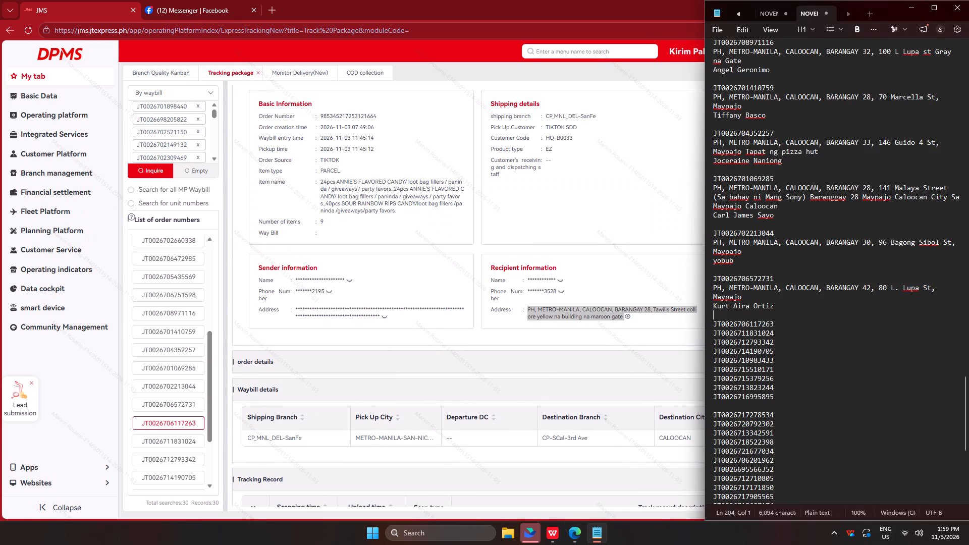
pyautogui.click(781, 318)
pyautogui.click(780, 323)
pyautogui.press('Return')
pyautogui.hotkey('ctrl', 'v')
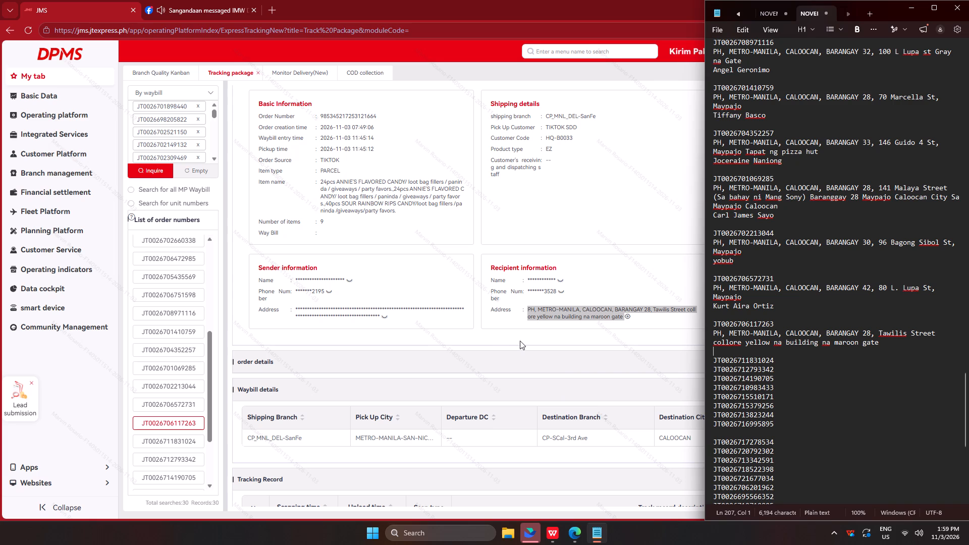
pyautogui.click(559, 280)
pyautogui.tripleClick(546, 282)
pyautogui.hotkey('ctrl', 'c')
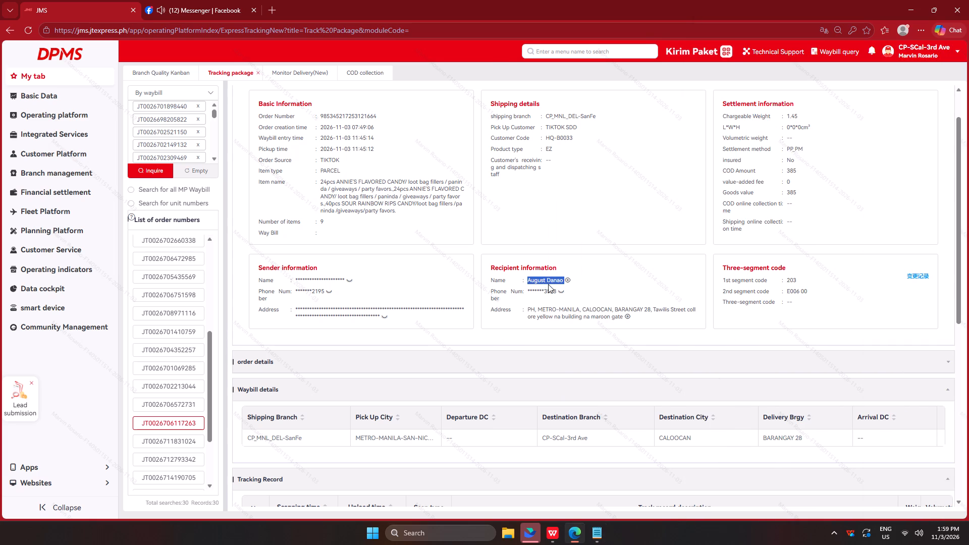
pyautogui.hotkey('ctrl', 'c')
pyautogui.hotkey('ctrl', 'c')
pyautogui.hotkey('ctrl', 'c')
pyautogui.hotkey('ctrl', 'c')
pyautogui.hotkey('ctrl', 'c')
pyautogui.hotkey('alt', 'Tab')
pyautogui.hotkey('ctrl', 'v')
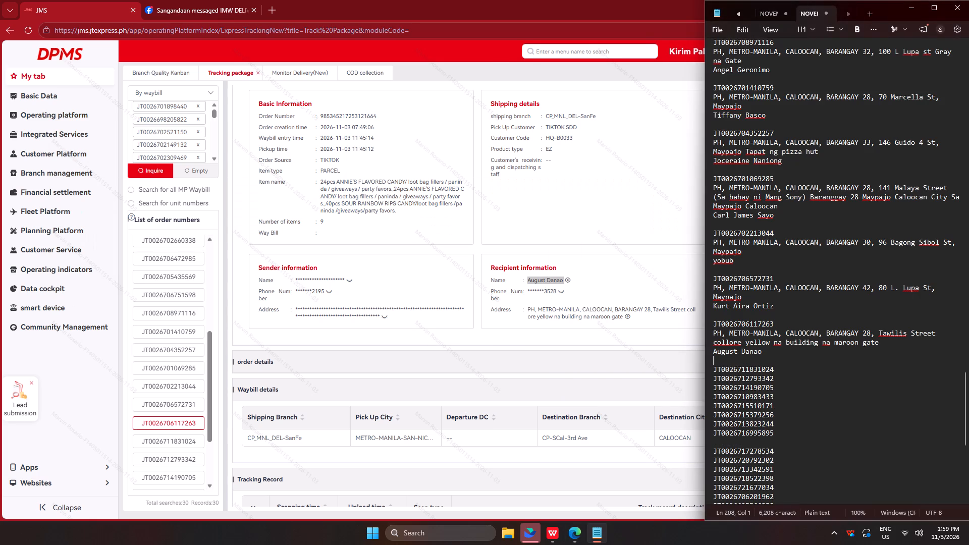
pyautogui.click(186, 442)
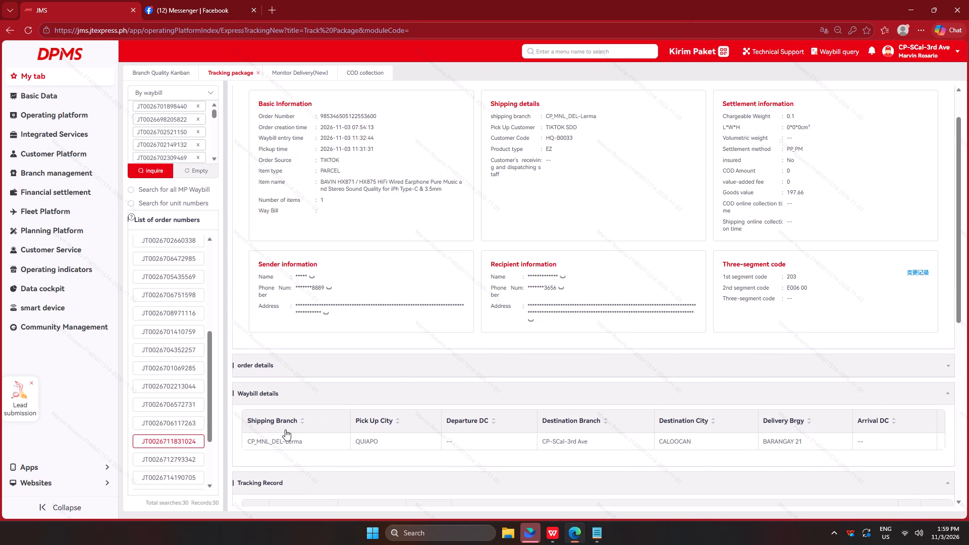
pyautogui.hotkey('alt', 'Tab')
pyautogui.click(181, 460)
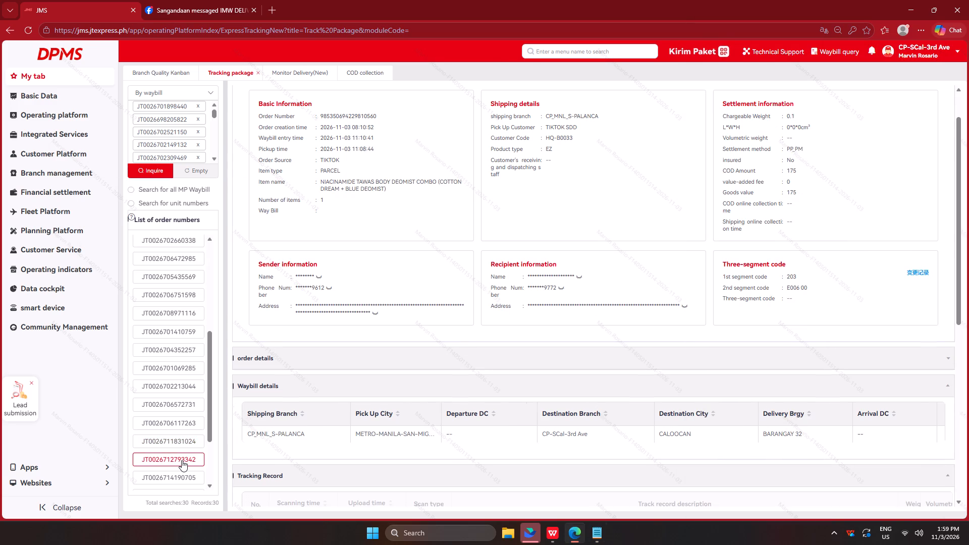
pyautogui.click(192, 437)
pyautogui.hotkey('alt', 'Tab')
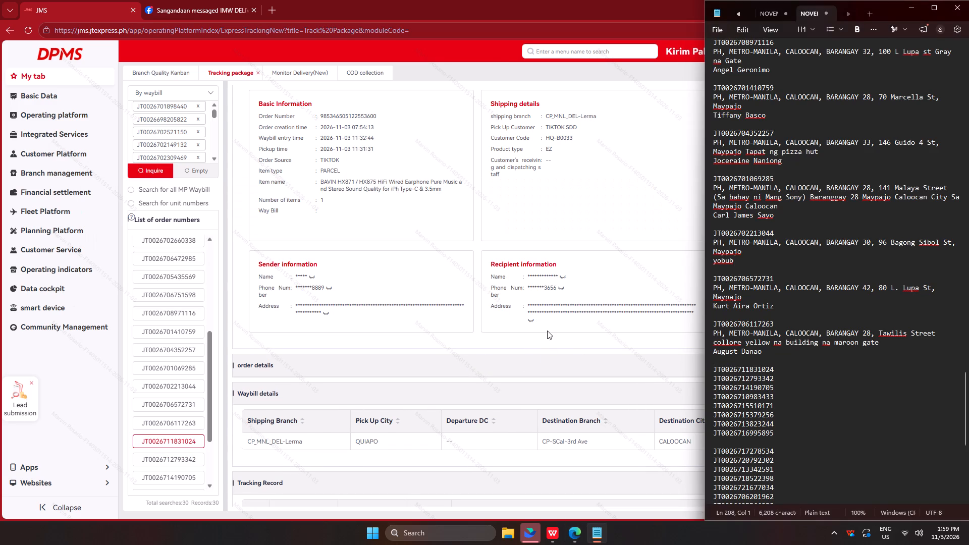
pyautogui.click(532, 320)
pyautogui.tripleClick(536, 313)
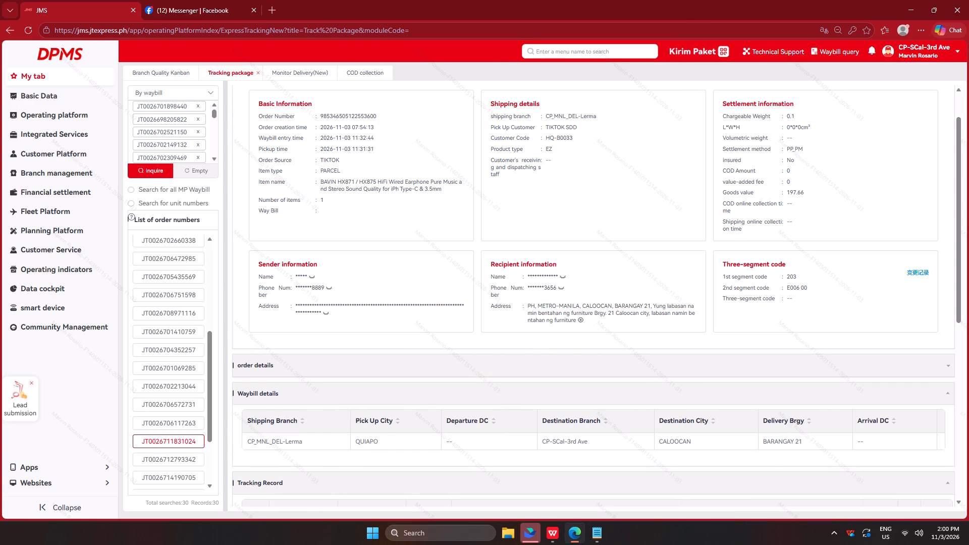
pyautogui.hotkey('ctrl', 'c')
pyautogui.hotkey('ctrl', 'c')
pyautogui.hotkey('ctrl', 'c')
pyautogui.hotkey('alt', 'Tab')
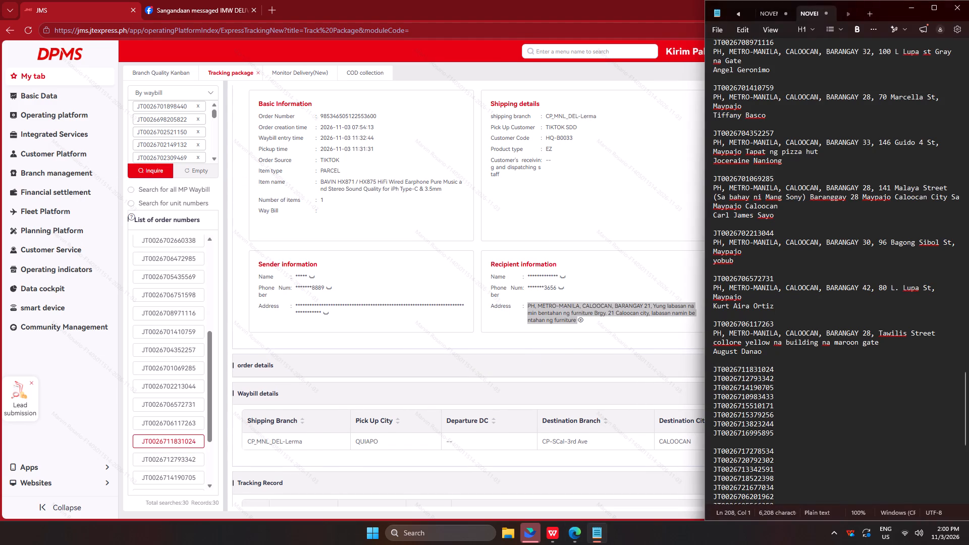
pyautogui.click(780, 367)
pyautogui.press('Return')
pyautogui.hotkey('ctrl', 'v')
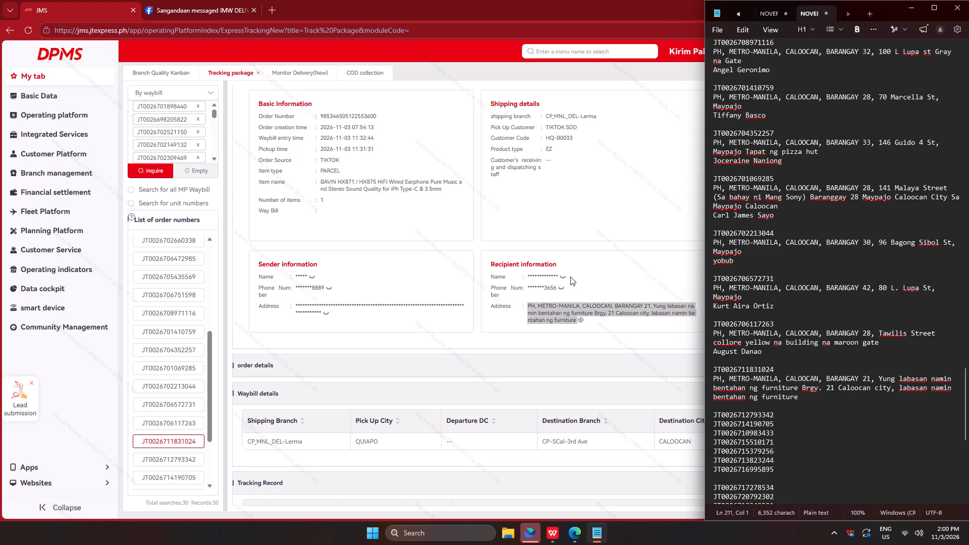
pyautogui.tripleClick(562, 275)
pyautogui.click(560, 275)
pyautogui.hotkey('ctrl', 'c')
pyautogui.hotkey('ctrl', 'c')
pyautogui.hotkey('ctrl', 'c')
pyautogui.hotkey('ctrl', 'c')
pyautogui.hotkey('ctrl', 'c')
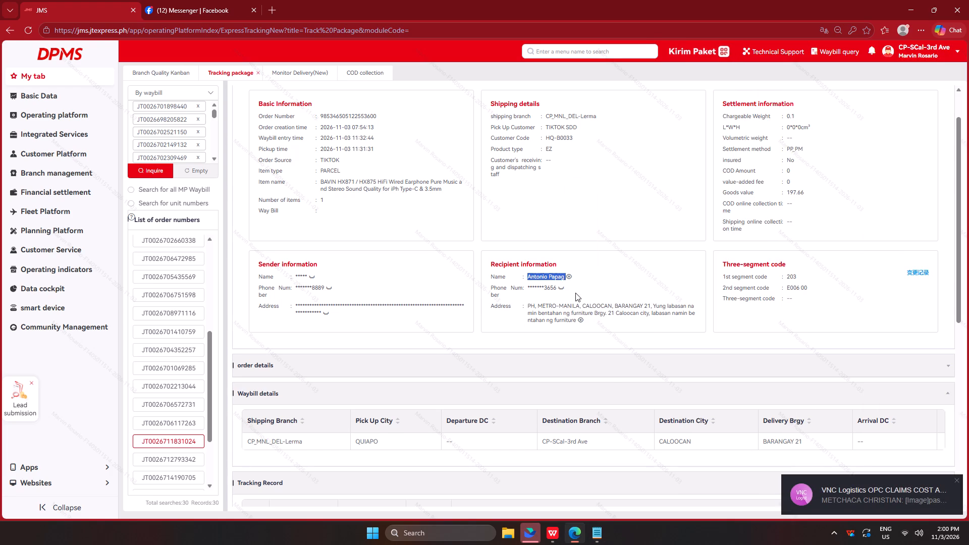
pyautogui.hotkey('ctrl', 'c')
pyautogui.hotkey('alt', 'Tab')
pyautogui.hotkey('ctrl', 'v')
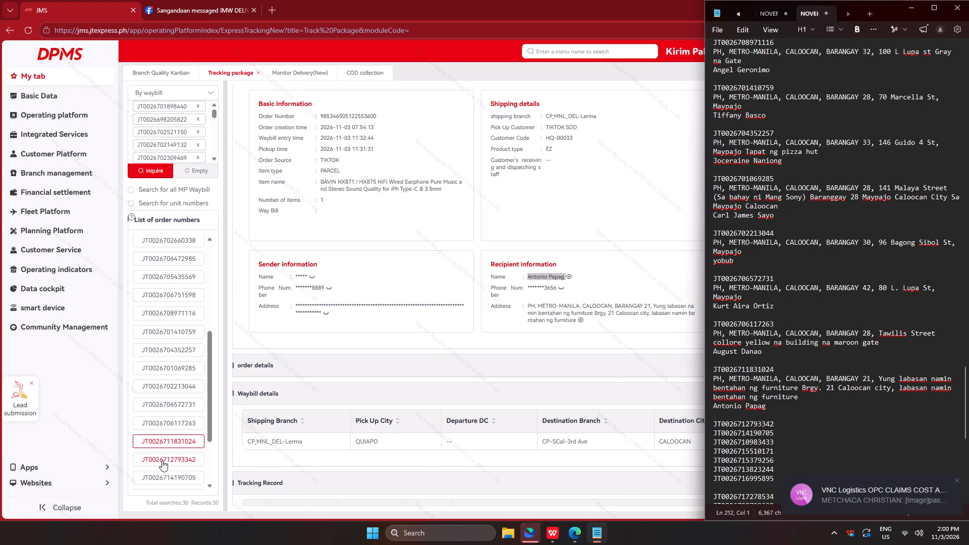
pyautogui.click(163, 460)
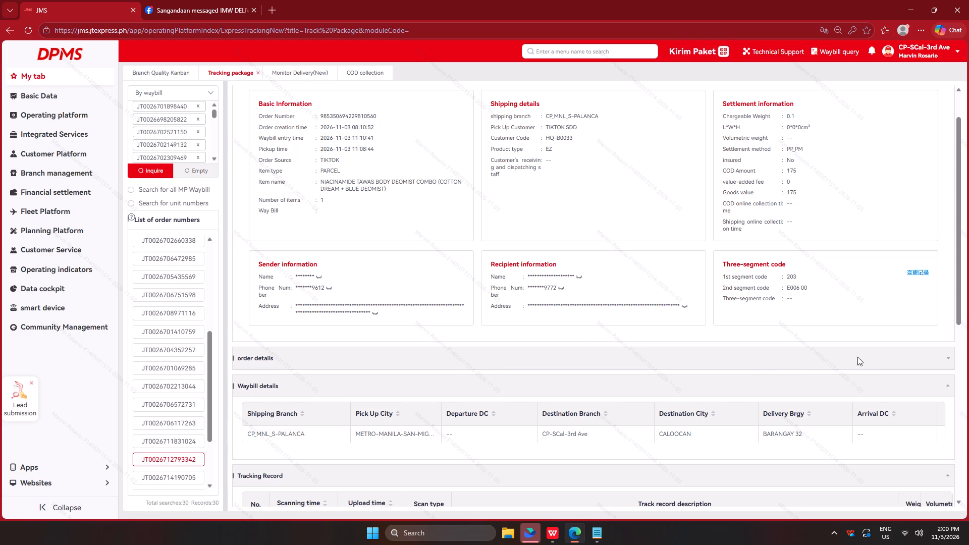
pyautogui.tripleClick(688, 308)
pyautogui.doubleClick(686, 306)
pyautogui.hotkey('ctrl', 'c')
pyautogui.hotkey('ctrl', 'c')
pyautogui.hotkey('ctrl', 'c')
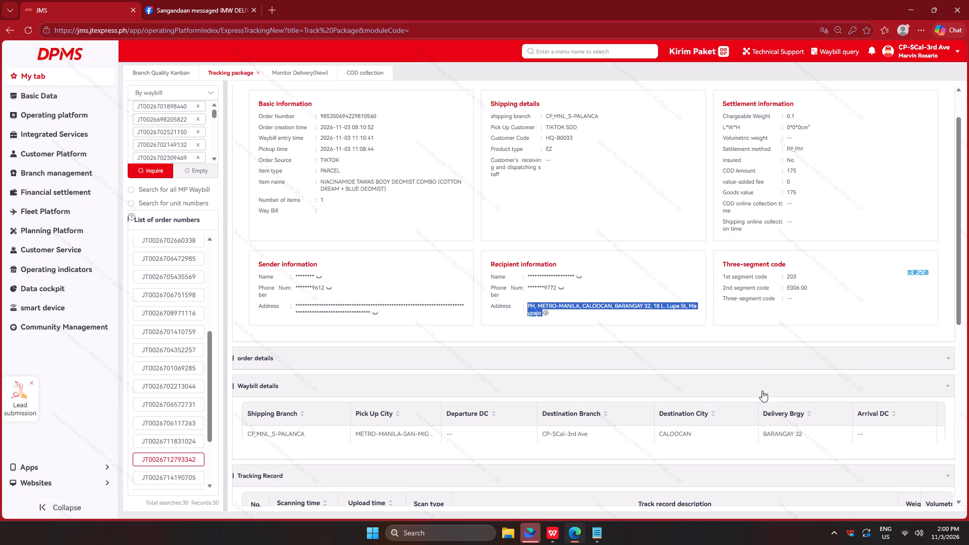
pyautogui.hotkey('ctrl', 'c')
pyautogui.hotkey('ctrl', 'c')
pyautogui.hotkey('alt', 'Tab')
pyautogui.click(778, 423)
pyautogui.press('Return')
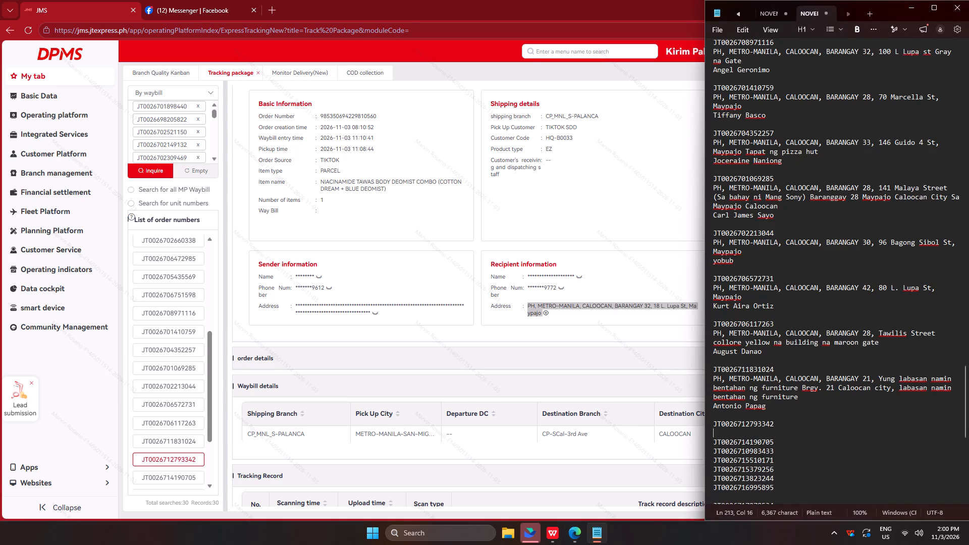
pyautogui.hotkey('ctrl', 'v')
pyautogui.click(577, 276)
pyautogui.tripleClick(572, 277)
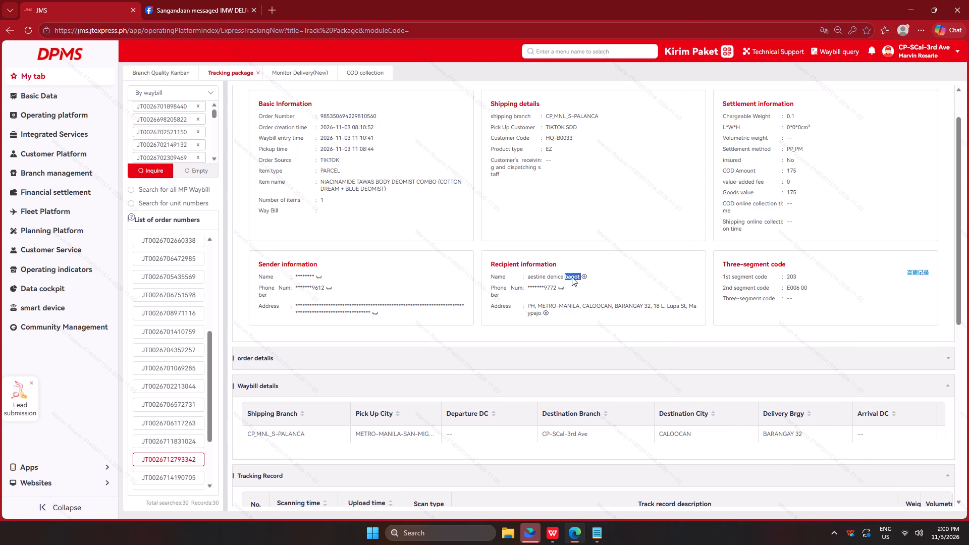
pyautogui.hotkey('ctrl', 'c')
pyautogui.hotkey('ctrl', 'c')
pyautogui.hotkey('ctrl', 'c')
pyautogui.hotkey('ctrl', 'c')
pyautogui.hotkey('ctrl', 'c')
pyautogui.hotkey('ctrl', 'c')
pyautogui.hotkey('alt', 'Tab')
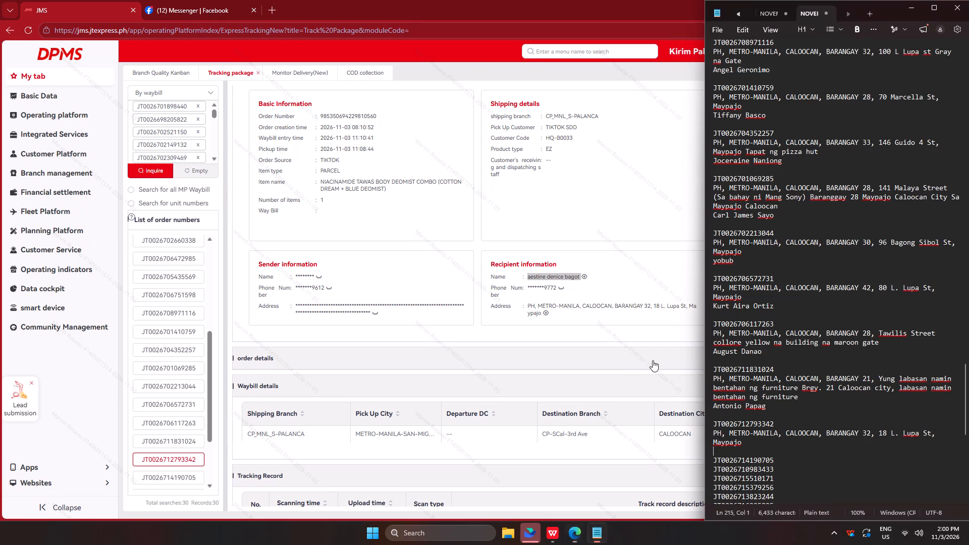
pyautogui.hotkey('ctrl', 'v')
pyautogui.scroll(-5, 182, 376)
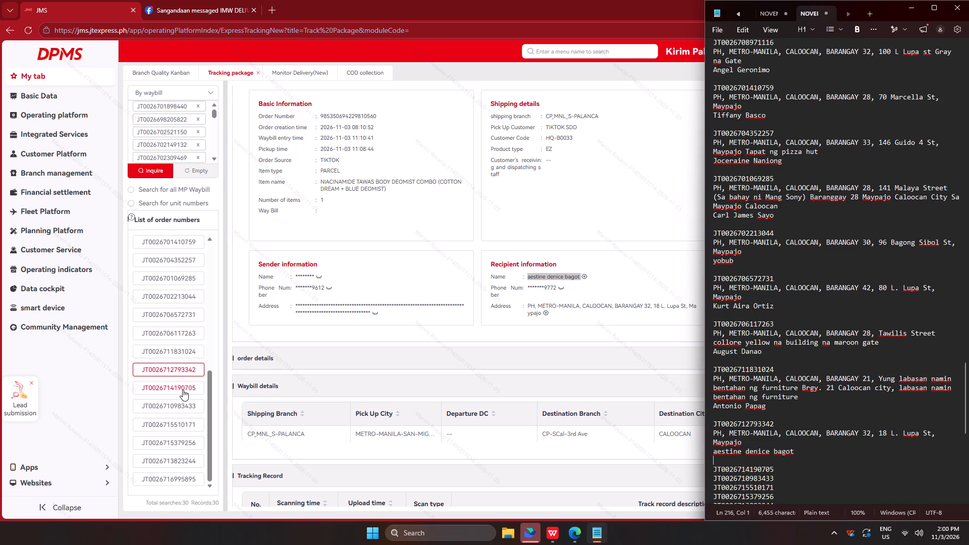
pyautogui.click(183, 390)
pyautogui.scroll(-8, 408, 384)
pyautogui.scroll(6, 508, 382)
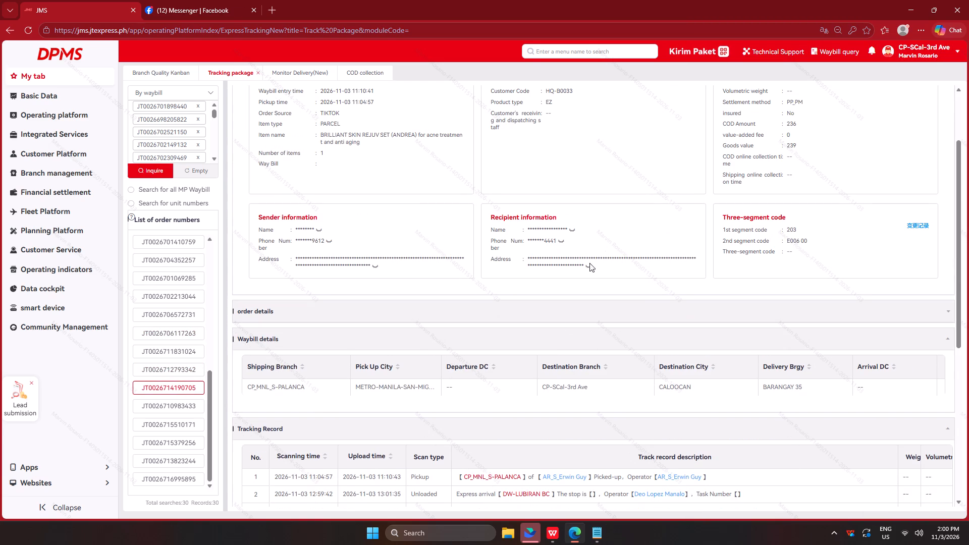
pyautogui.tripleClick(589, 266)
pyautogui.hotkey('ctrl', 'c')
pyautogui.hotkey('ctrl', 'c')
pyautogui.hotkey('ctrl', 'c')
pyautogui.hotkey('ctrl', 'c')
pyautogui.hotkey('alt', 'Tab')
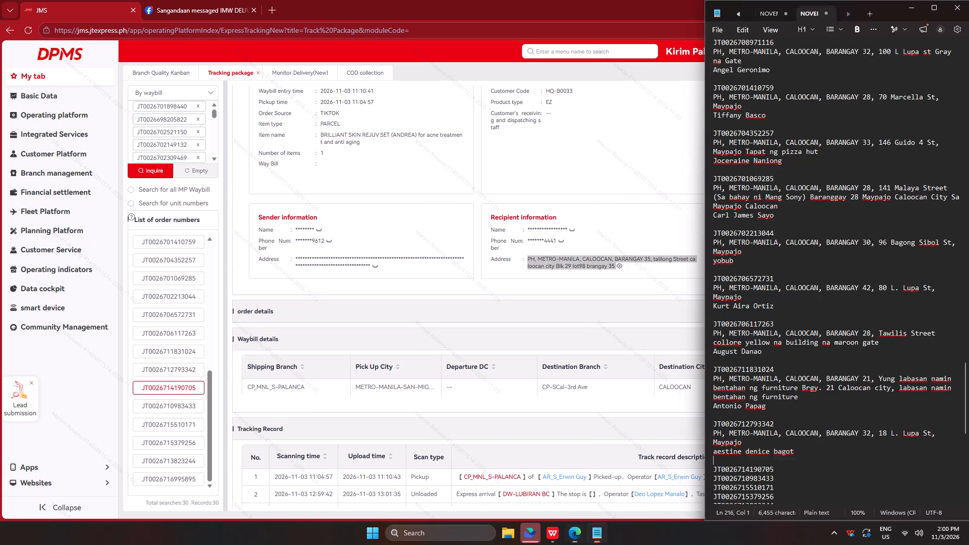
pyautogui.scroll(-5, 750, 356)
pyautogui.click(781, 334)
pyautogui.press('Return')
pyautogui.hotkey('ctrl', 'v')
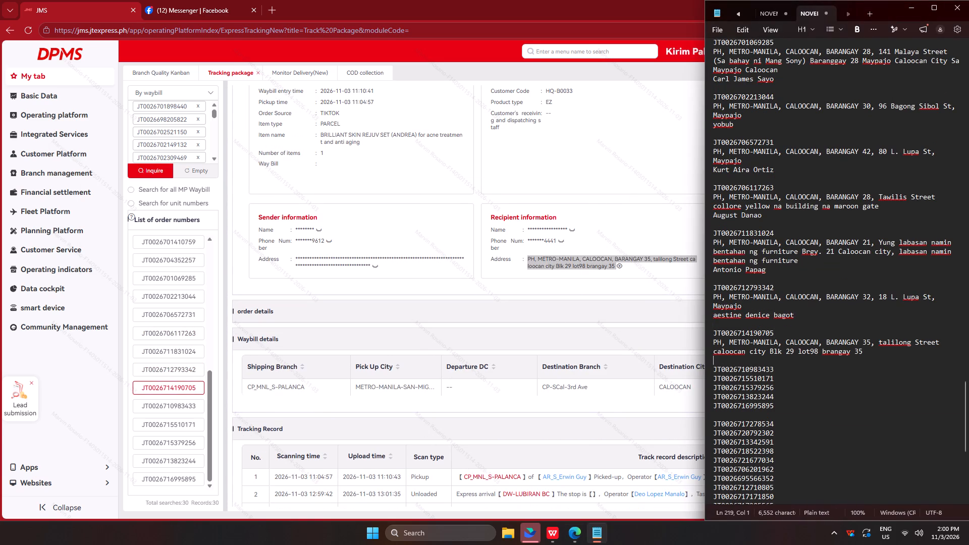
pyautogui.click(573, 229)
pyautogui.tripleClick(555, 229)
pyautogui.hotkey('ctrl', 'c')
pyautogui.hotkey('ctrl', 'c')
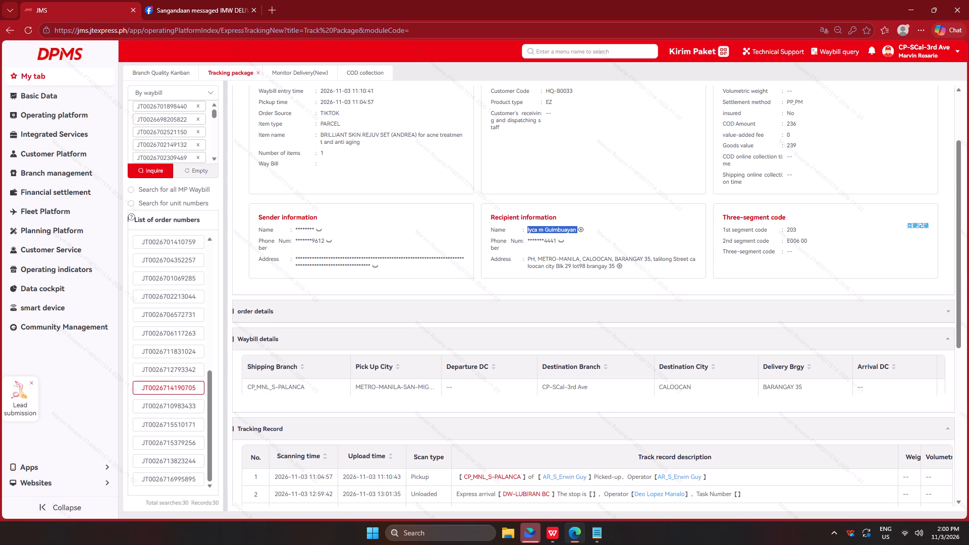
pyautogui.hotkey('ctrl', 'c')
pyautogui.hotkey('ctrl', 'c')
pyautogui.hotkey('alt', 'Tab')
pyautogui.hotkey('ctrl', 'v')
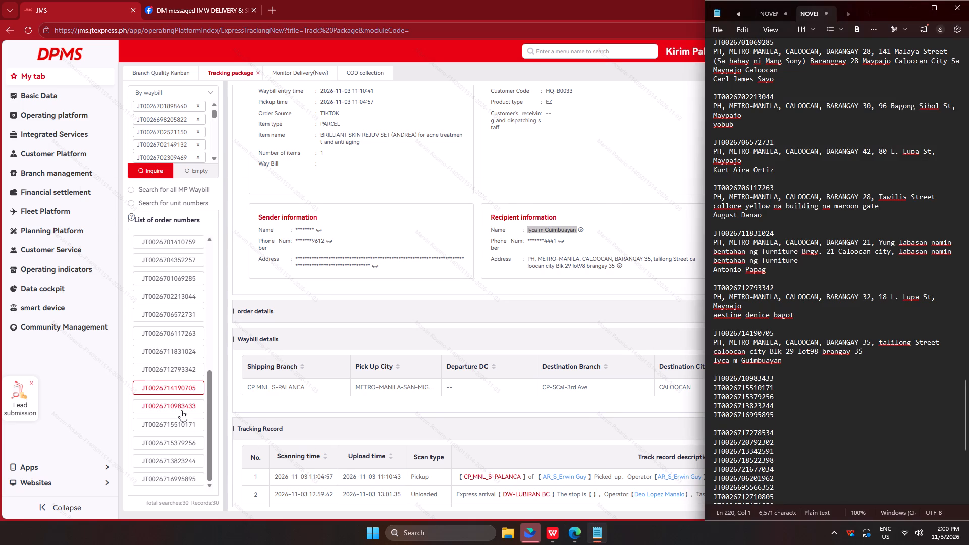
pyautogui.click(181, 410)
pyautogui.scroll(-7, 385, 343)
pyautogui.scroll(6, 503, 394)
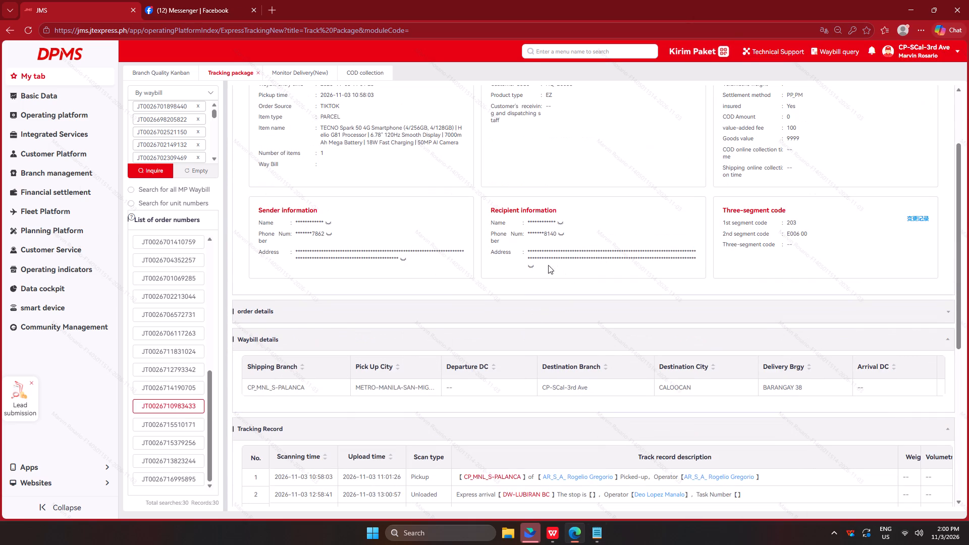
pyautogui.tripleClick(535, 264)
pyautogui.keyDown('ctrl'); pyautogui.click(535, 263); pyautogui.keyUp('ctrl')
pyautogui.hotkey('ctrl', 'c')
pyautogui.hotkey('ctrl', 'c')
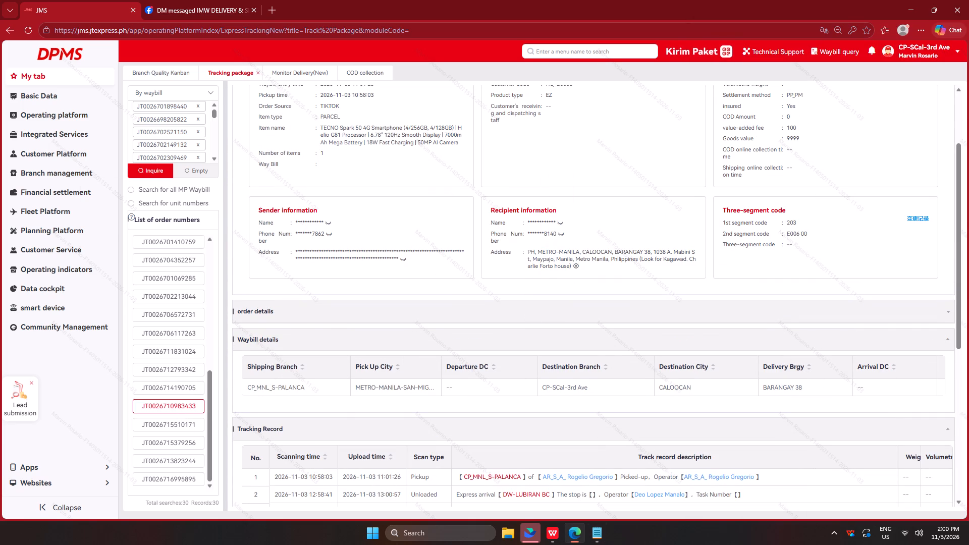
pyautogui.keyDown('ctrl'); pyautogui.tripleClick(547, 263); pyautogui.keyUp('ctrl')
pyautogui.hotkey('ctrl', 'c')
pyautogui.hotkey('ctrl', 'c')
pyautogui.hotkey('ctrl', 'c')
pyautogui.hotkey('ctrl', 'c')
pyautogui.hotkey('ctrl', 'c')
pyautogui.hotkey('ctrl', 'c')
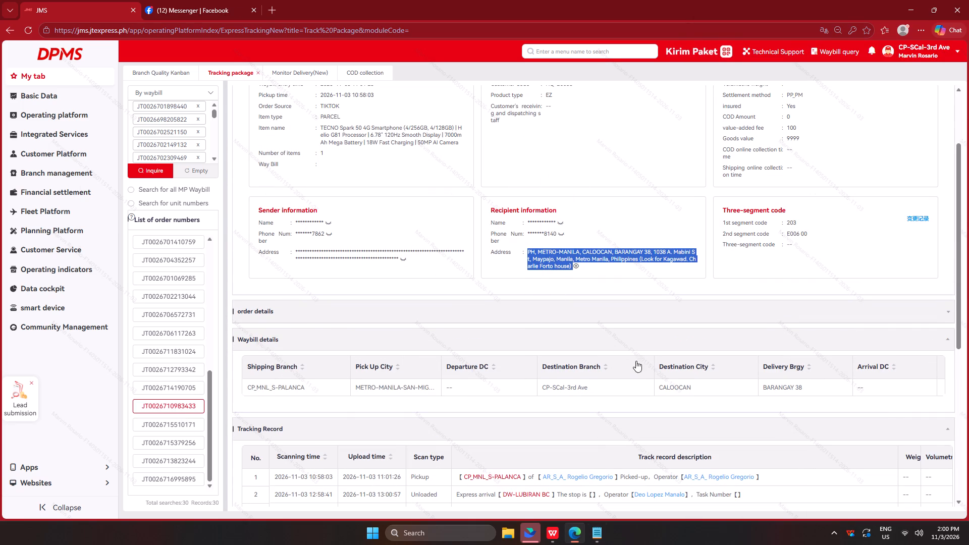
pyautogui.hotkey('ctrl', 'c')
pyautogui.hotkey('ctrl', 'c')
pyautogui.hotkey('ctrl', 'c')
pyautogui.hotkey('ctrl', 'c')
pyautogui.hotkey('ctrl', 'c')
pyautogui.hotkey('ctrl', 'c')
pyautogui.hotkey('ctrl', 'c')
pyautogui.hotkey('alt', 'Tab')
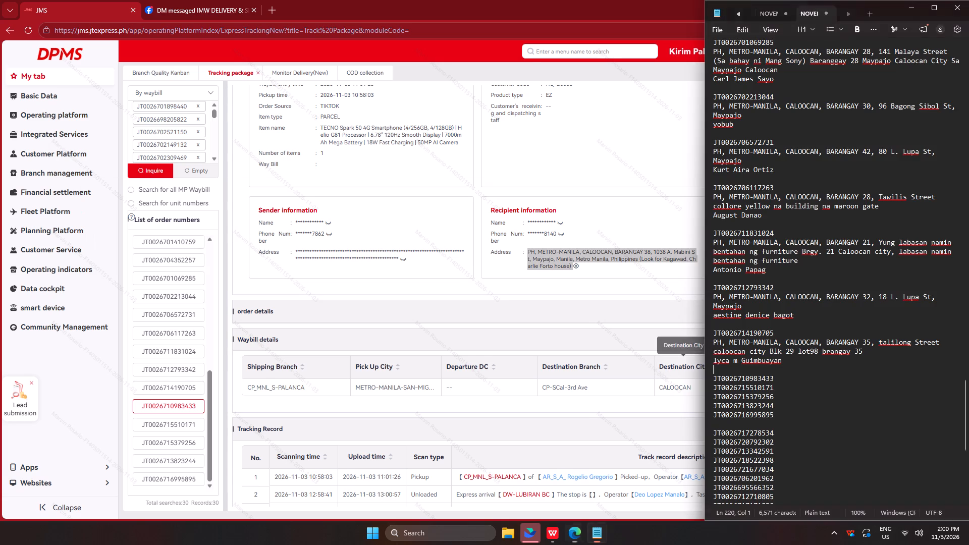
pyautogui.click(782, 378)
pyautogui.press('Return')
pyautogui.hotkey('ctrl', 'v')
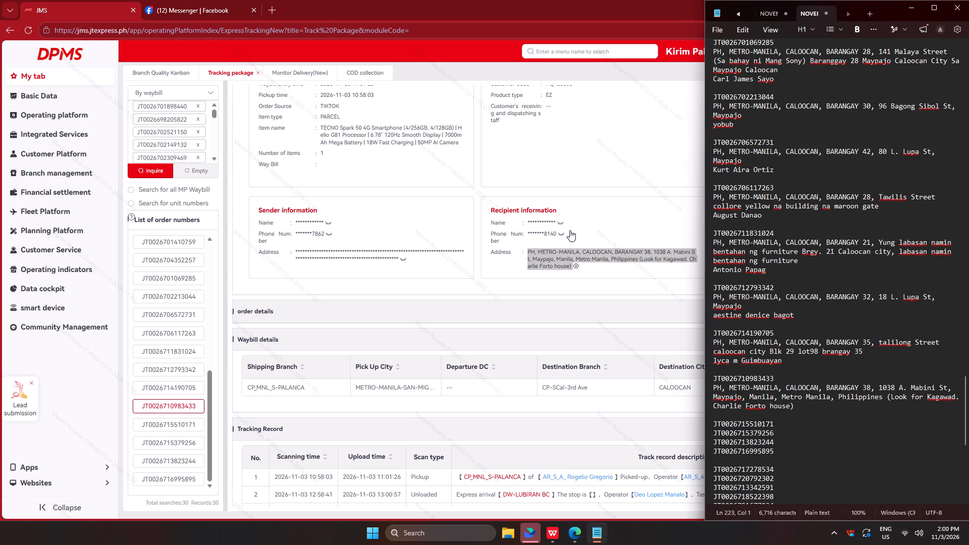
pyautogui.click(559, 222)
pyautogui.tripleClick(551, 222)
pyautogui.hotkey('ctrl', 'c')
pyautogui.hotkey('ctrl', 'c')
pyautogui.hotkey('ctrl', 'c')
pyautogui.hotkey('ctrl', 'c')
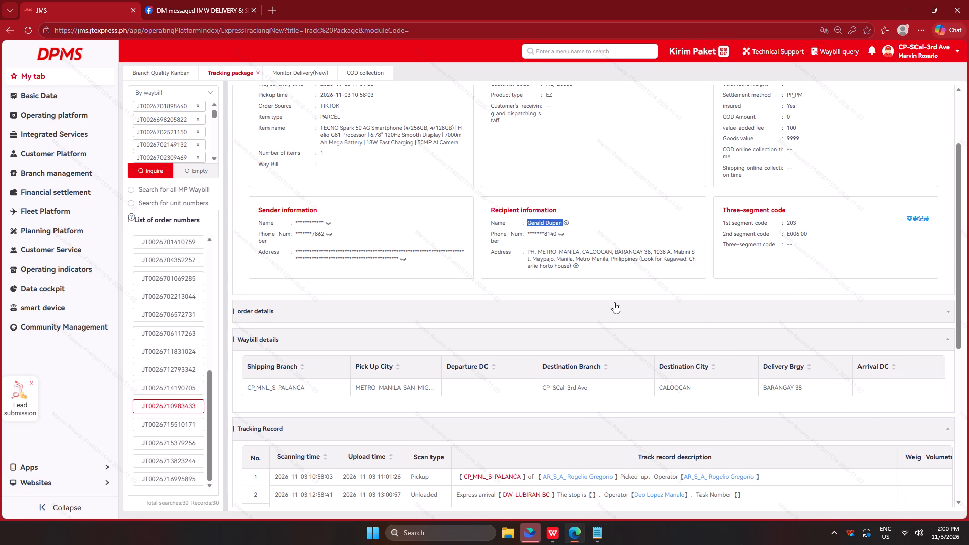
pyautogui.hotkey('ctrl', 'c')
pyautogui.hotkey('ctrl', 'c')
pyautogui.hotkey('alt', 'Tab')
pyautogui.hotkey('ctrl', 'v')
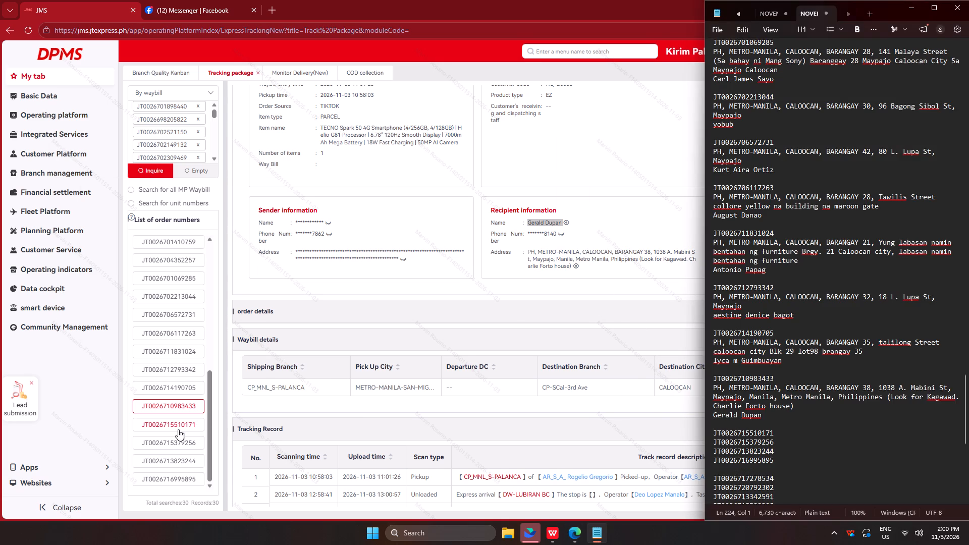
pyautogui.click(178, 429)
pyautogui.scroll(-7, 450, 383)
pyautogui.scroll(6, 456, 392)
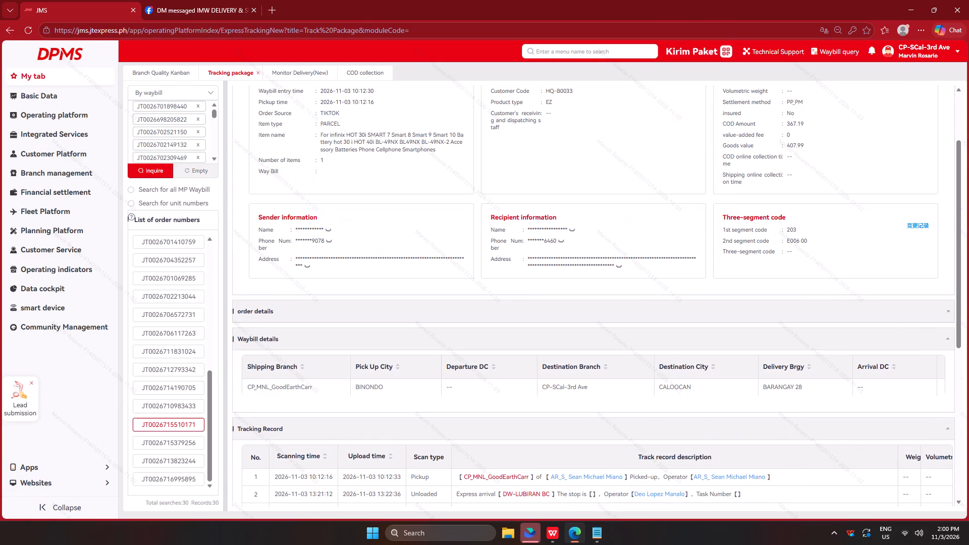
pyautogui.tripleClick(617, 264)
pyautogui.hotkey('ctrl', 'c')
pyautogui.hotkey('ctrl', 'c')
pyautogui.hotkey('ctrl', 'c')
pyautogui.hotkey('ctrl', 'c')
pyautogui.hotkey('ctrl', 'c')
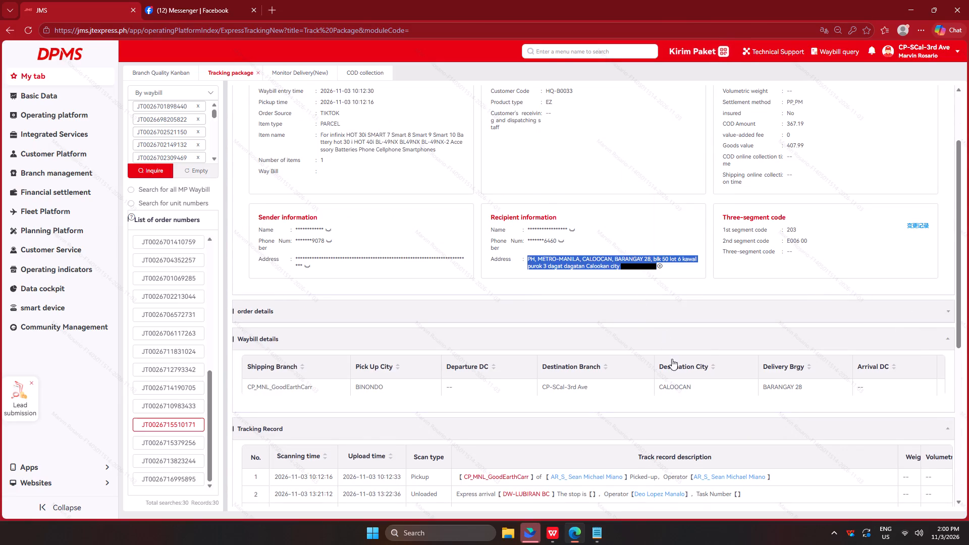
pyautogui.hotkey('alt', 'Tab')
pyautogui.click(787, 432)
pyautogui.press('Return')
pyautogui.hotkey('ctrl', 'v')
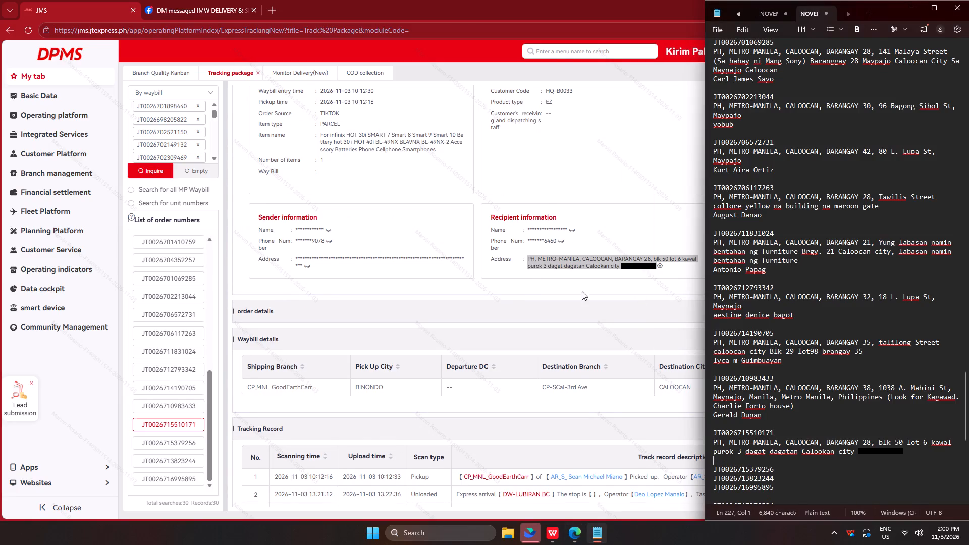
pyautogui.click(573, 231)
pyautogui.tripleClick(570, 230)
pyautogui.hotkey('ctrl', 'c')
pyautogui.hotkey('ctrl', 'c')
pyautogui.hotkey('ctrl', 'c')
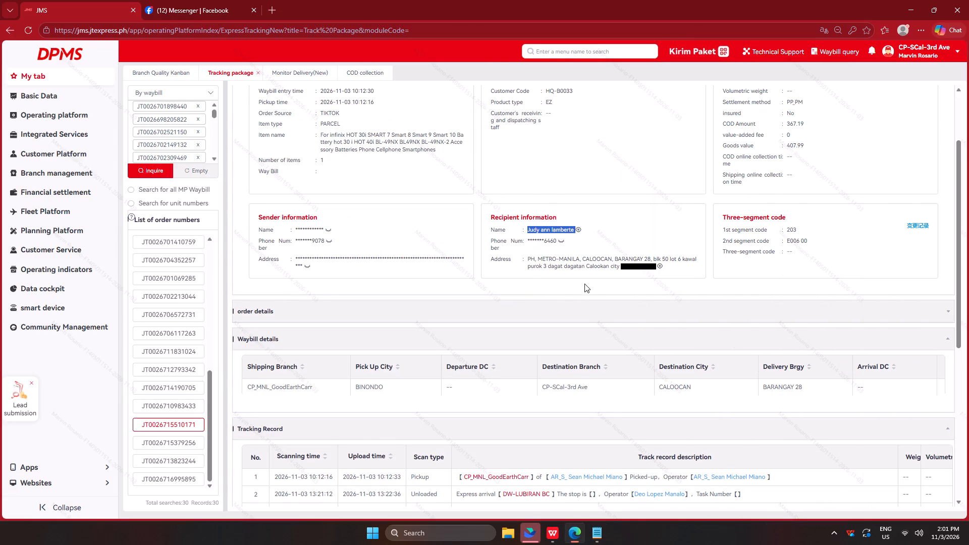
pyautogui.hotkey('ctrl', 'c')
pyautogui.hotkey('alt', 'Tab')
pyautogui.hotkey('ctrl', 'v')
pyautogui.click(160, 439)
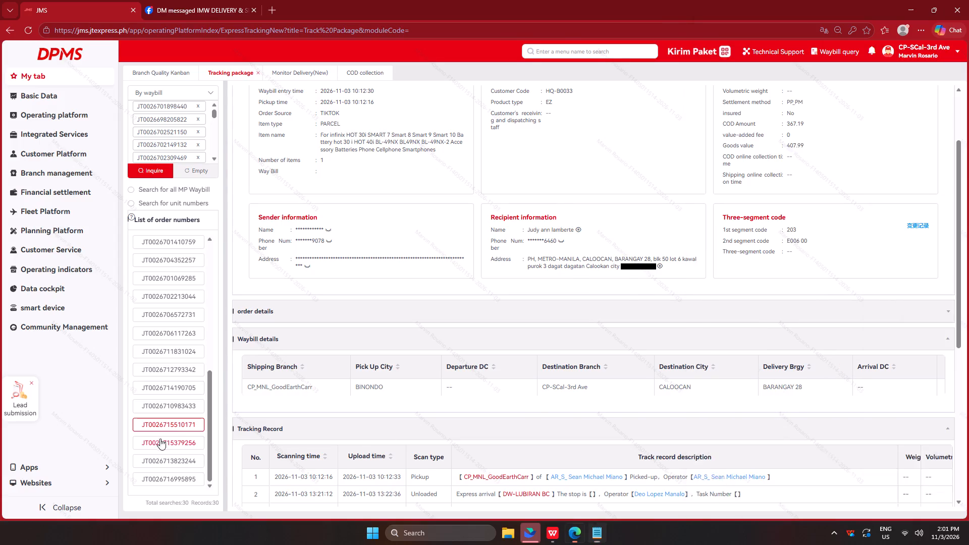
pyautogui.scroll(-6, 437, 372)
pyautogui.scroll(6, 514, 385)
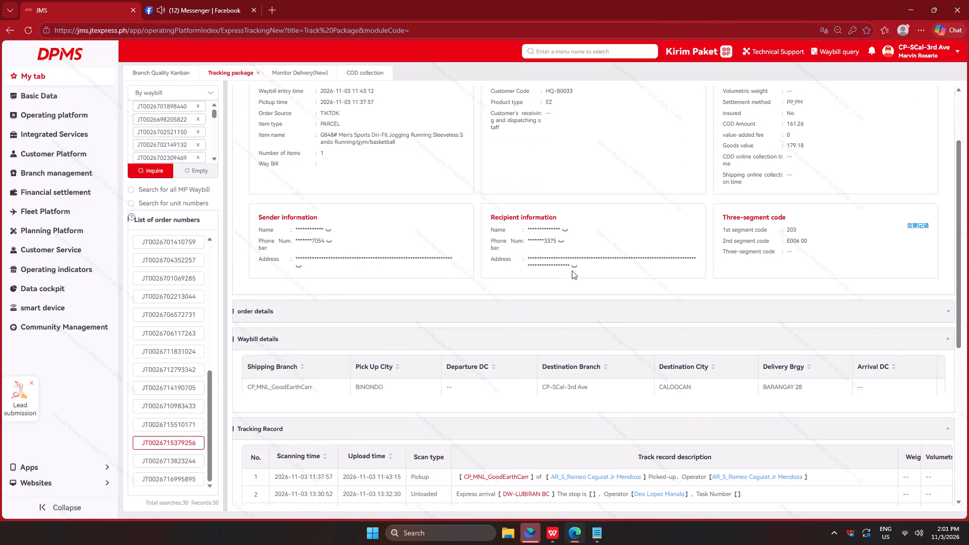
pyautogui.click(572, 270)
pyautogui.click(571, 264)
pyautogui.tripleClick(575, 263)
pyautogui.click(575, 263)
pyautogui.hotkey('ctrl', 'c')
pyautogui.hotkey('ctrl', 'c')
pyautogui.hotkey('ctrl', 'c')
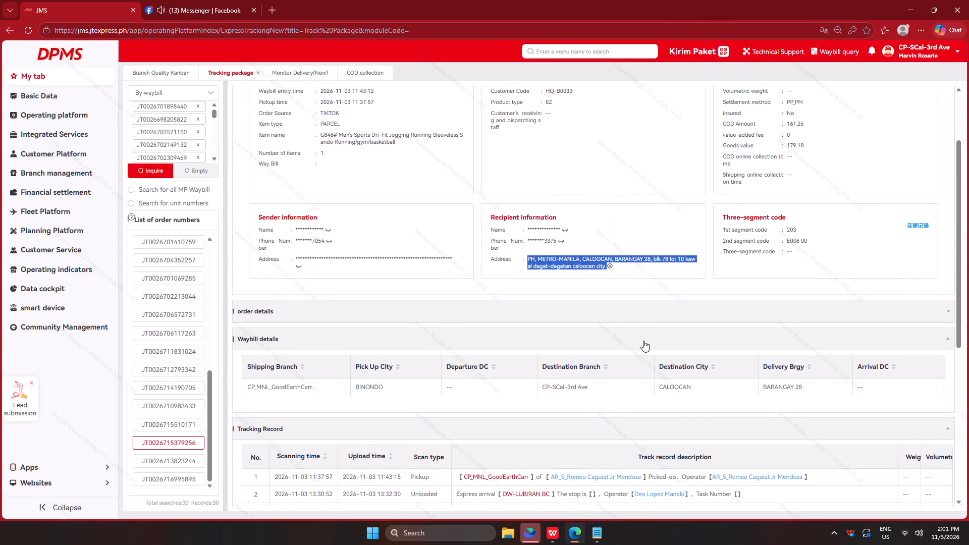
pyautogui.hotkey('ctrl', 'c')
pyautogui.hotkey('ctrl', 'c')
pyautogui.hotkey('alt', 'Tab')
pyautogui.scroll(-6, 786, 451)
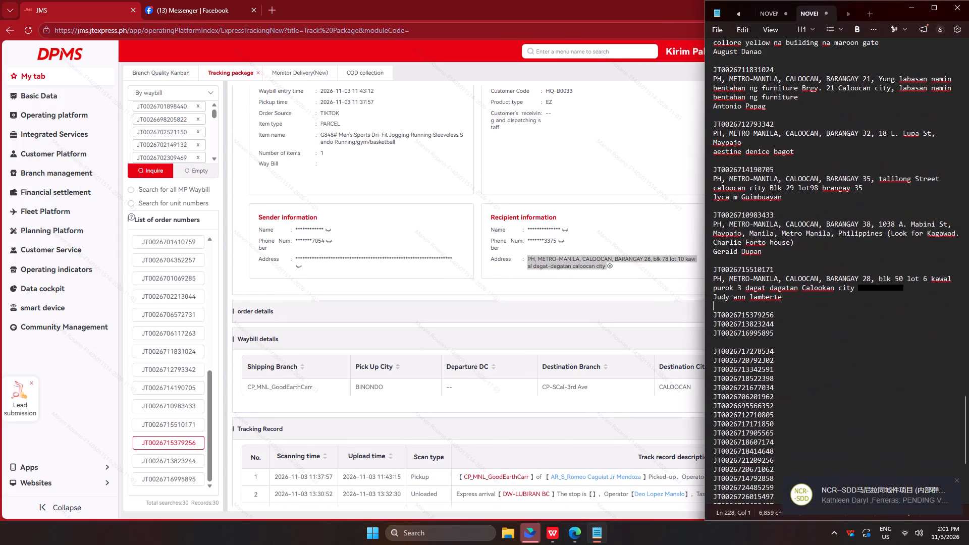
pyautogui.click(778, 314)
pyautogui.press('Return')
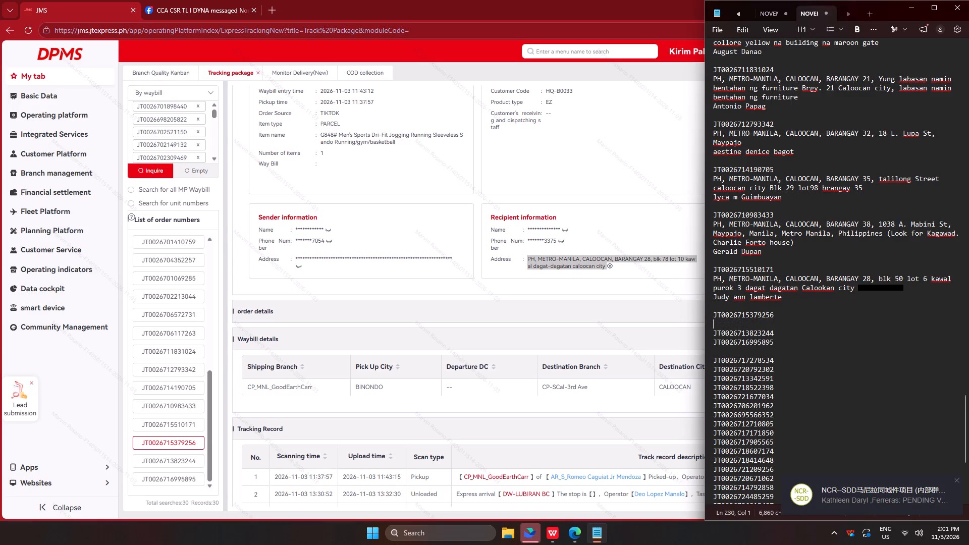
pyautogui.hotkey('ctrl', 'v')
pyautogui.click(564, 231)
pyautogui.tripleClick(557, 231)
pyautogui.hotkey('ctrl', 'c')
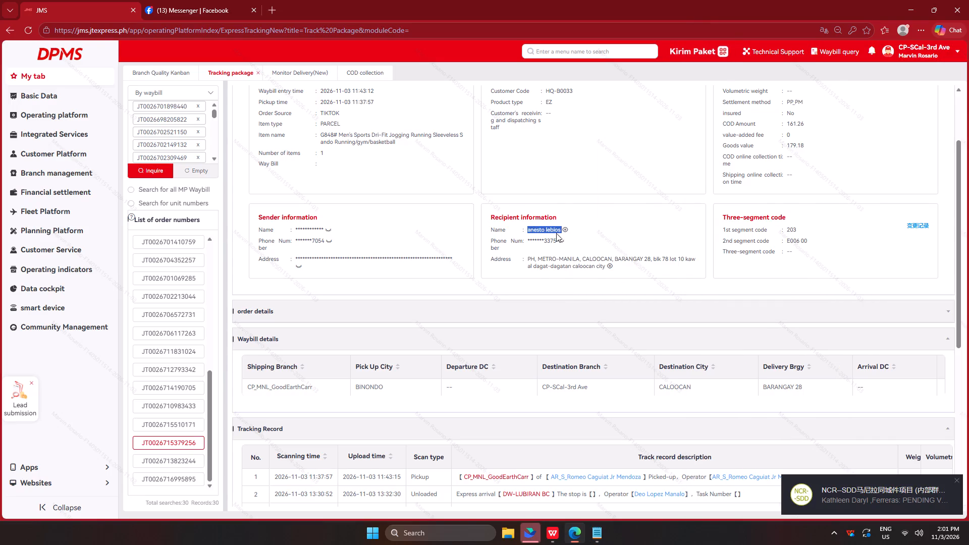
pyautogui.hotkey('ctrl', 'c')
pyautogui.hotkey('ctrl', 'c')
pyautogui.hotkey('ctrl', 'c')
pyautogui.hotkey('ctrl', 'c')
pyautogui.hotkey('alt', 'Tab')
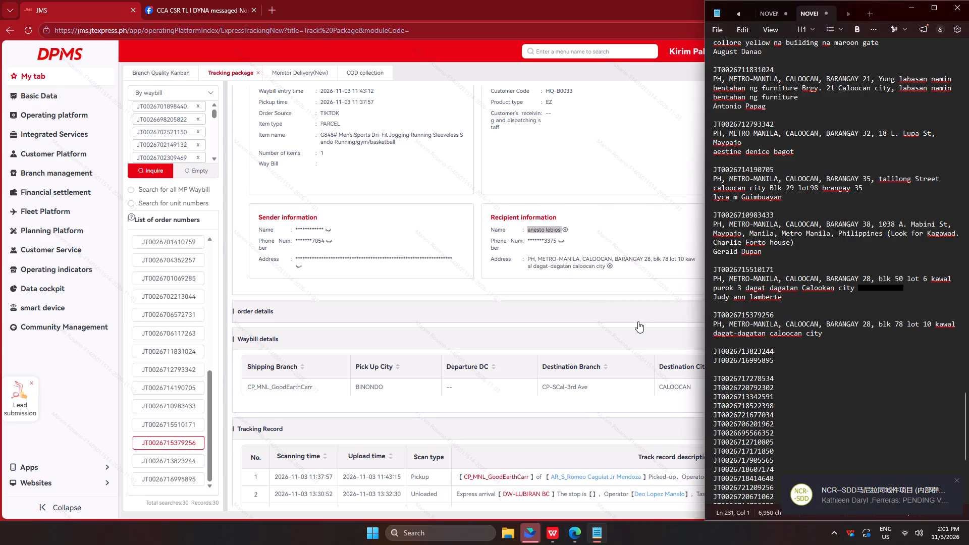
pyautogui.hotkey('ctrl', 'v')
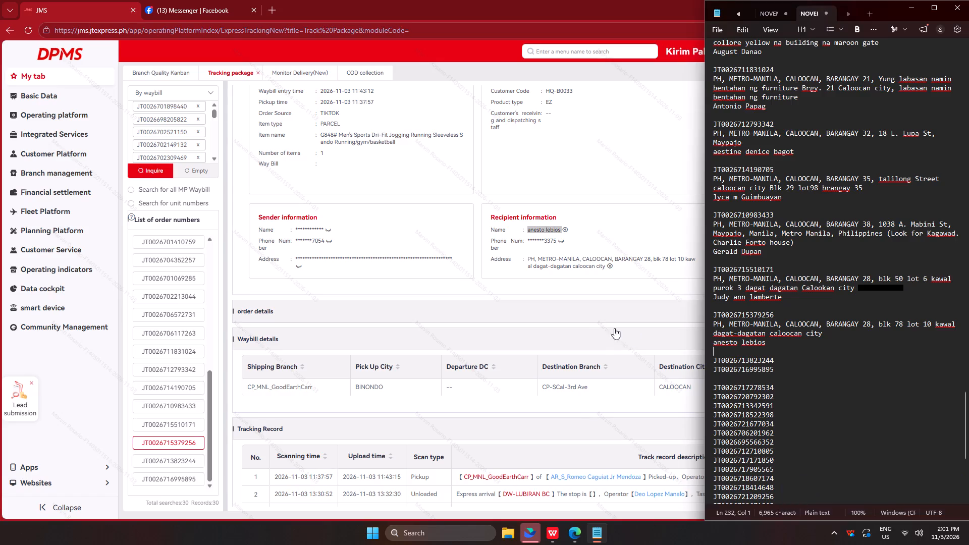
pyautogui.click(184, 460)
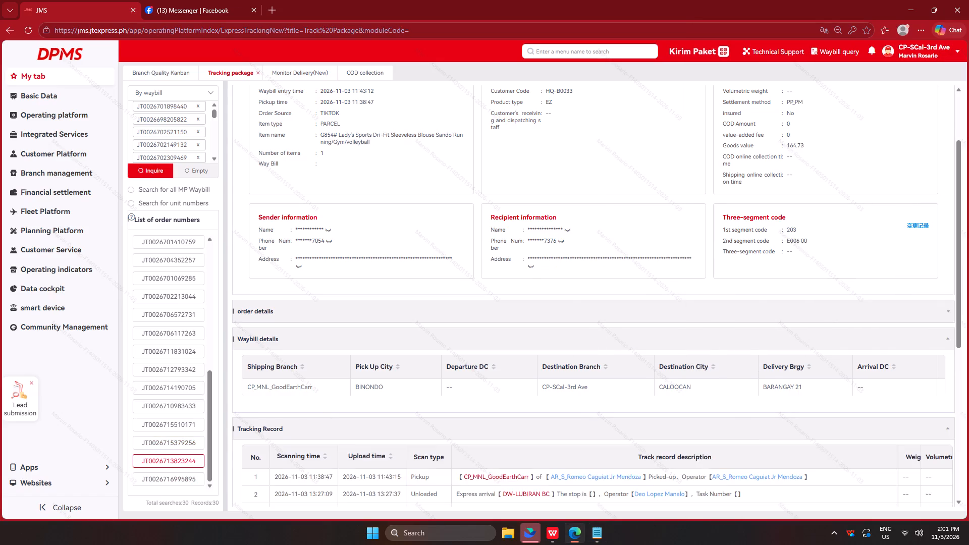
pyautogui.scroll(-7, 575, 394)
pyautogui.scroll(6, 558, 349)
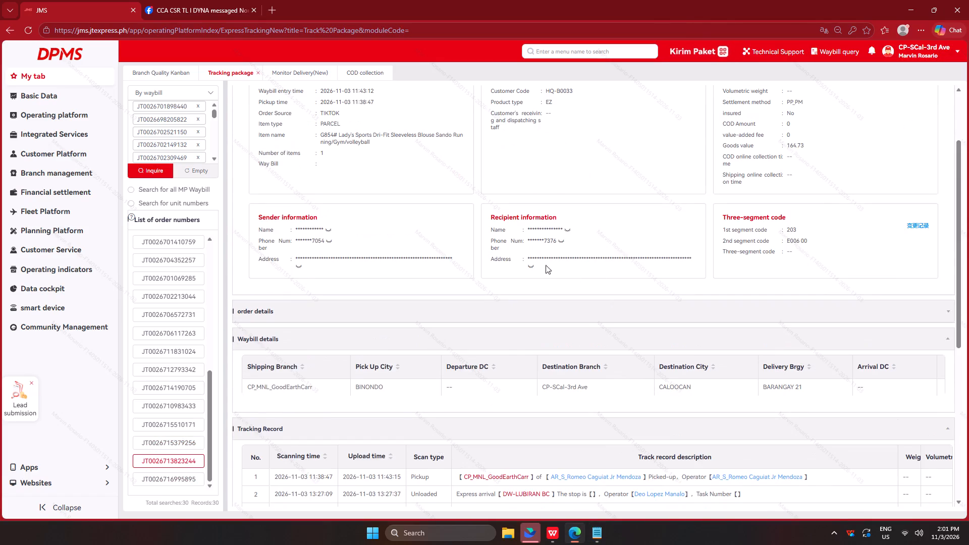
pyautogui.click(533, 264)
pyautogui.tripleClick(535, 261)
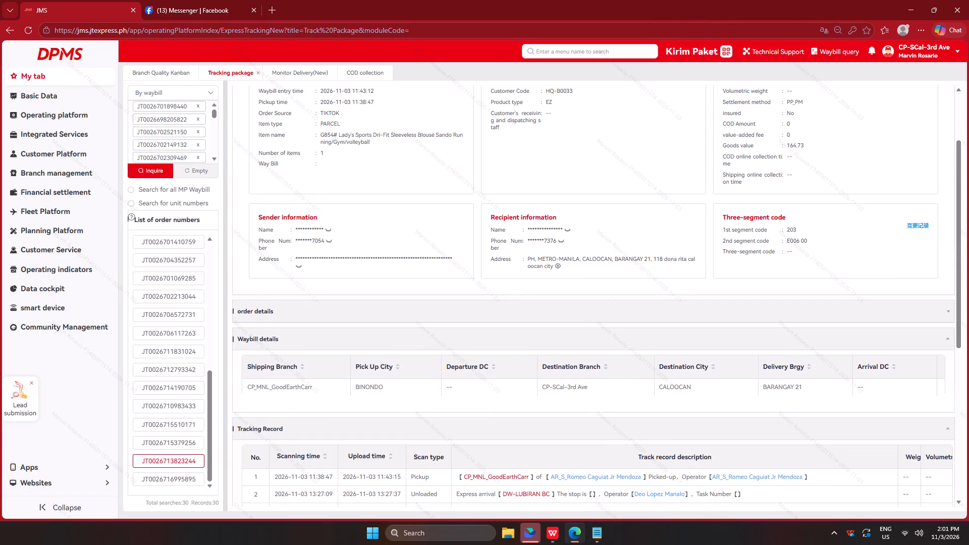
pyautogui.hotkey('ctrl', 'c')
pyautogui.hotkey('ctrl', 'c')
pyautogui.hotkey('ctrl', 'c')
pyautogui.hotkey('ctrl', 'c')
pyautogui.hotkey('ctrl', 'c')
pyautogui.hotkey('ctrl', 'c')
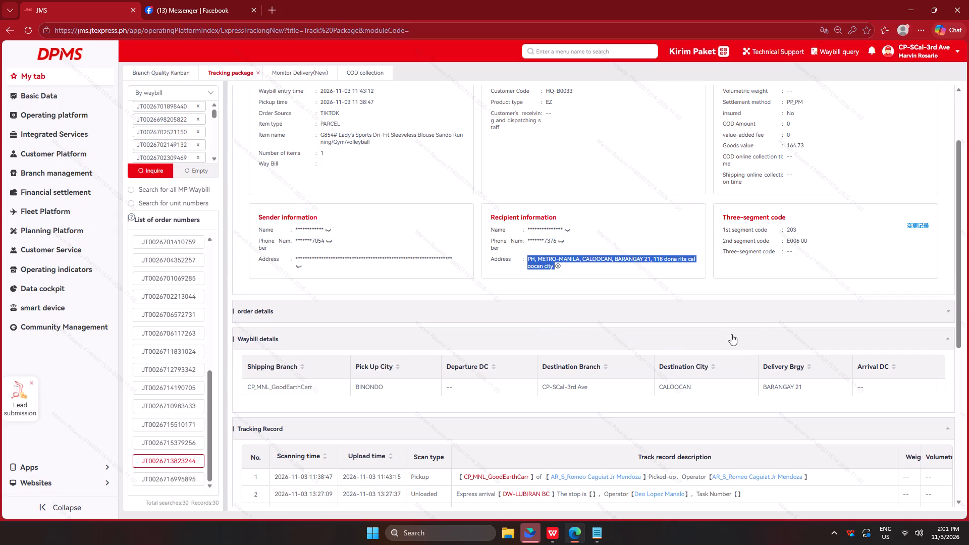
pyautogui.hotkey('ctrl', 'c')
pyautogui.hotkey('ctrl', 'c')
pyautogui.hotkey('ctrl', 'c')
pyautogui.hotkey('ctrl', 'c')
pyautogui.hotkey('ctrl', 'c')
pyautogui.hotkey('ctrl', 'c')
pyautogui.hotkey('alt', 'Tab')
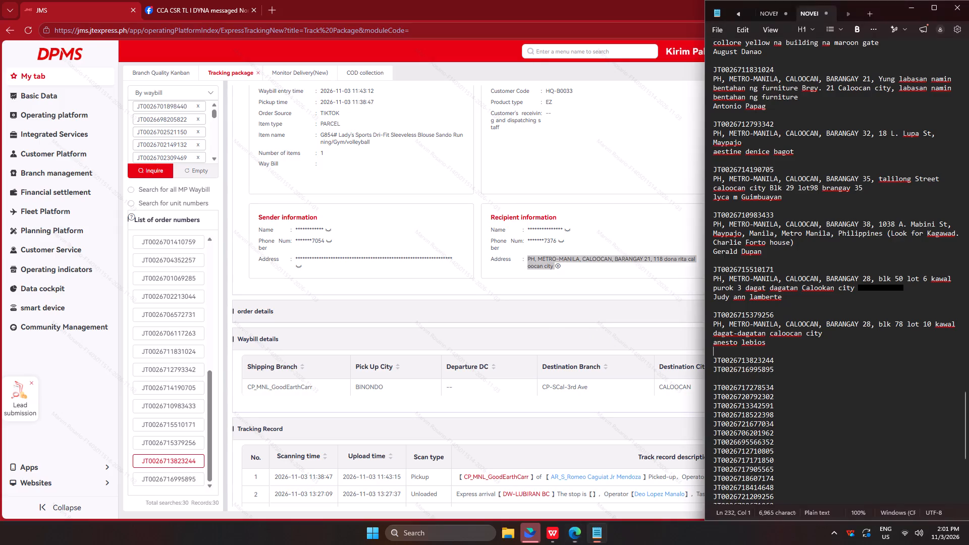
pyautogui.click(781, 358)
pyautogui.press('Return')
pyautogui.hotkey('ctrl', 'v')
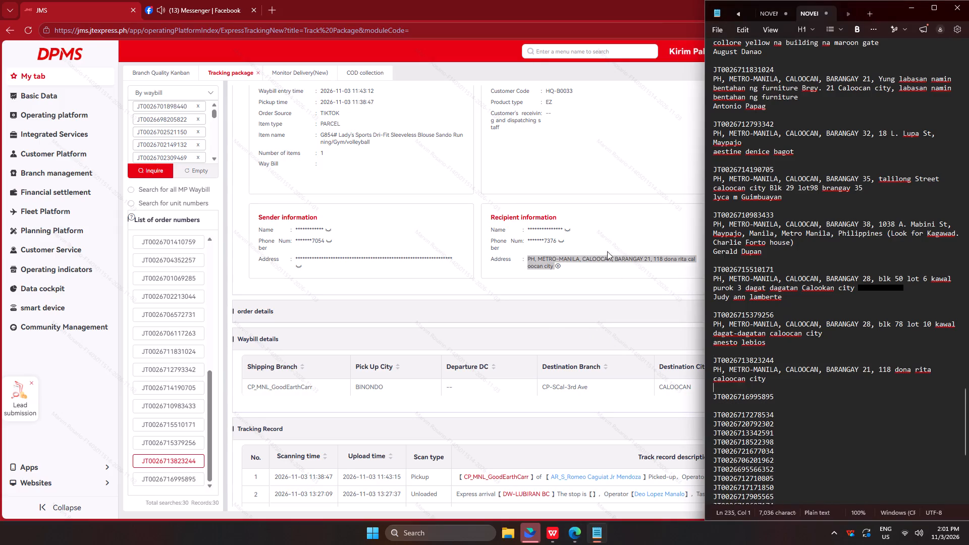
pyautogui.click(569, 229)
pyautogui.tripleClick(557, 229)
pyautogui.hotkey('ctrl', 'c')
pyautogui.hotkey('ctrl', 'c')
pyautogui.hotkey('ctrl', 'c')
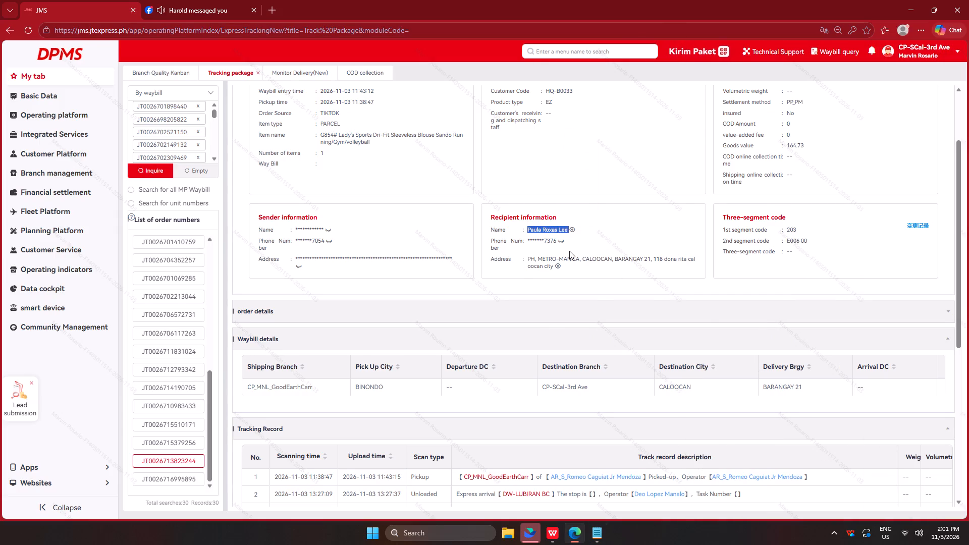
pyautogui.hotkey('ctrl', 'c')
pyautogui.hotkey('ctrl', 'c')
pyautogui.hotkey('alt', 'Tab')
pyautogui.hotkey('ctrl', 'v')
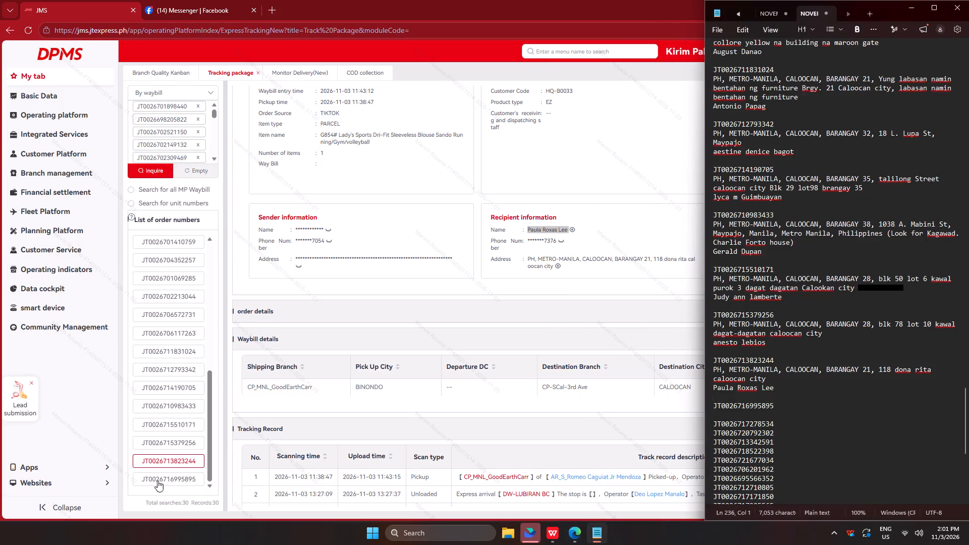
pyautogui.click(173, 475)
pyautogui.click(616, 271)
pyautogui.click(625, 272)
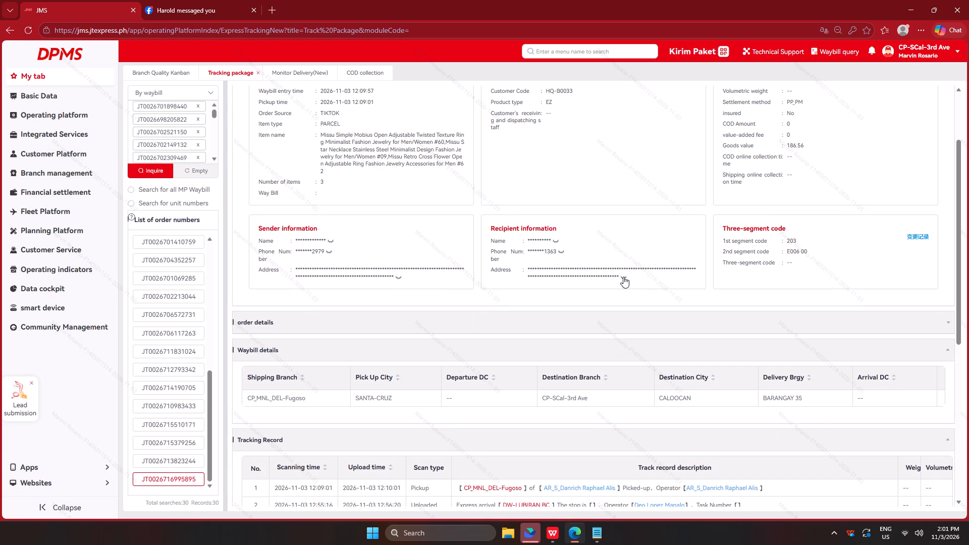
pyautogui.tripleClick(623, 277)
pyautogui.click(623, 277)
pyautogui.hotkey('ctrl', 'c')
pyautogui.hotkey('ctrl', 'c')
pyautogui.hotkey('ctrl', 'c')
pyautogui.hotkey('ctrl', 'c')
pyautogui.hotkey('ctrl', 'c')
pyautogui.hotkey('ctrl', 'c')
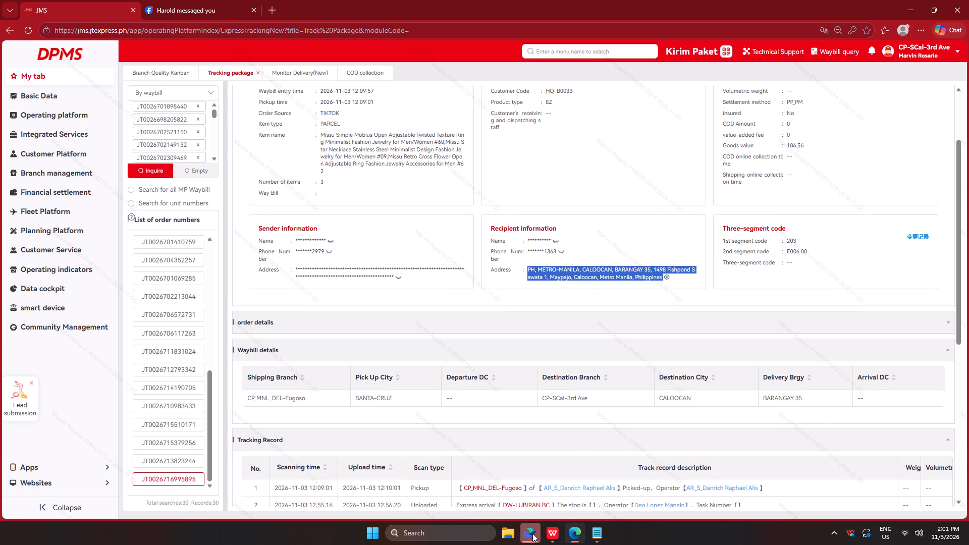
pyautogui.hotkey('ctrl', 'c')
pyautogui.hotkey('ctrl', 'c')
pyautogui.hotkey('ctrl', 'c')
pyautogui.click(835, 536)
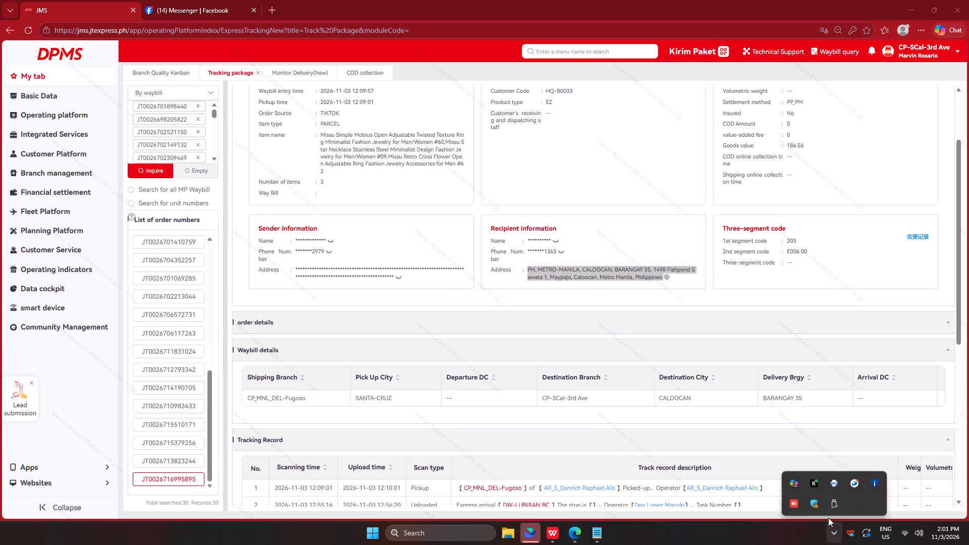
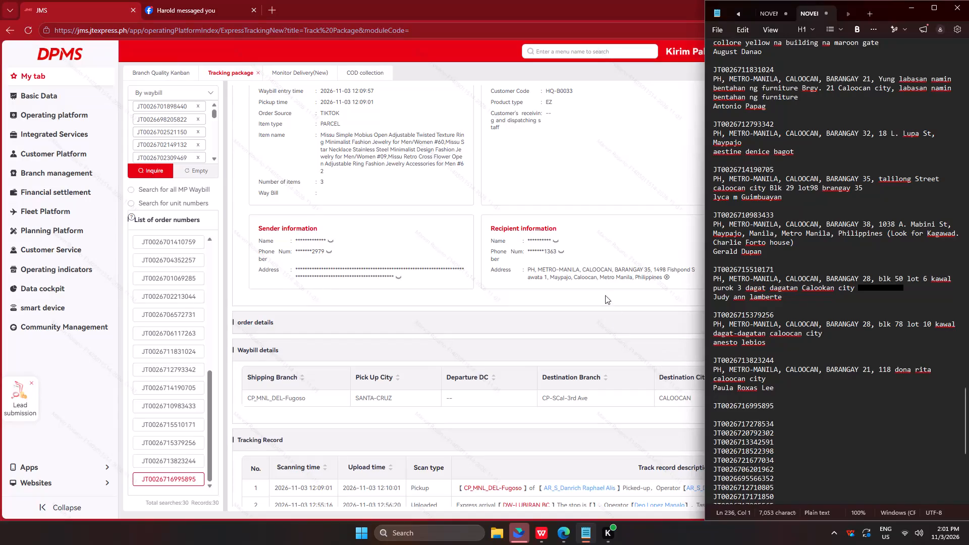
pyautogui.tripleClick(570, 279)
pyautogui.hotkey('ctrl', 'c')
pyautogui.hotkey('ctrl', 'c')
pyautogui.hotkey('ctrl', 'c')
pyautogui.hotkey('alt', 'Tab')
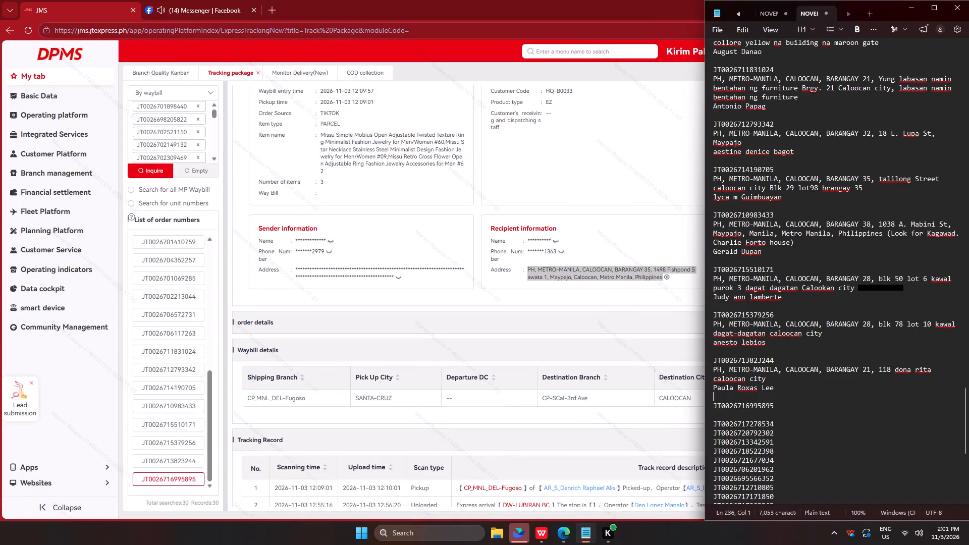
pyautogui.click(781, 405)
pyautogui.press('Return')
pyautogui.hotkey('ctrl', 'v')
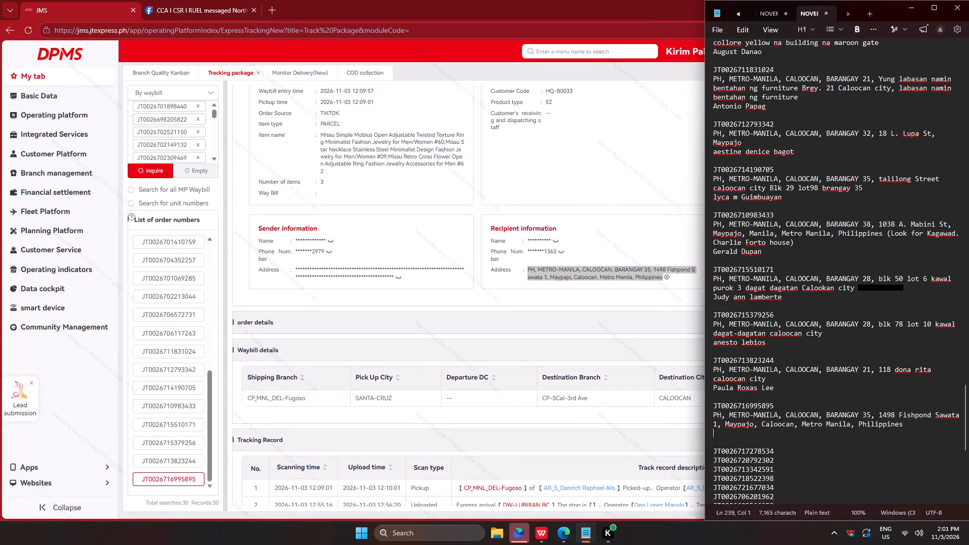
pyautogui.click(552, 240)
pyautogui.click(544, 240)
pyautogui.click(553, 238)
pyautogui.tripleClick(546, 241)
pyautogui.hotkey('ctrl', 'c')
pyautogui.hotkey('ctrl', 'c')
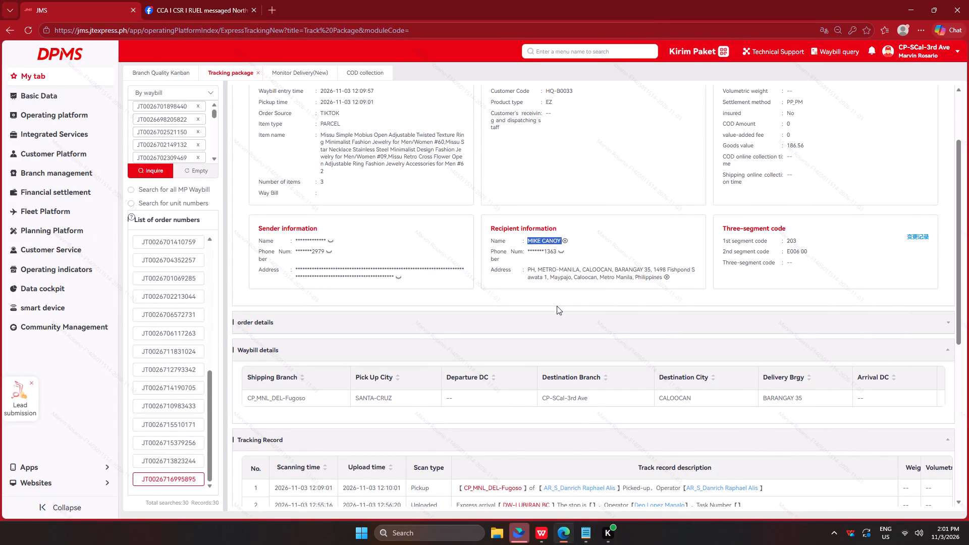
pyautogui.hotkey('ctrl', 'c')
pyautogui.hotkey('ctrl', 'c')
pyautogui.hotkey('ctrl', 'c')
pyautogui.hotkey('alt', 'Tab')
pyautogui.hotkey('ctrl', 'v')
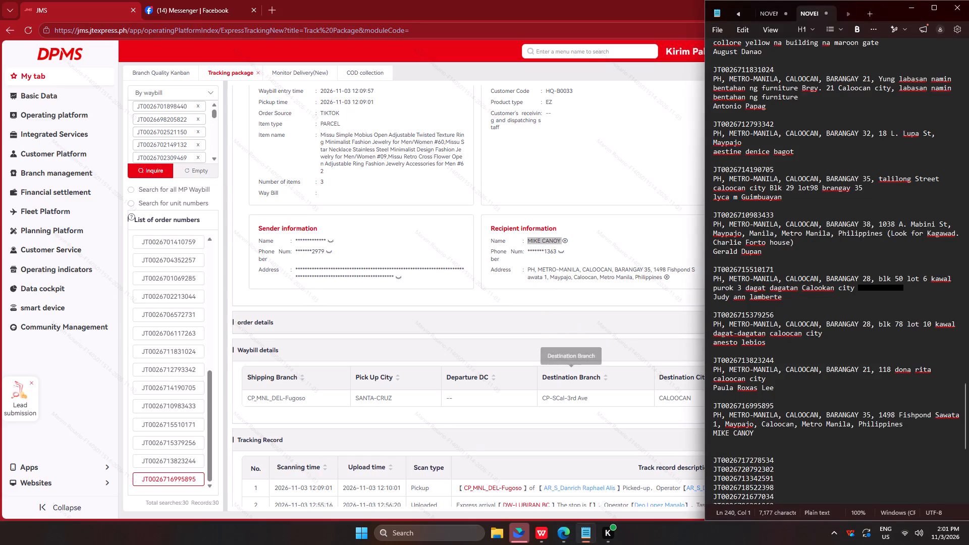
pyautogui.scroll(-12, 745, 401)
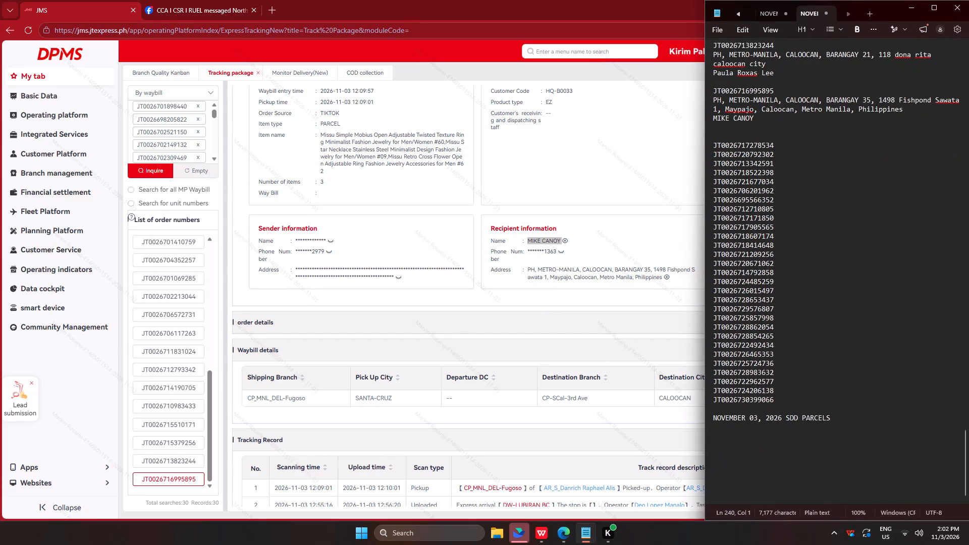
pyautogui.moveTo(780, 404); pyautogui.dragTo(699, 149)
pyautogui.hotkey('ctrl', 'c')
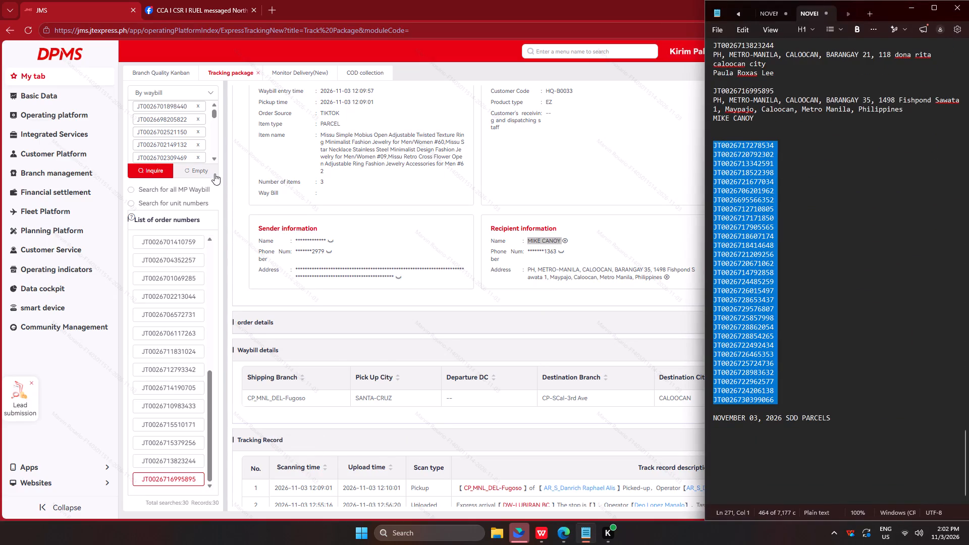
pyautogui.hotkey('ctrl', 'c')
pyautogui.hotkey('ctrl', 'c')
pyautogui.hotkey('ctrl', 'c')
pyautogui.hotkey('ctrl', 'c')
pyautogui.hotkey('ctrl', 'c')
pyautogui.keyDown('ctrl'); pyautogui.click(203, 173); pyautogui.keyUp('ctrl')
pyautogui.click(190, 147)
pyautogui.hotkey('ctrl', 'v')
pyautogui.click(145, 171)
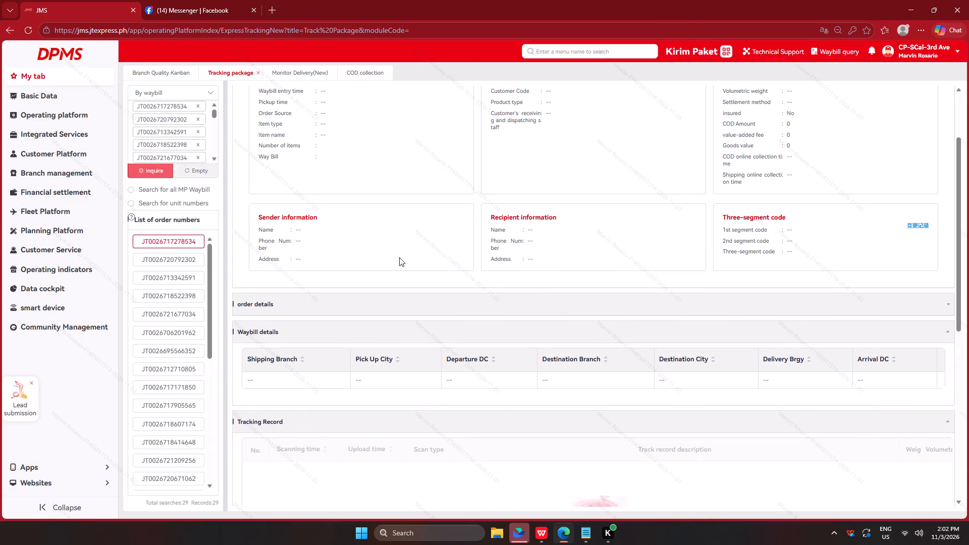
pyautogui.scroll(-8, 458, 277)
pyautogui.scroll(6, 511, 272)
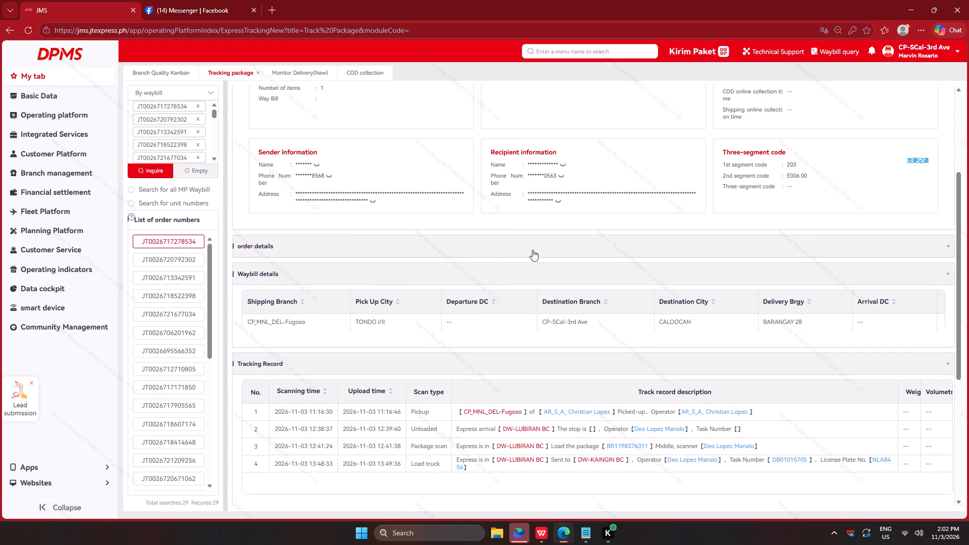
pyautogui.tripleClick(557, 200)
pyautogui.click(557, 200)
pyautogui.hotkey('ctrl', 'c')
pyautogui.hotkey('ctrl', 'c')
pyautogui.hotkey('ctrl', 'c')
pyautogui.hotkey('ctrl', 'c')
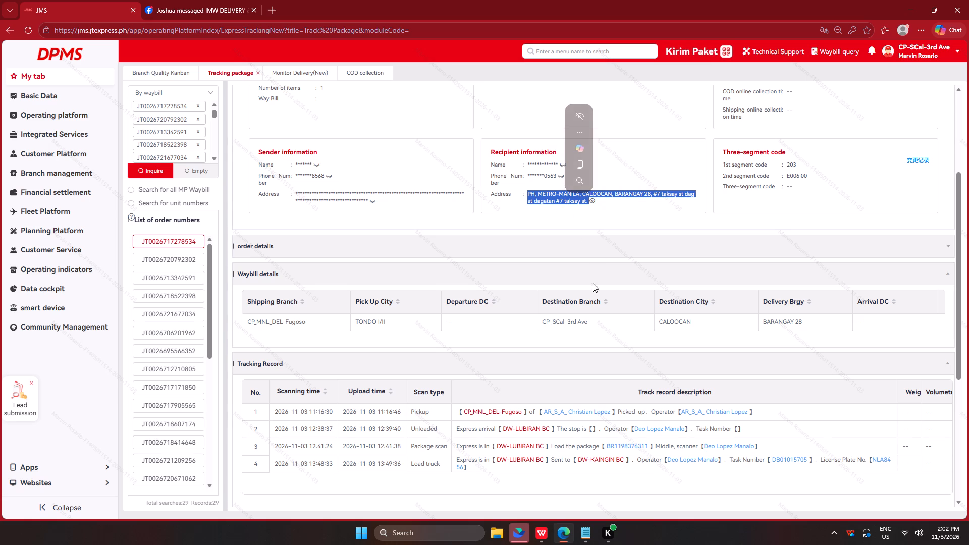
pyautogui.hotkey('ctrl', 'c')
pyautogui.hotkey('ctrl', 'c')
pyautogui.hotkey('ctrl', 'c')
pyautogui.hotkey('ctrl', 'c')
pyautogui.hotkey('ctrl', 'c')
pyautogui.hotkey('ctrl', 'c')
pyautogui.hotkey('ctrl', 'c')
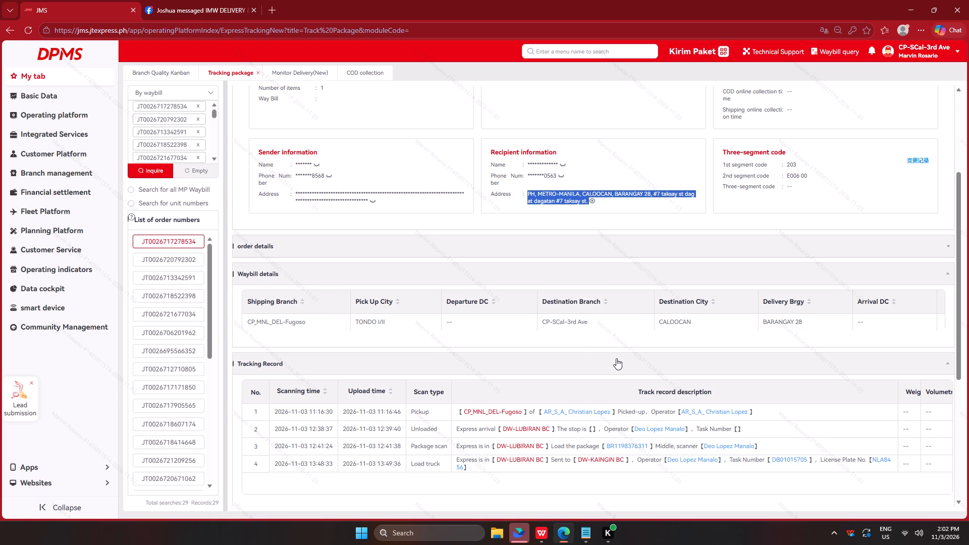
pyautogui.hotkey('ctrl', 'c')
pyautogui.hotkey('ctrl', 'c')
pyautogui.hotkey('alt', 'Tab')
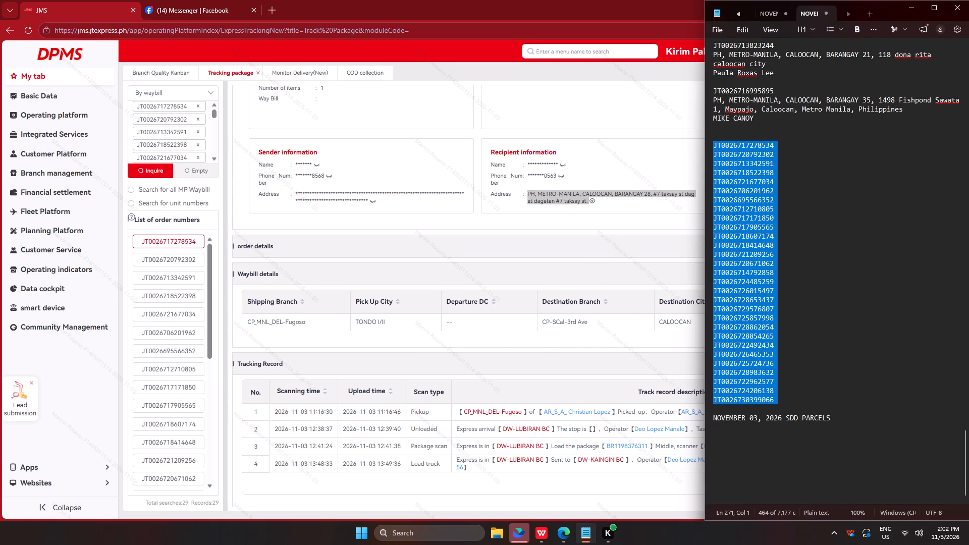
pyautogui.click(766, 134)
pyautogui.press('BackSpace')
pyautogui.click(787, 135)
pyautogui.press('Return')
pyautogui.hotkey('ctrl', 'v')
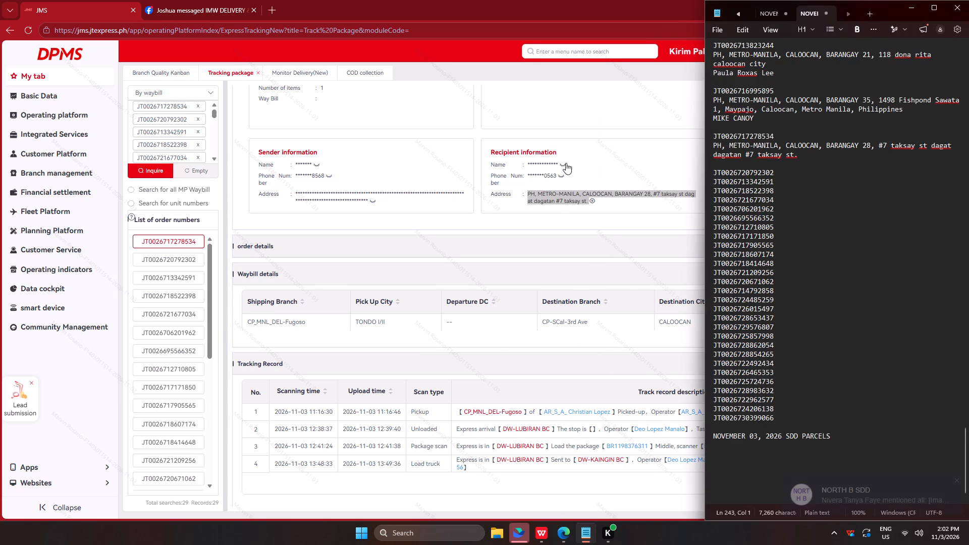
pyautogui.click(565, 162)
pyautogui.tripleClick(559, 161)
pyautogui.hotkey('ctrl', 'c')
pyautogui.hotkey('ctrl', 'c')
pyautogui.hotkey('ctrl', 'c')
pyautogui.hotkey('ctrl', 'c')
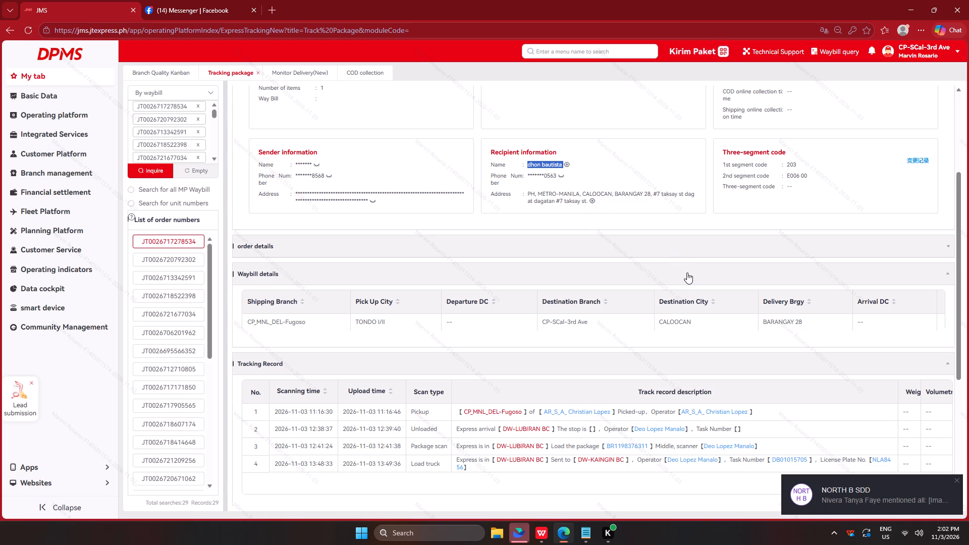
pyautogui.hotkey('ctrl', 'c')
pyautogui.hotkey('alt', 'Tab')
pyautogui.hotkey('ctrl', 'v')
pyautogui.click(180, 261)
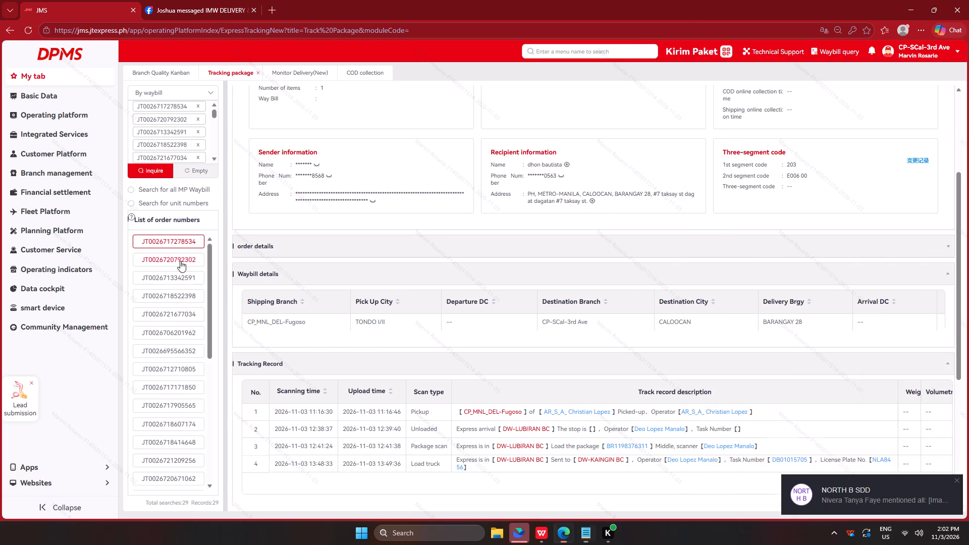
pyautogui.scroll(-7, 431, 294)
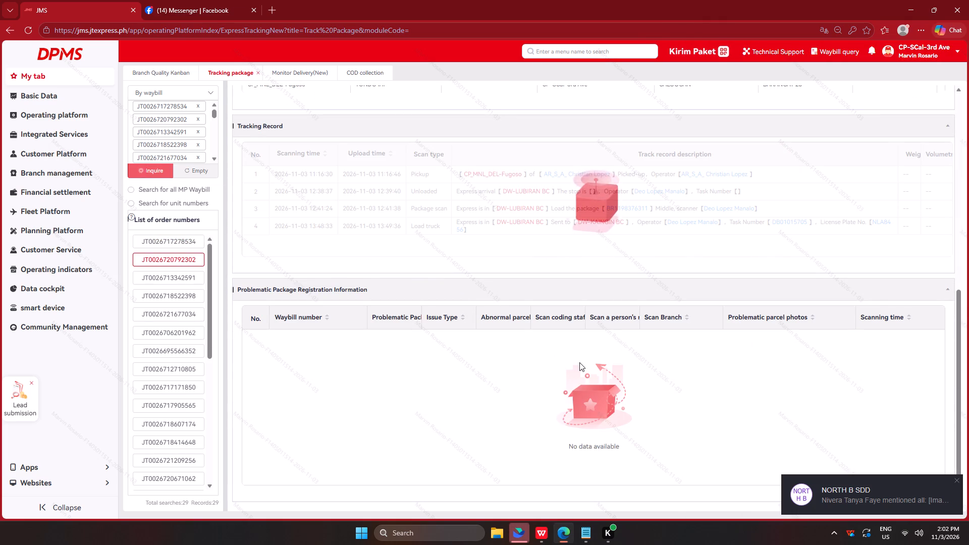
pyautogui.scroll(4, 494, 304)
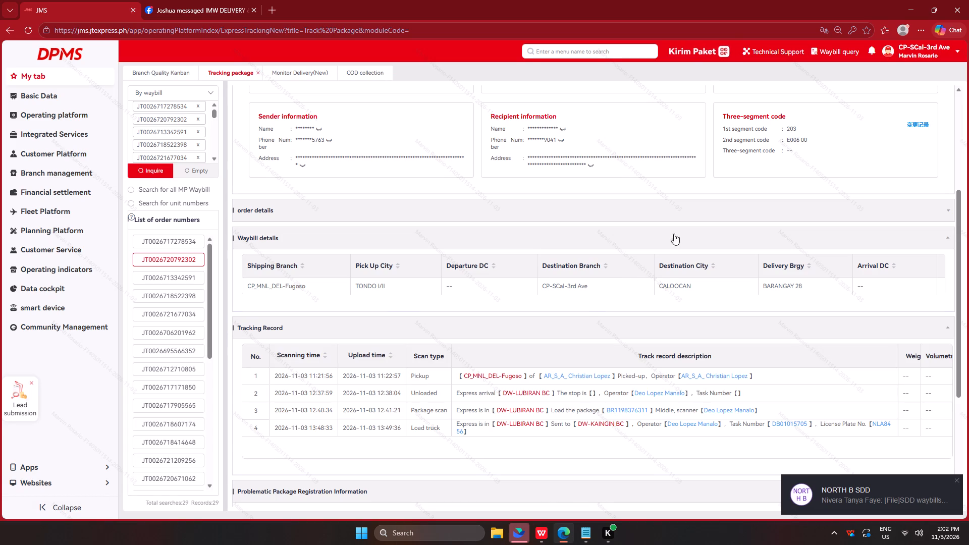
pyautogui.scroll(-7, 626, 238)
pyautogui.scroll(6, 609, 267)
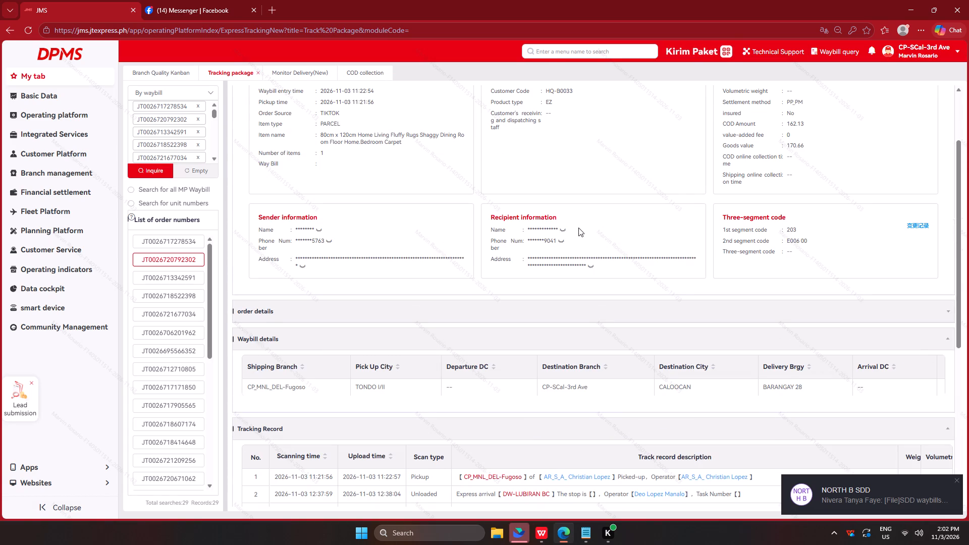
pyautogui.click(591, 266)
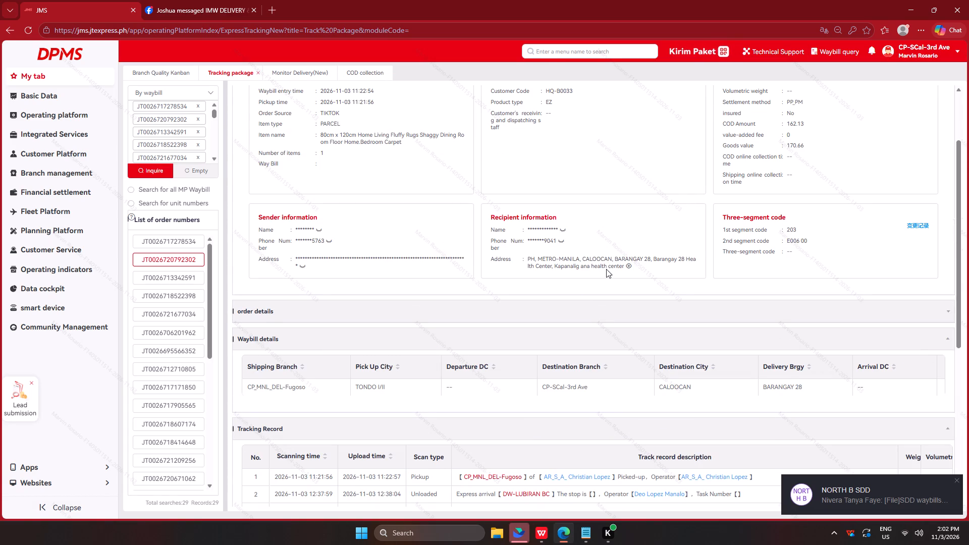
pyautogui.tripleClick(609, 265)
pyautogui.hotkey('ctrl', 'c')
pyautogui.hotkey('ctrl', 'c')
pyautogui.hotkey('ctrl', 'c')
pyautogui.hotkey('ctrl', 'c')
pyautogui.hotkey('ctrl', 'c')
pyautogui.hotkey('ctrl', 'c')
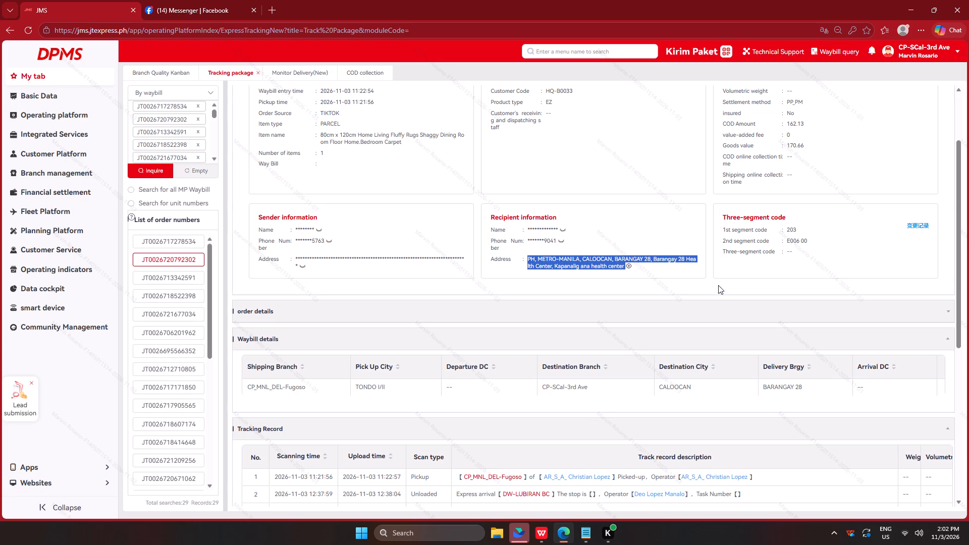
pyautogui.hotkey('ctrl', 'c')
pyautogui.hotkey('alt', 'Tab')
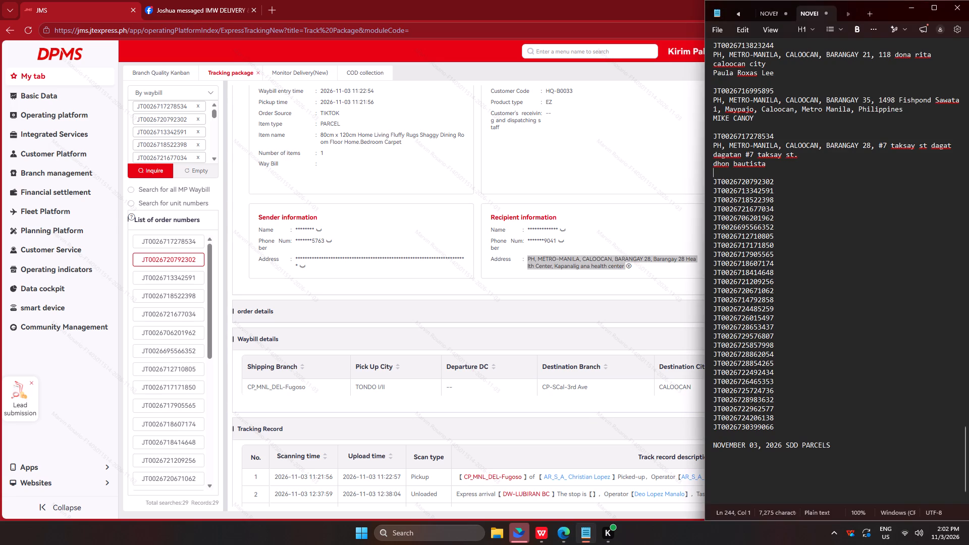
pyautogui.click(783, 181)
pyautogui.press('Return')
pyautogui.hotkey('ctrl', 'v')
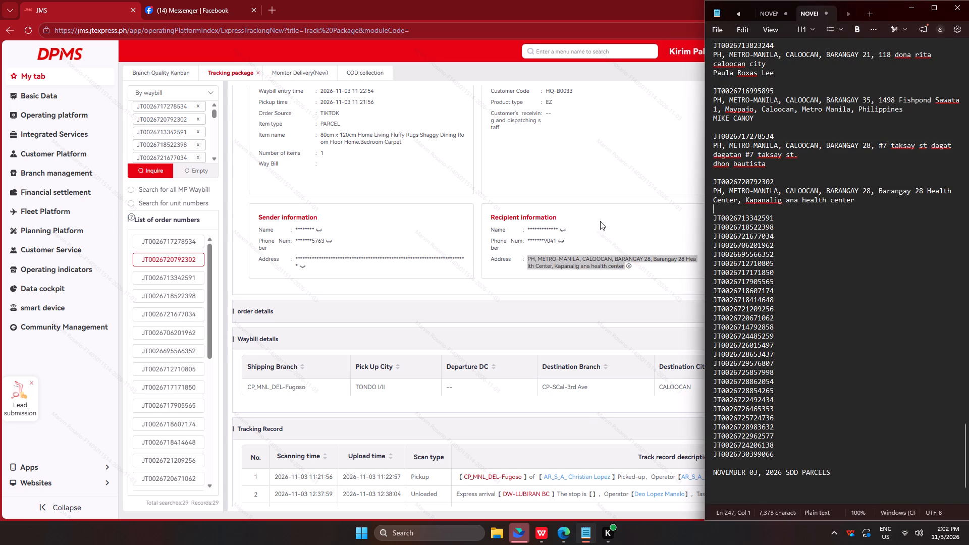
pyautogui.click(563, 230)
pyautogui.tripleClick(545, 230)
pyautogui.hotkey('ctrl', 'c')
pyautogui.hotkey('ctrl', 'c')
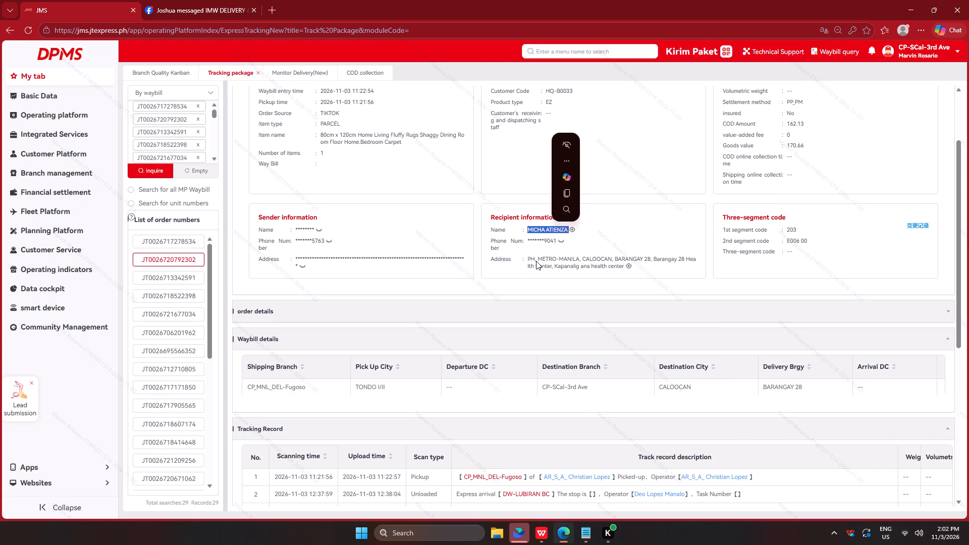
pyautogui.hotkey('ctrl', 'c')
pyautogui.hotkey('ctrl', 'c')
pyautogui.hotkey('alt', 'Tab')
pyautogui.hotkey('ctrl', 'v')
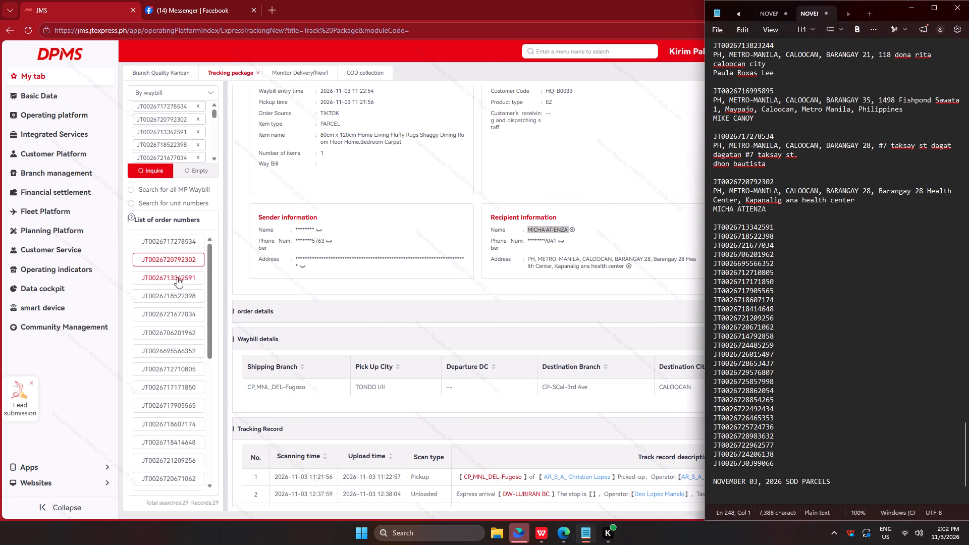
pyautogui.click(177, 278)
pyautogui.scroll(-4, 425, 311)
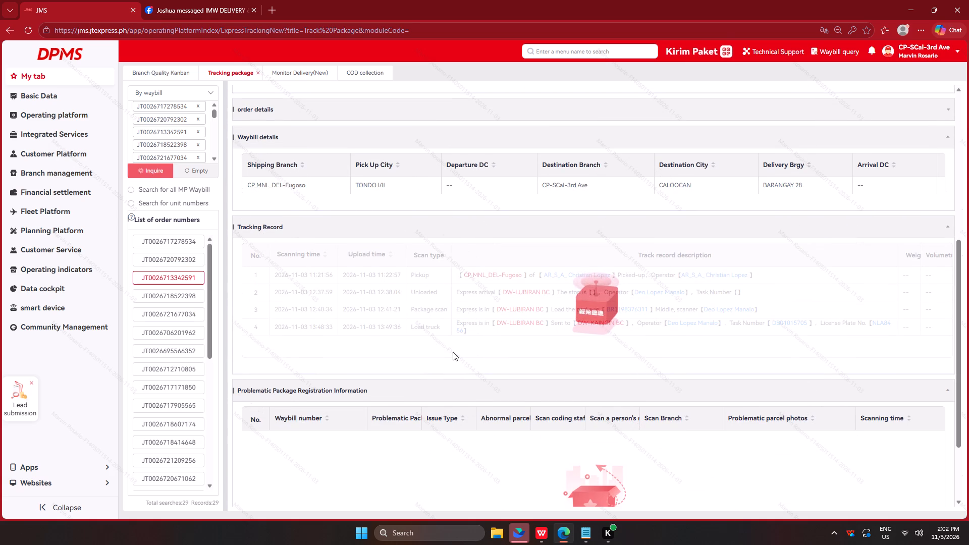
pyautogui.scroll(3, 622, 278)
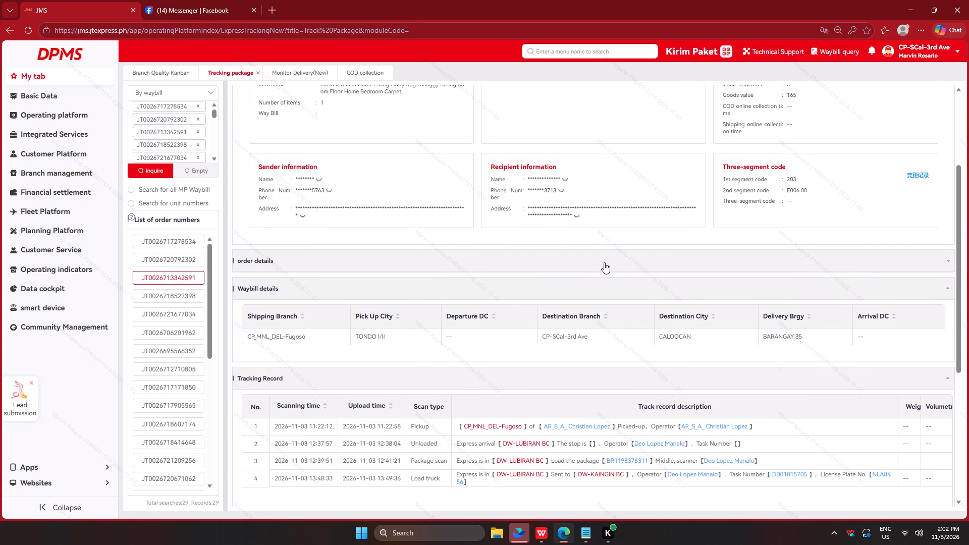
pyautogui.scroll(1, 709, 301)
pyautogui.scroll(-7, 696, 314)
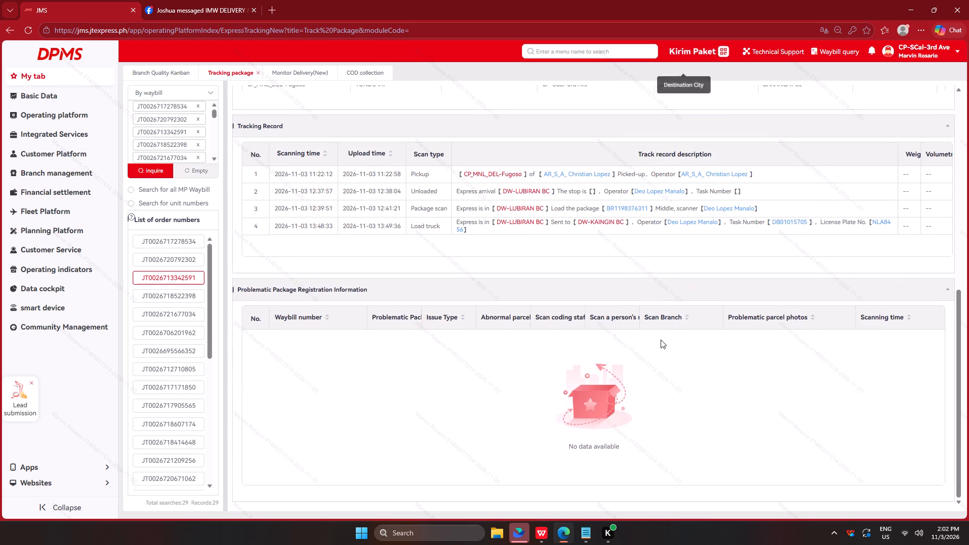
pyautogui.scroll(6, 571, 326)
pyautogui.tripleClick(578, 268)
pyautogui.hotkey('ctrl', 'c')
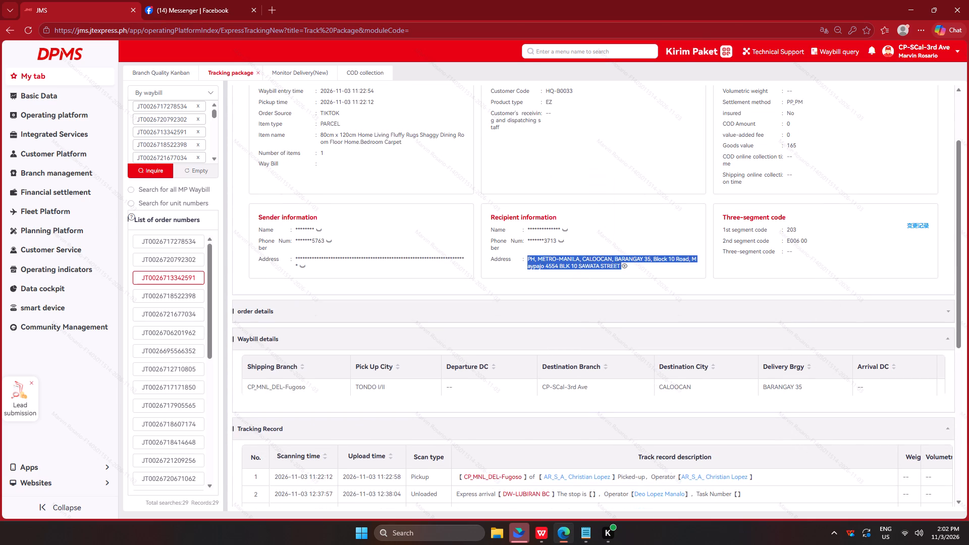
pyautogui.hotkey('ctrl', 'c')
pyautogui.hotkey('ctrl', 'c')
pyautogui.hotkey('alt', 'Tab')
pyautogui.click(790, 228)
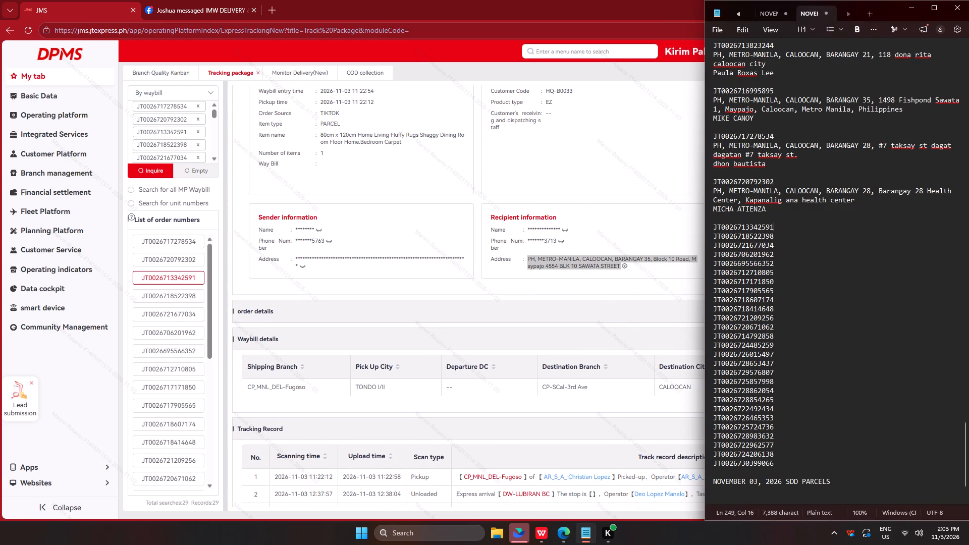
pyautogui.press('Return')
pyautogui.hotkey('ctrl', 'v')
pyautogui.click(567, 230)
pyautogui.tripleClick(549, 230)
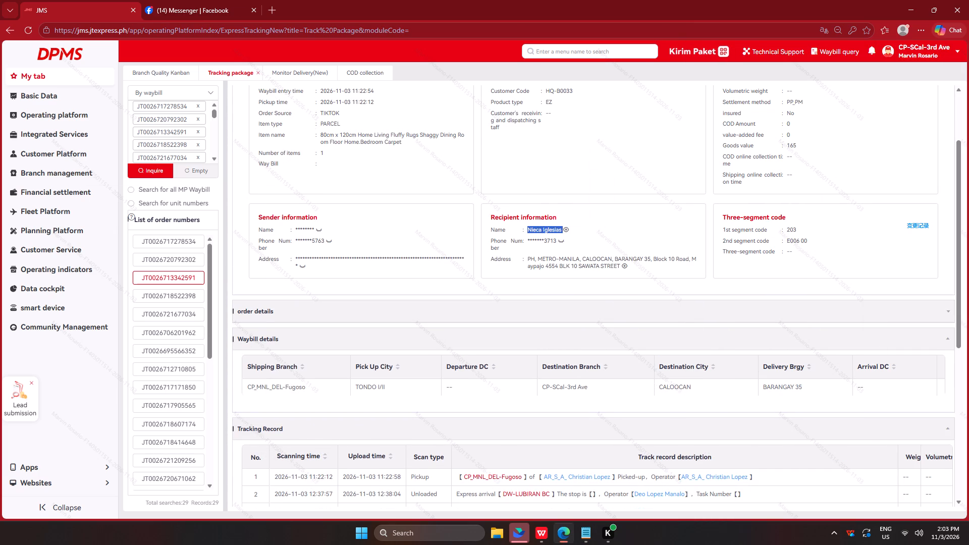
pyautogui.hotkey('ctrl', 'c')
pyautogui.hotkey('ctrl', 'c')
pyautogui.hotkey('ctrl', 'c')
pyautogui.hotkey('ctrl', 'c')
pyautogui.hotkey('alt', 'Tab')
pyautogui.hotkey('ctrl', 'v')
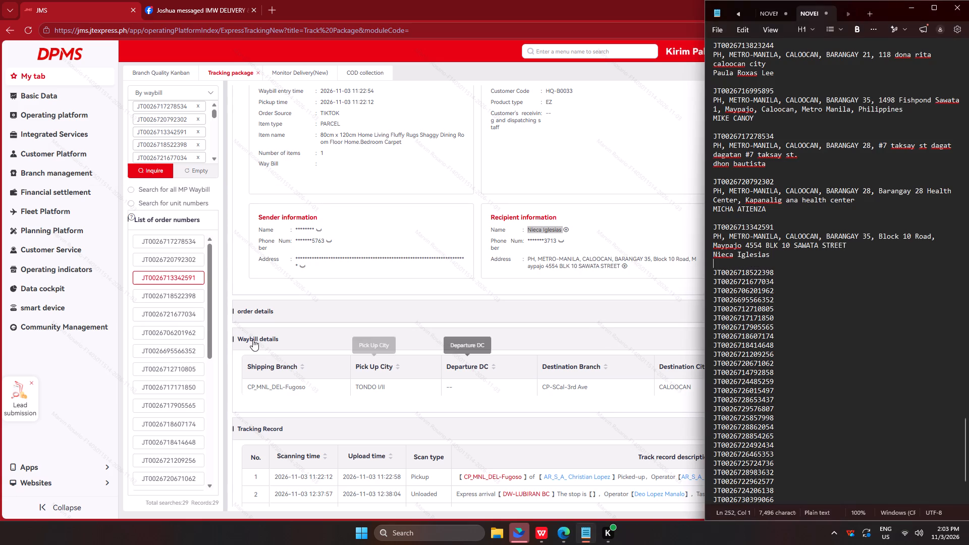
pyautogui.click(172, 293)
pyautogui.scroll(-1, 428, 339)
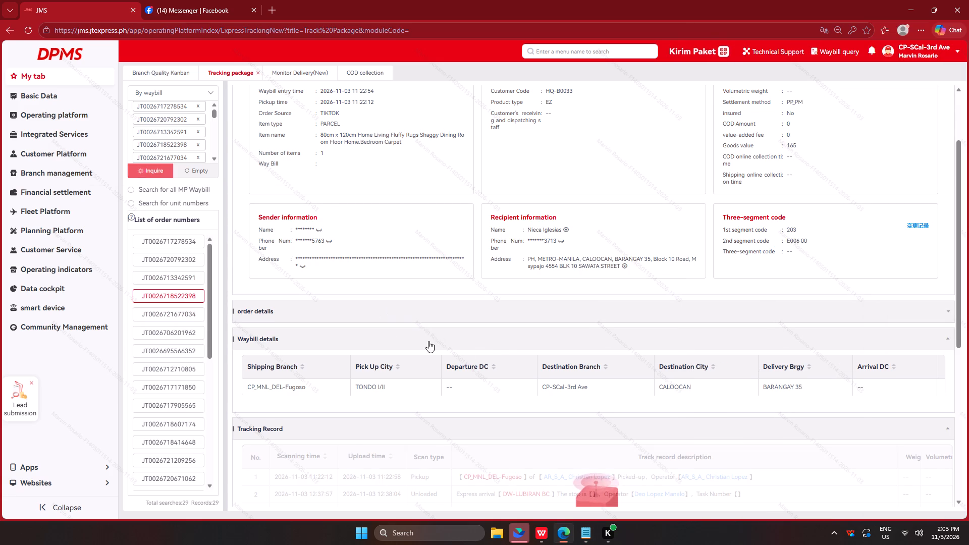
pyautogui.scroll(-6, 428, 341)
pyautogui.scroll(6, 551, 343)
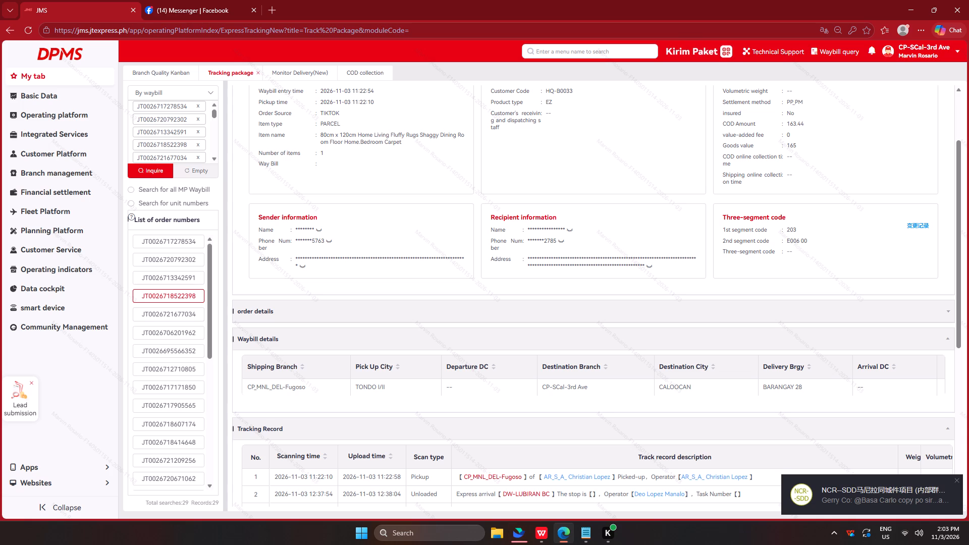
pyautogui.tripleClick(650, 263)
pyautogui.hotkey('ctrl', 'c')
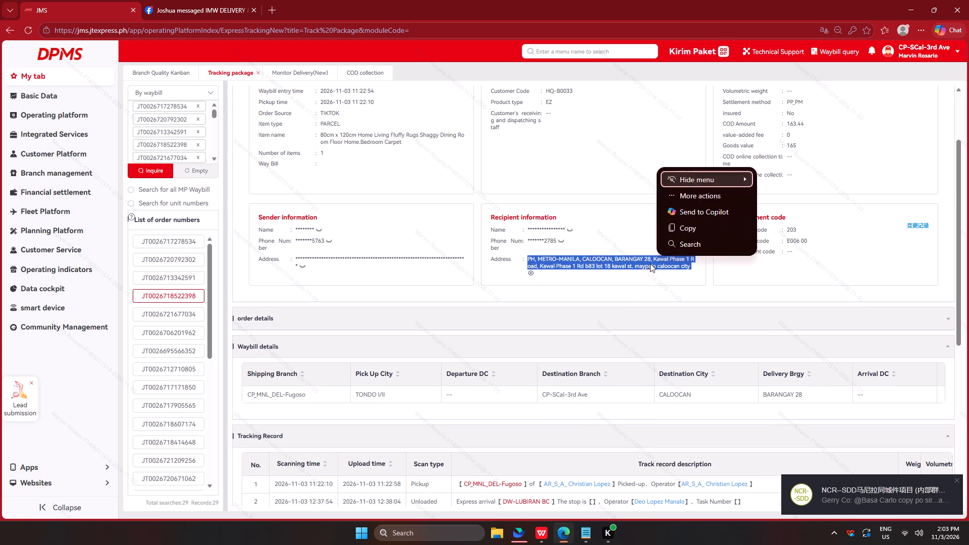
pyautogui.hotkey('ctrl', 'c')
pyautogui.hotkey('ctrl', 'c')
pyautogui.hotkey('ctrl', 'c')
pyautogui.hotkey('alt', 'Tab')
pyautogui.scroll(-4, 714, 300)
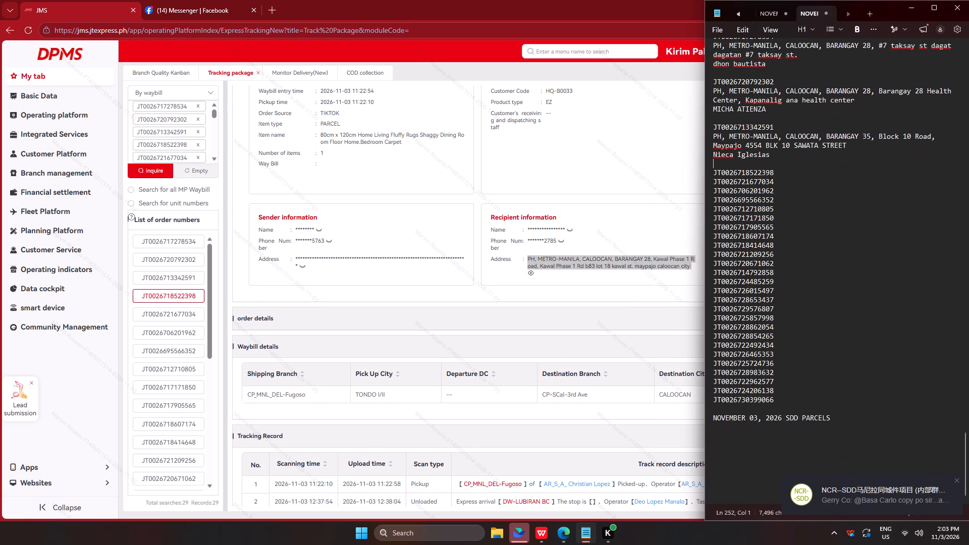
pyautogui.click(793, 171)
pyautogui.press('Return')
pyautogui.hotkey('ctrl', 'v')
pyautogui.click(568, 228)
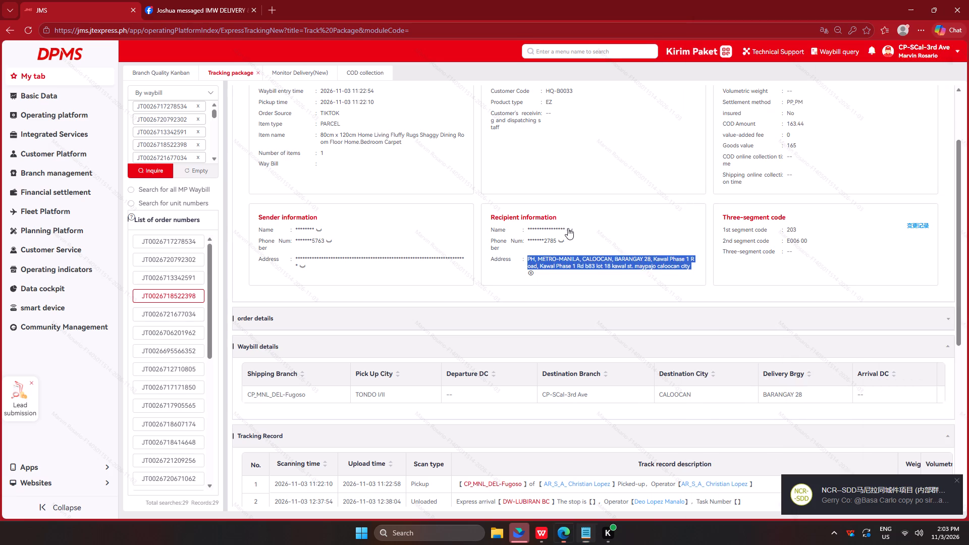
pyautogui.tripleClick(556, 229)
pyautogui.hotkey('ctrl', 'c')
pyautogui.hotkey('ctrl', 'c')
pyautogui.hotkey('ctrl', 'c')
pyautogui.hotkey('ctrl', 'c')
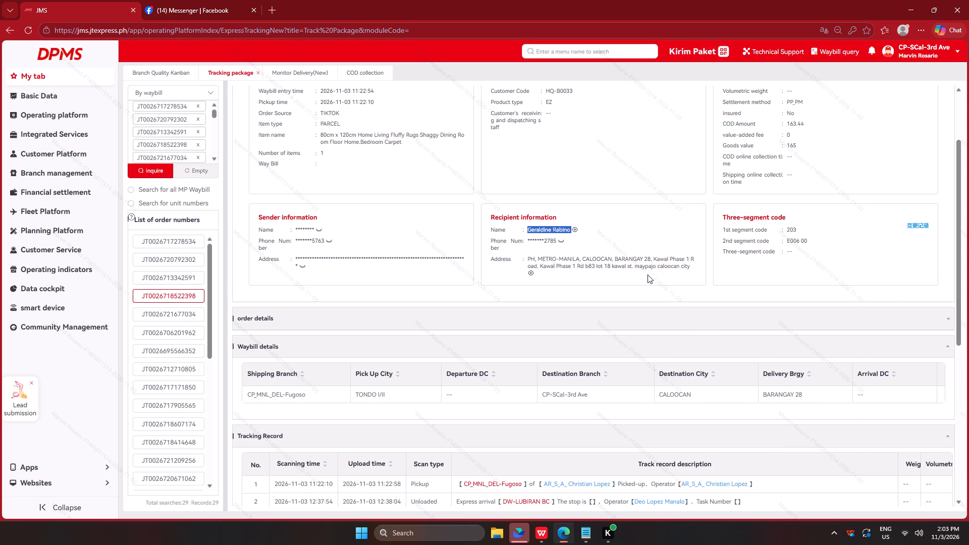
pyautogui.hotkey('alt', 'Tab')
pyautogui.hotkey('ctrl', 'v')
pyautogui.click(177, 314)
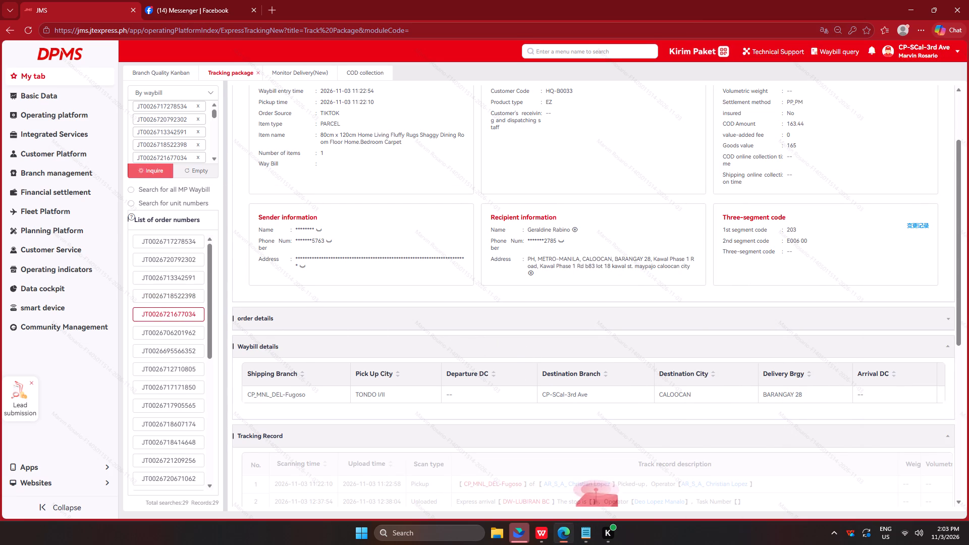
pyautogui.scroll(-5, 556, 401)
pyautogui.scroll(6, 555, 291)
pyautogui.tripleClick(560, 324)
pyautogui.click(560, 323)
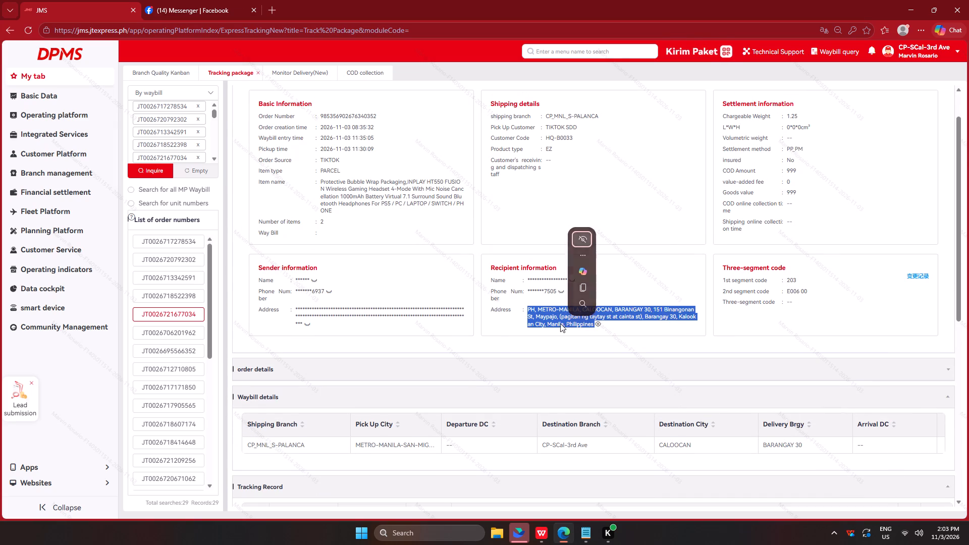
pyautogui.hotkey('ctrl', 'c')
pyautogui.hotkey('ctrl', 'c')
pyautogui.hotkey('ctrl', 'c')
pyautogui.hotkey('ctrl', 'c')
pyautogui.hotkey('ctrl', 'c')
pyautogui.hotkey('ctrl', 'c')
pyautogui.hotkey('ctrl', 'c')
pyautogui.hotkey('ctrl', 'c')
pyautogui.hotkey('ctrl', 'c')
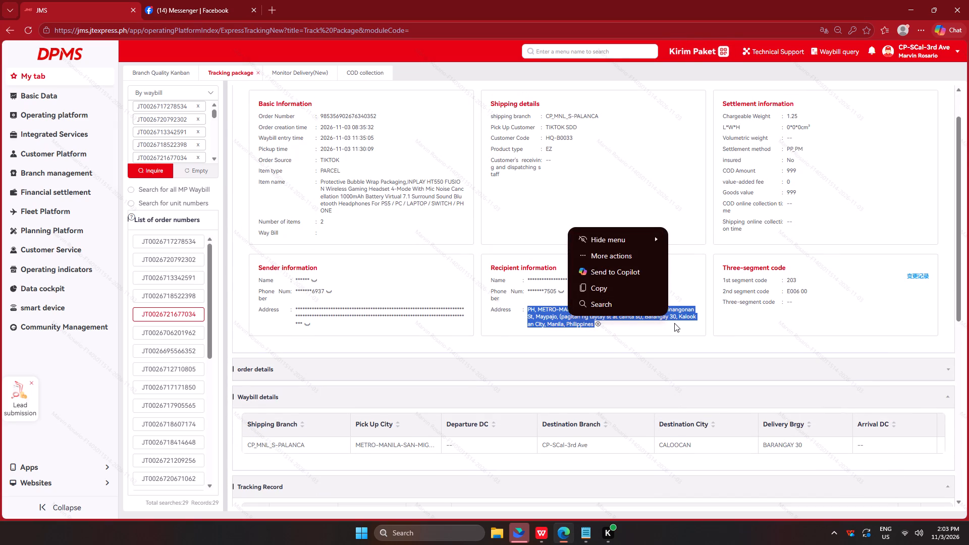
pyautogui.hotkey('ctrl', 'c')
pyautogui.hotkey('ctrl', 'c')
pyautogui.hotkey('alt', 'Tab')
pyautogui.click(782, 219)
pyautogui.press('Return')
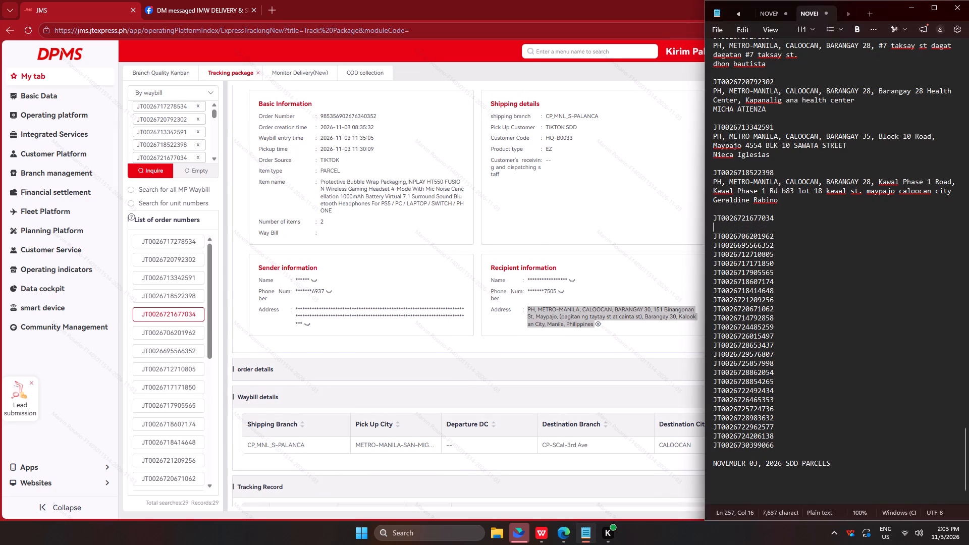
pyautogui.hotkey('ctrl', 'v')
pyautogui.click(575, 280)
pyautogui.tripleClick(566, 280)
pyautogui.hotkey('ctrl', 'c')
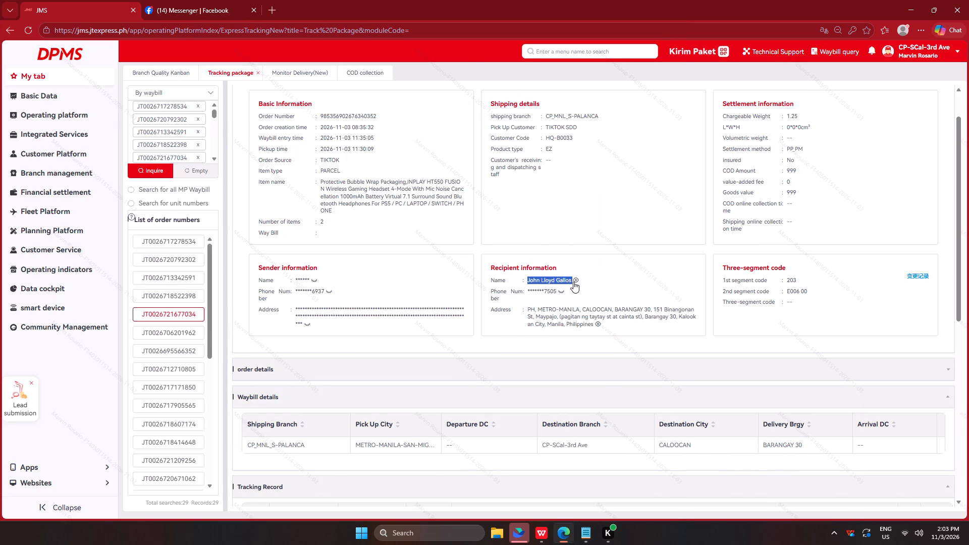
pyautogui.hotkey('ctrl', 'c')
pyautogui.hotkey('ctrl', 'c')
pyautogui.hotkey('ctrl', 'c')
pyautogui.hotkey('ctrl', 'c')
pyautogui.hotkey('alt', 'Tab')
pyautogui.hotkey('ctrl', 'v')
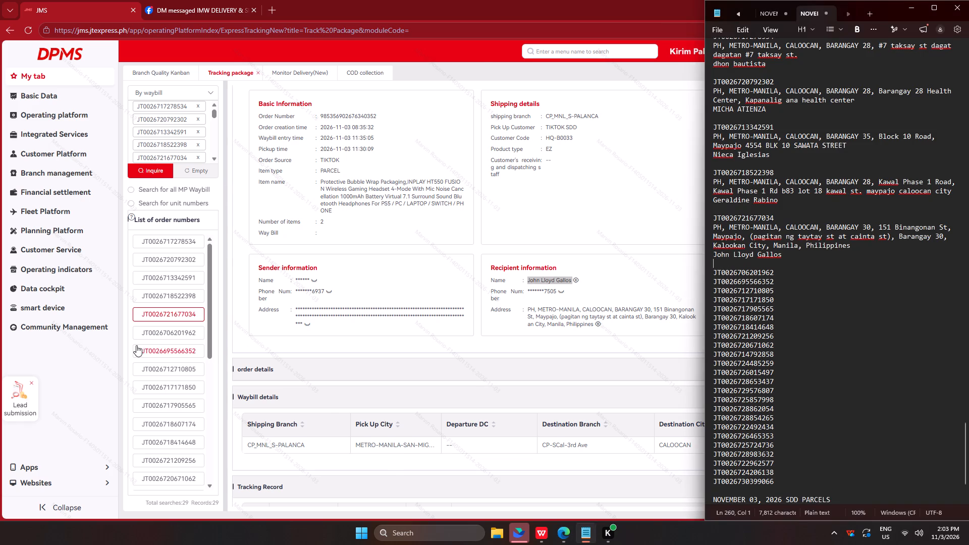
pyautogui.click(159, 338)
pyautogui.scroll(-3, 533, 310)
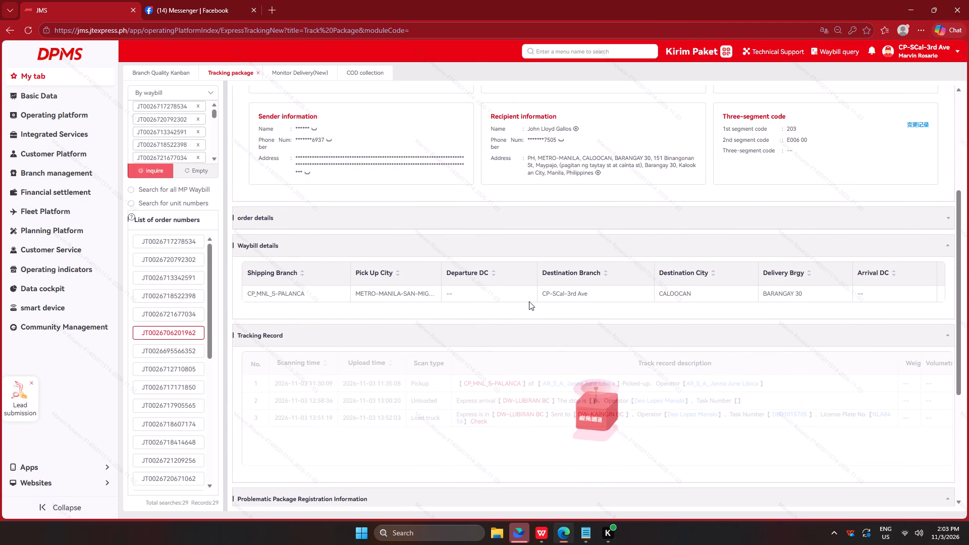
pyautogui.scroll(-3, 553, 310)
pyautogui.scroll(4, 542, 312)
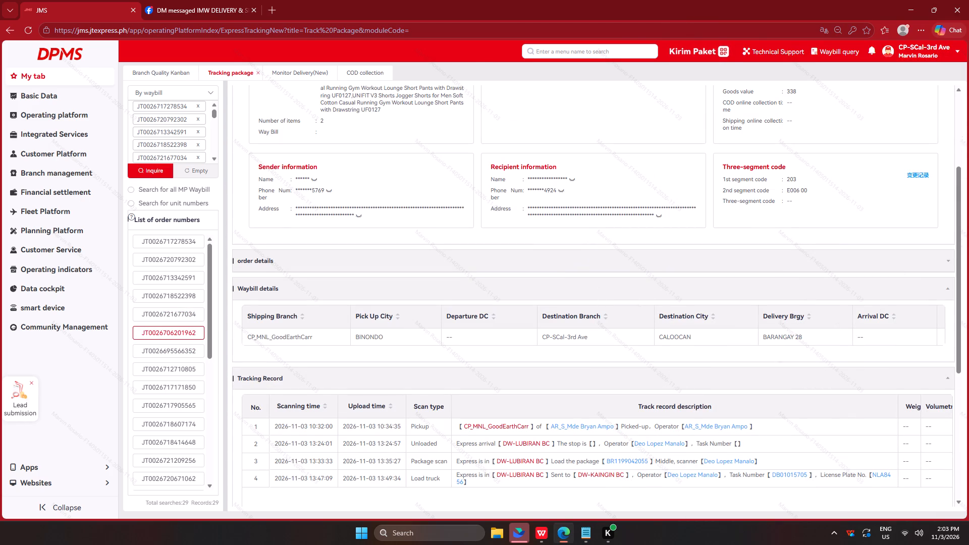
pyautogui.tripleClick(664, 214)
pyautogui.click(663, 214)
pyautogui.hotkey('ctrl', 'c')
pyautogui.hotkey('ctrl', 'c')
pyautogui.hotkey('ctrl', 'c')
pyautogui.hotkey('ctrl', 'c')
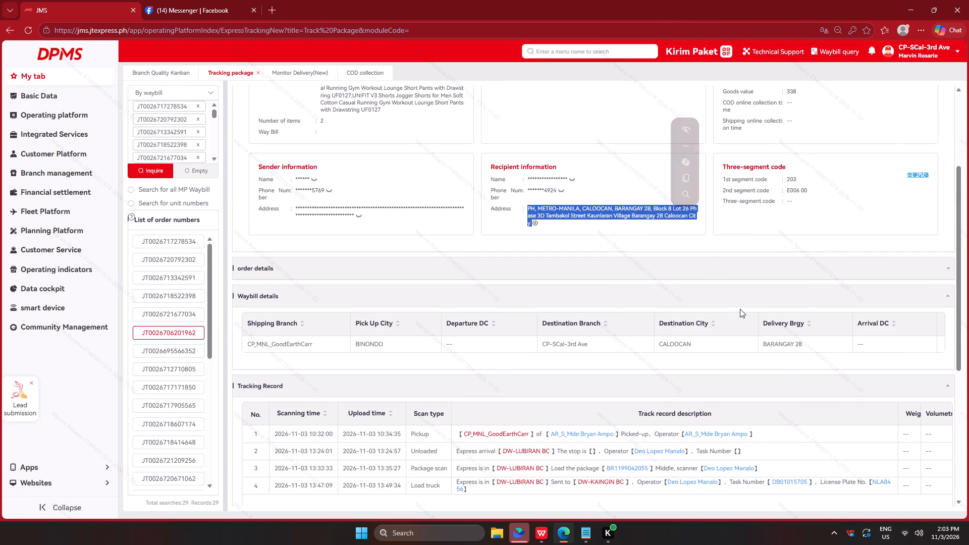
pyautogui.hotkey('alt', 'Tab')
pyautogui.click(783, 268)
pyautogui.press('Return')
pyautogui.hotkey('ctrl', 'v')
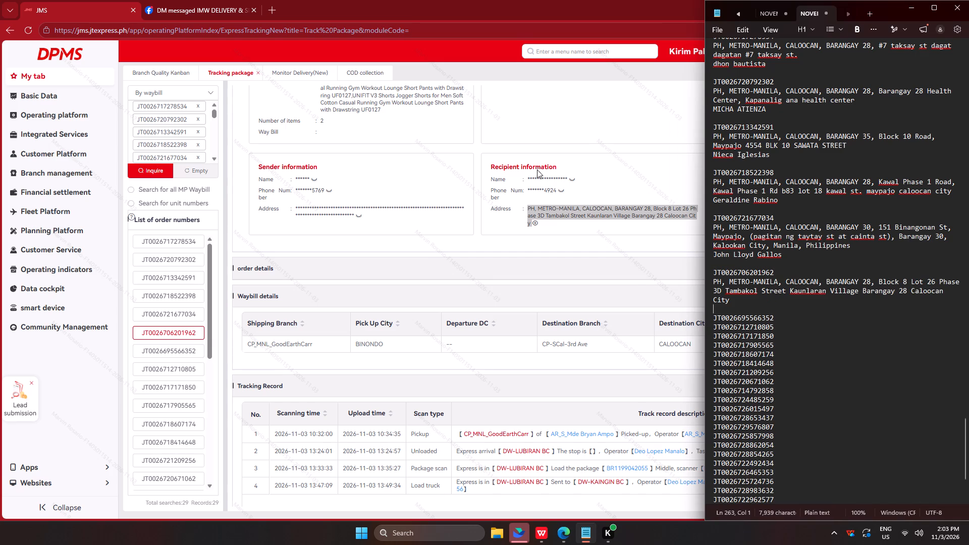
pyautogui.click(574, 178)
pyautogui.tripleClick(564, 178)
pyautogui.click(564, 178)
pyautogui.hotkey('ctrl', 'c')
pyautogui.hotkey('ctrl', 'c')
pyautogui.hotkey('ctrl', 'c')
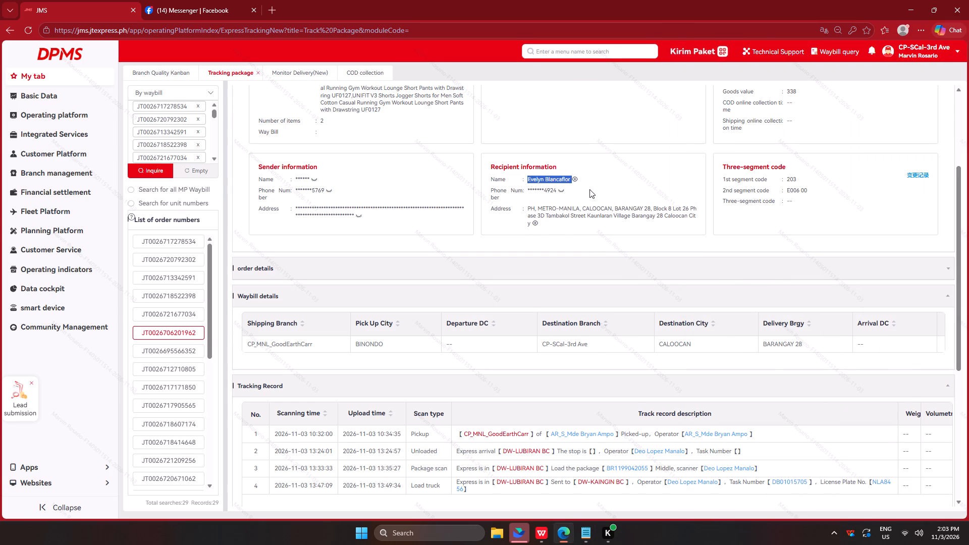
pyautogui.hotkey('ctrl', 'c')
pyautogui.hotkey('alt', 'Tab')
pyautogui.hotkey('ctrl', 'v')
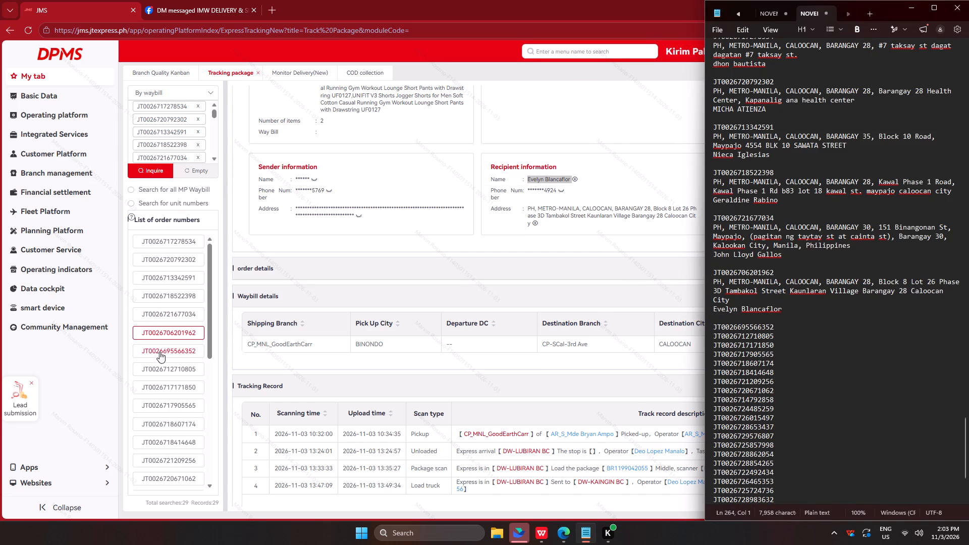
pyautogui.click(163, 351)
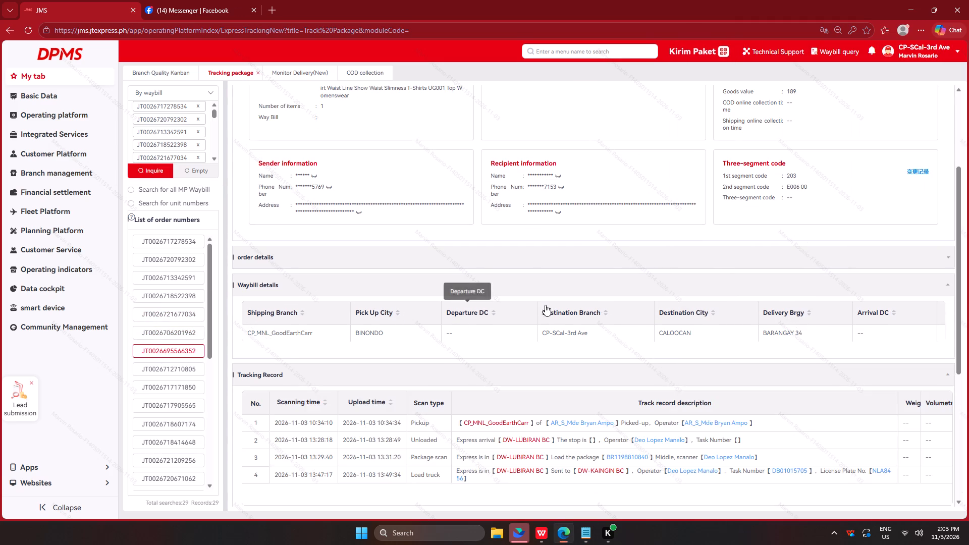
pyautogui.scroll(-5, 546, 308)
pyautogui.scroll(5, 497, 291)
pyautogui.tripleClick(561, 213)
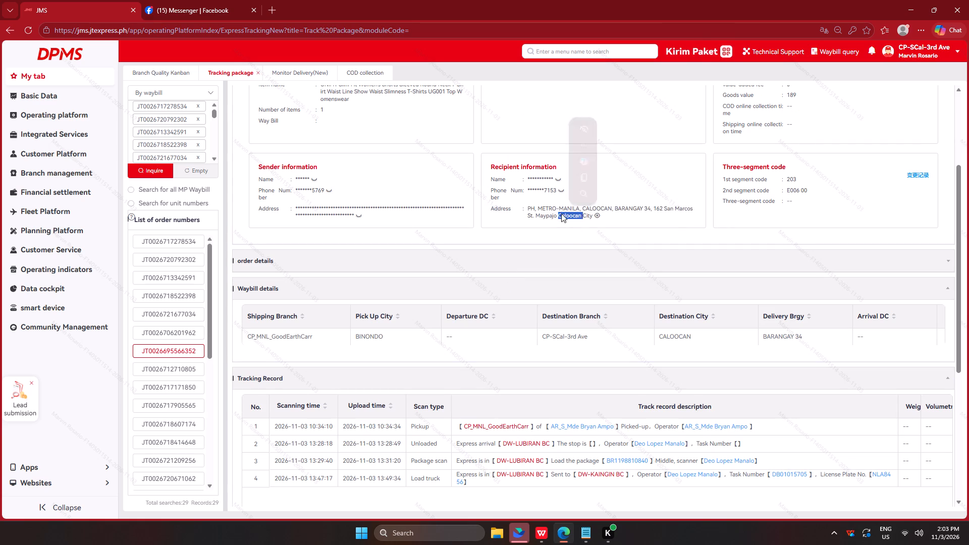
pyautogui.click(561, 213)
pyautogui.hotkey('ctrl', 'c')
pyautogui.hotkey('ctrl', 'c')
pyautogui.hotkey('ctrl', 'c')
pyautogui.hotkey('ctrl', 'c')
pyautogui.hotkey('alt', 'Tab')
pyautogui.scroll(-3, 775, 349)
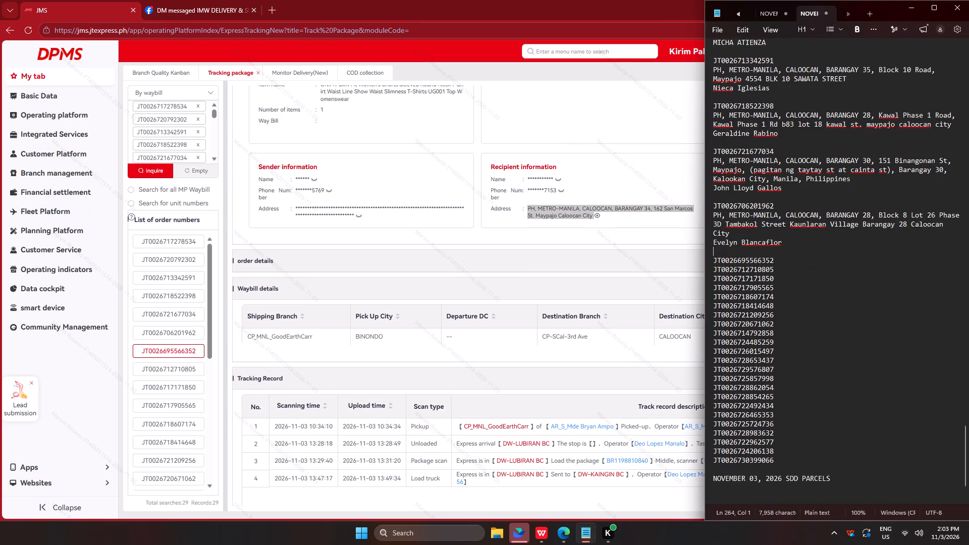
pyautogui.click(780, 244)
pyautogui.press('Return')
pyautogui.hotkey('ctrl', 'v')
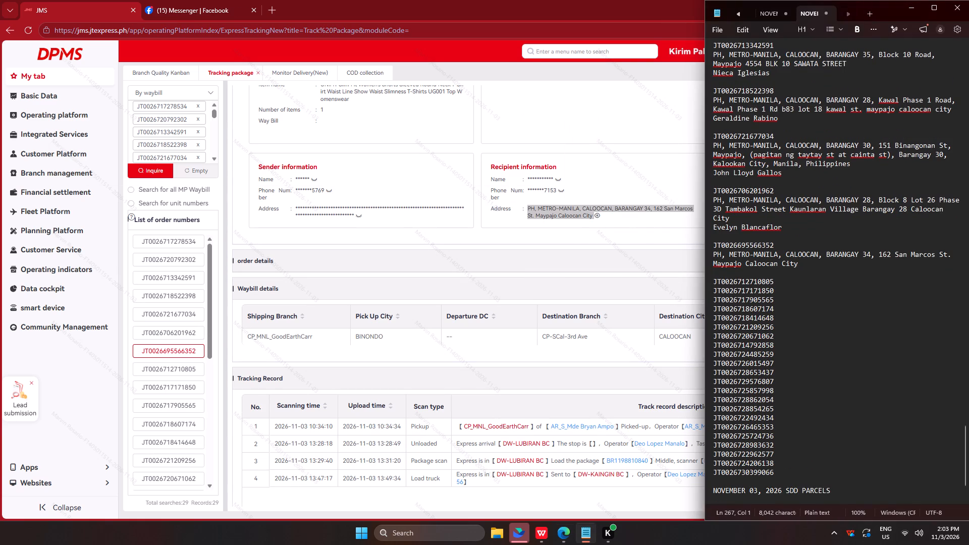
pyautogui.click(561, 180)
pyautogui.tripleClick(547, 180)
pyautogui.hotkey('ctrl', 'c')
pyautogui.hotkey('ctrl', 'c')
pyautogui.hotkey('ctrl', 'c')
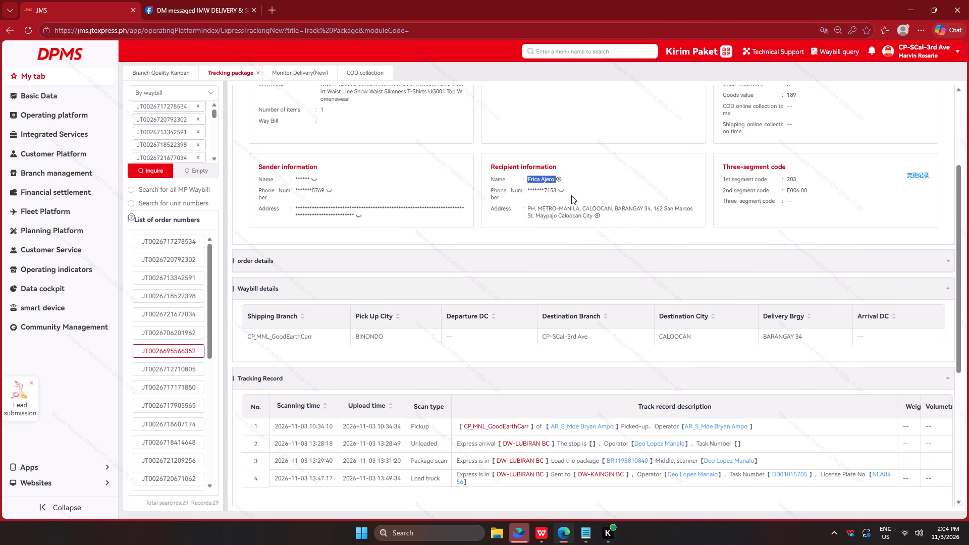
pyautogui.hotkey('ctrl', 'c')
pyautogui.hotkey('ctrl', 'c')
pyautogui.hotkey('ctrl', 'c')
pyautogui.hotkey('ctrl', 'c')
pyautogui.hotkey('alt', 'Tab')
pyautogui.hotkey('ctrl', 'v')
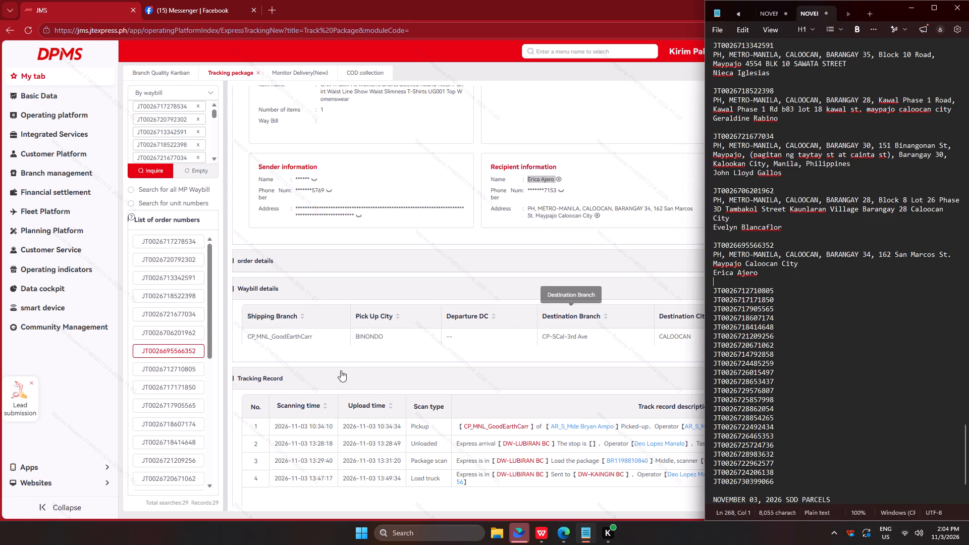
pyautogui.click(179, 370)
pyautogui.scroll(-9, 197, 317)
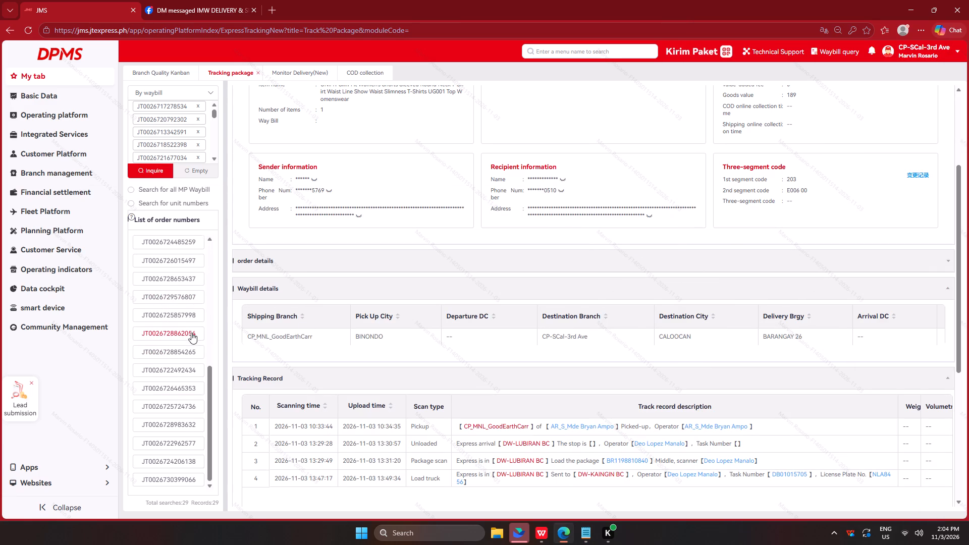
pyautogui.scroll(-5, 191, 333)
pyautogui.scroll(5, 190, 336)
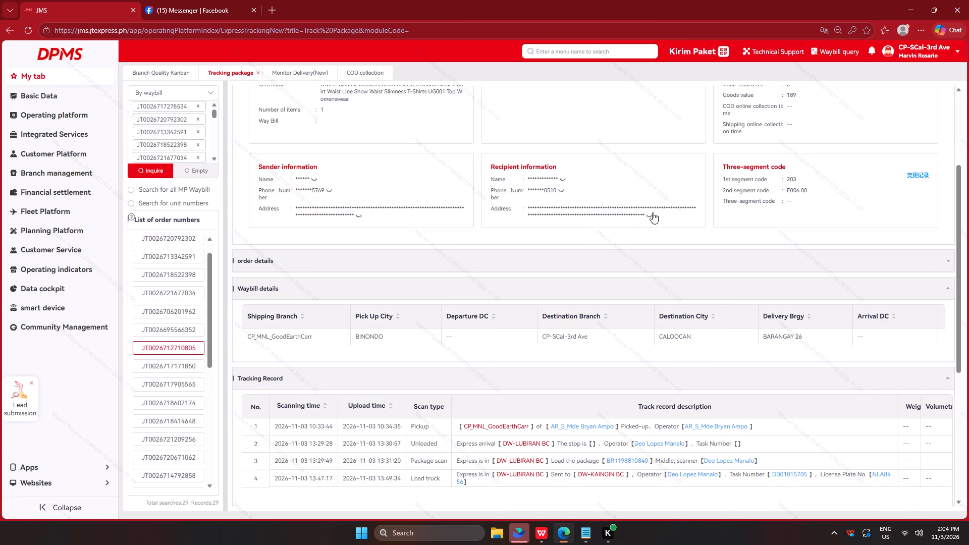
pyautogui.tripleClick(650, 214)
pyautogui.click(650, 214)
pyautogui.hotkey('ctrl', 'c')
pyautogui.hotkey('ctrl', 'c')
pyautogui.hotkey('ctrl', 'c')
pyautogui.hotkey('ctrl', 'c')
pyautogui.hotkey('ctrl', 'c')
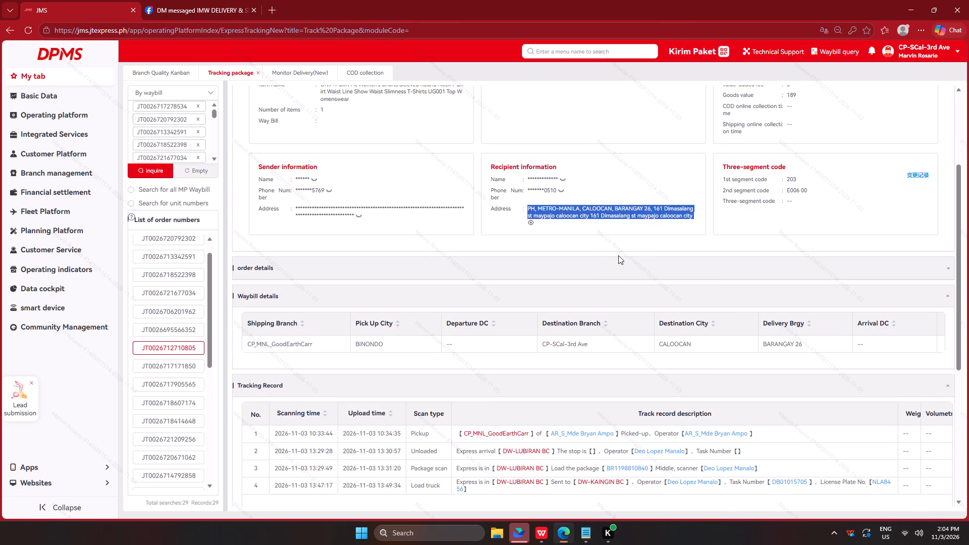
pyautogui.hotkey('alt', 'Tab')
pyautogui.click(781, 289)
pyautogui.press('Return')
pyautogui.hotkey('ctrl', 'v')
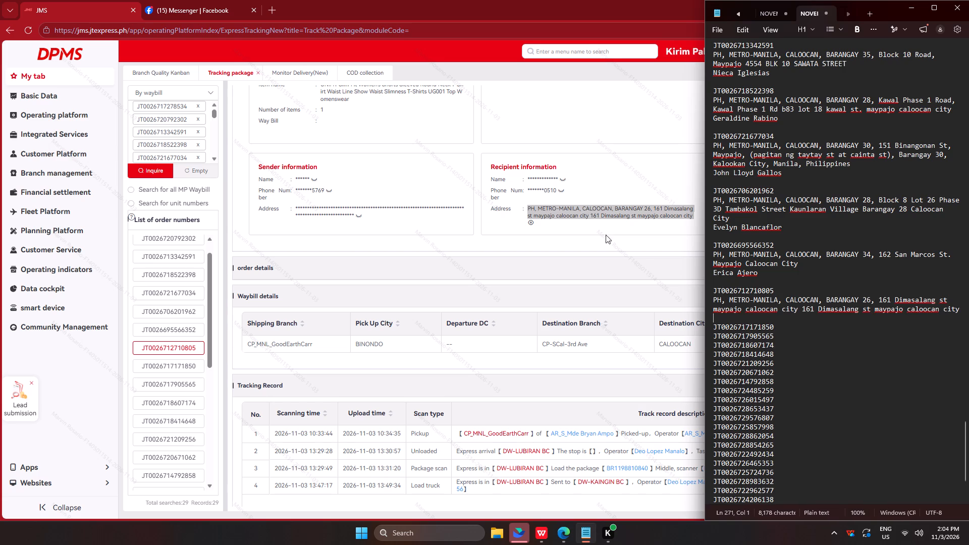
pyautogui.click(560, 179)
pyautogui.tripleClick(553, 179)
pyautogui.hotkey('ctrl', 'c')
pyautogui.hotkey('ctrl', 'c')
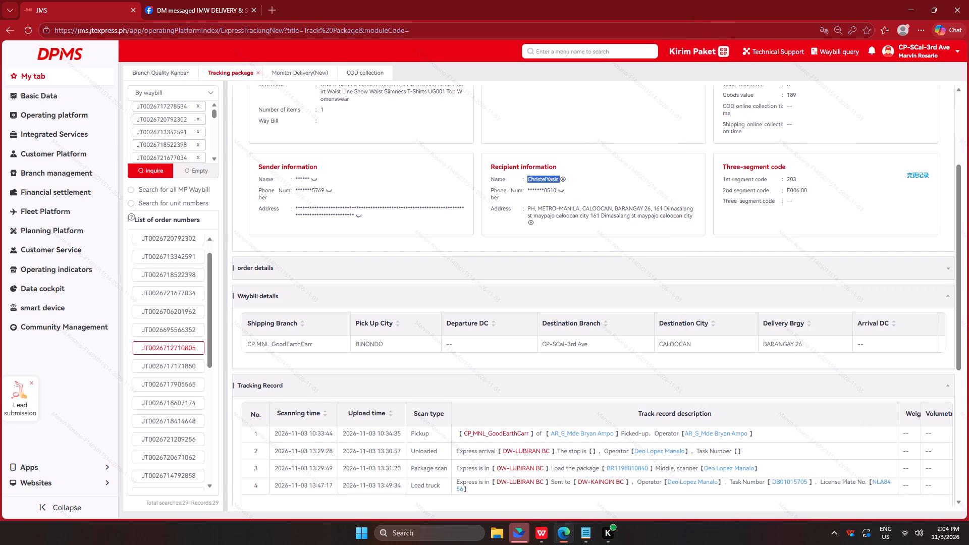
pyautogui.hotkey('ctrl', 'c')
pyautogui.hotkey('ctrl', 'c')
pyautogui.hotkey('ctrl', 'c')
pyautogui.hotkey('alt', 'Tab')
pyautogui.hotkey('ctrl', 'v')
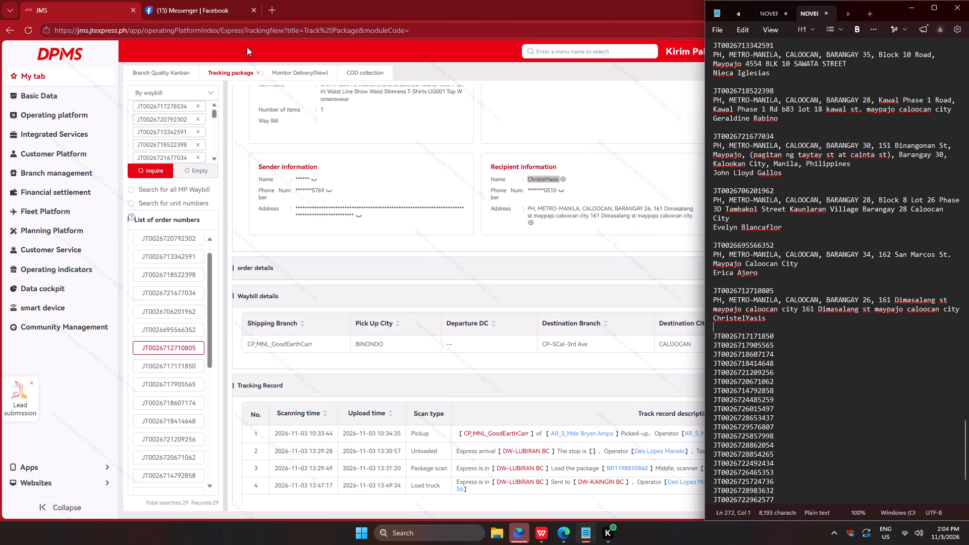
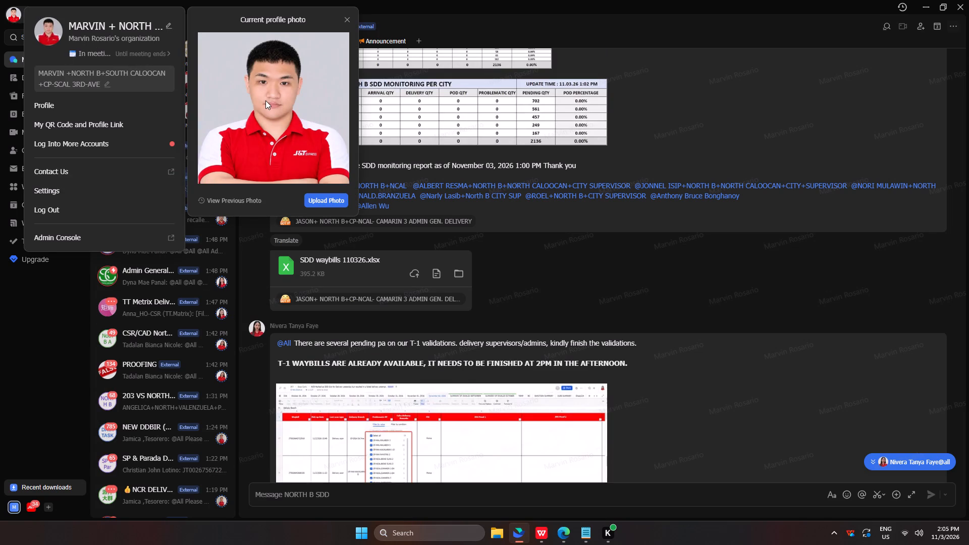
# Close the account's own profile photo and view the CP-SCAL 3RD AVE delivery admin's profile photo from their direct chat.
pyautogui.click(344, 21)
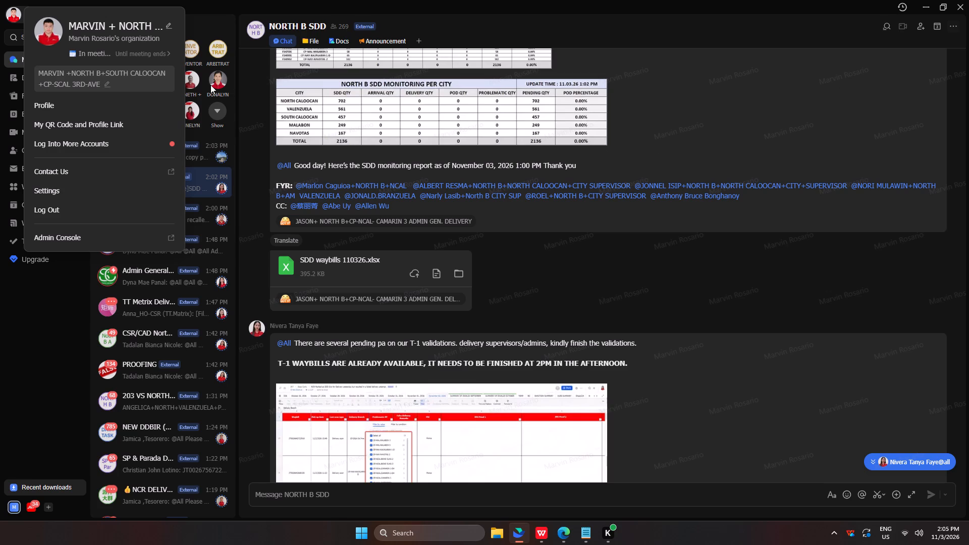
pyautogui.click(210, 85)
pyautogui.click(214, 81)
pyautogui.click(255, 32)
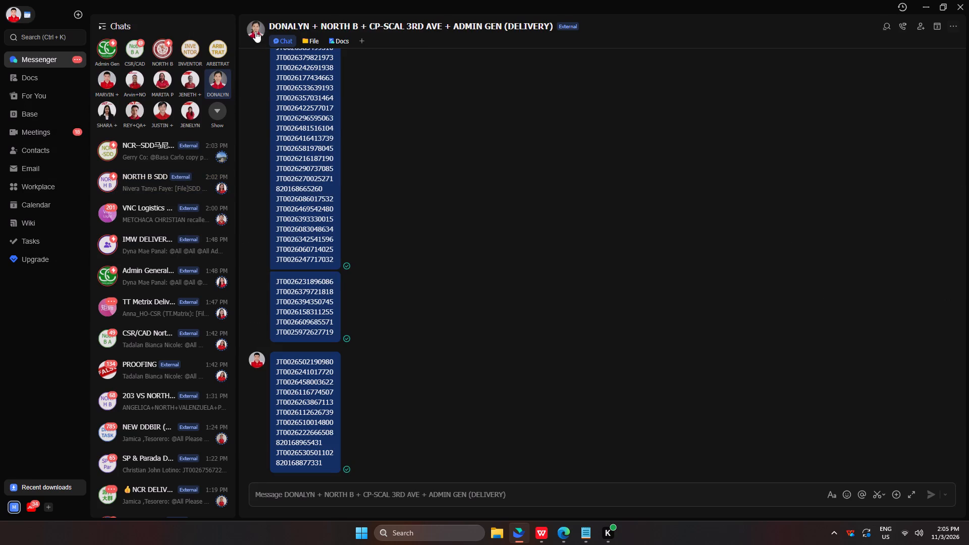
pyautogui.click(288, 82)
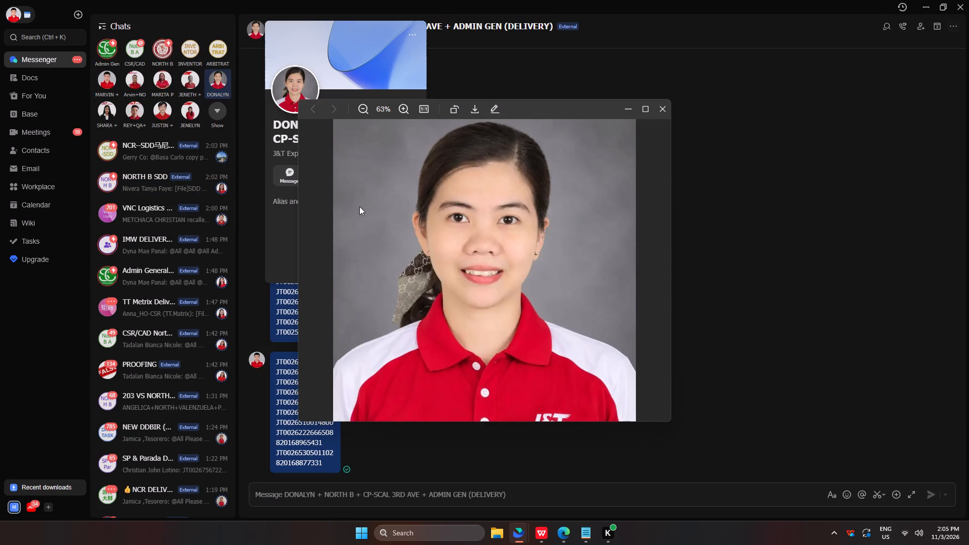
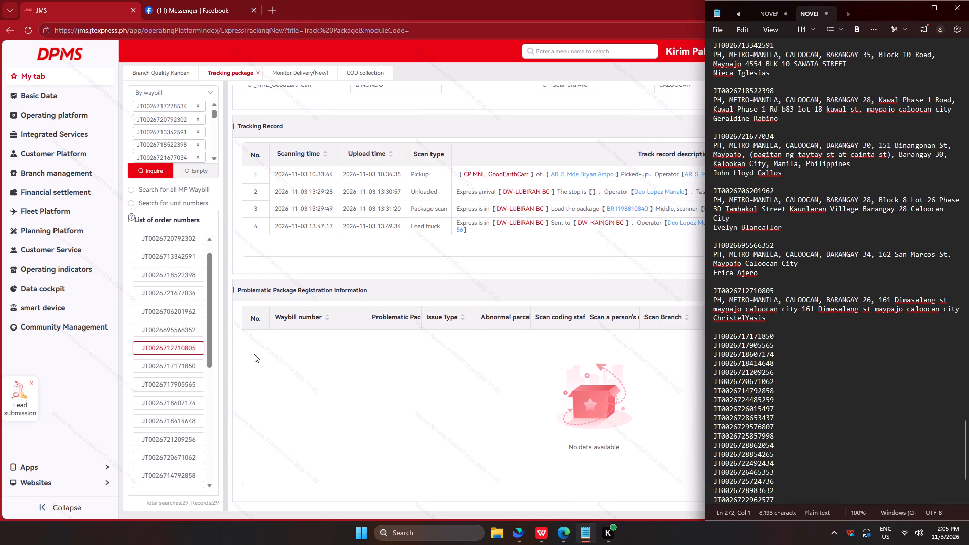
pyautogui.click(179, 364)
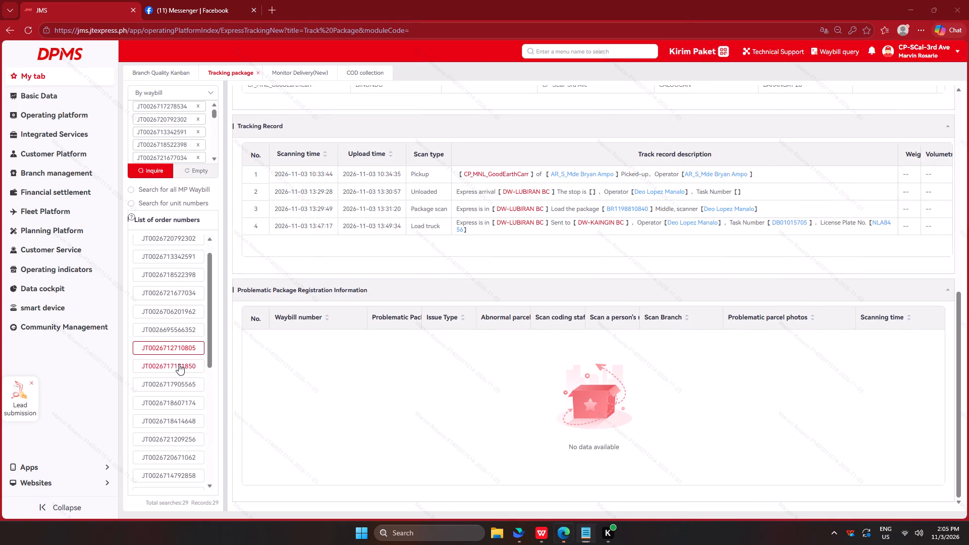
pyautogui.scroll(5, 529, 267)
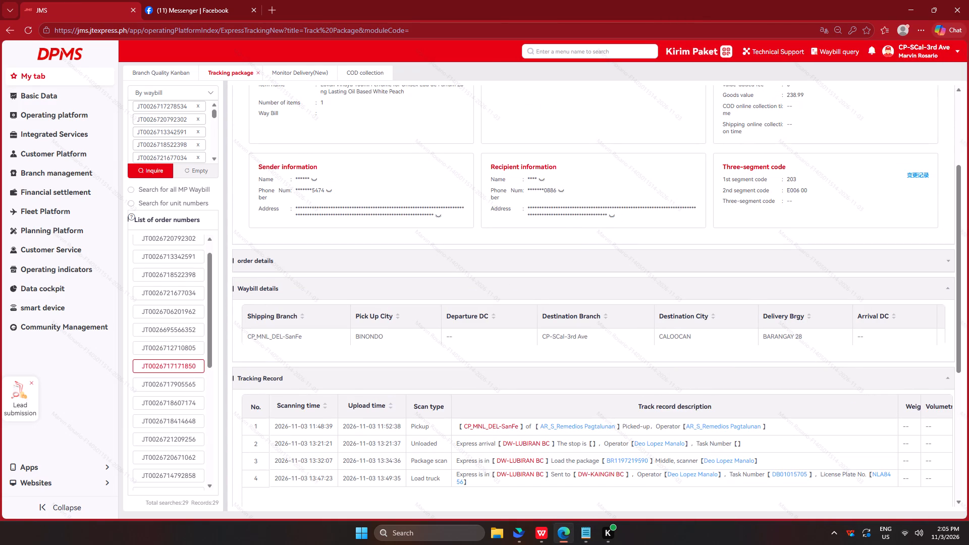
pyautogui.click(607, 215)
pyautogui.tripleClick(611, 214)
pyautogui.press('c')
pyautogui.hotkey('ctrl', 'c')
pyautogui.hotkey('ctrl', 'c')
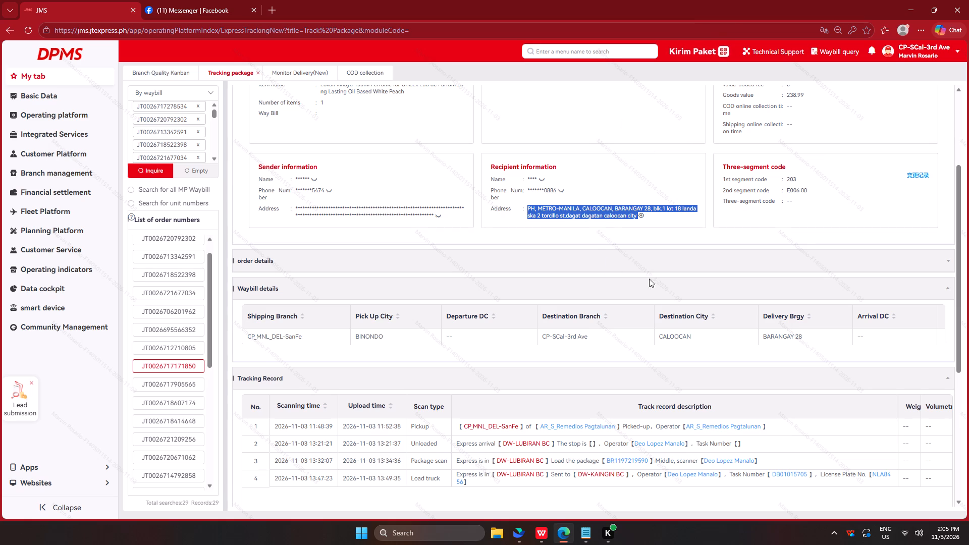
pyautogui.hotkey('ctrl', 'c')
pyautogui.hotkey('ctrl', 'c')
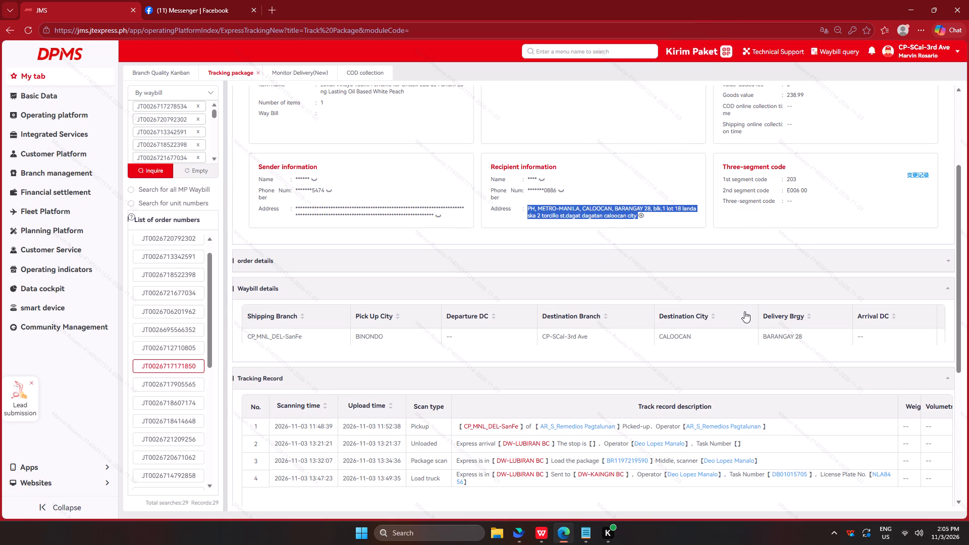
pyautogui.hotkey('ctrl', 'c')
pyautogui.hotkey('ctrl', 'c')
pyautogui.hotkey('ctrl', 'c')
pyautogui.hotkey('alt', 'Tab')
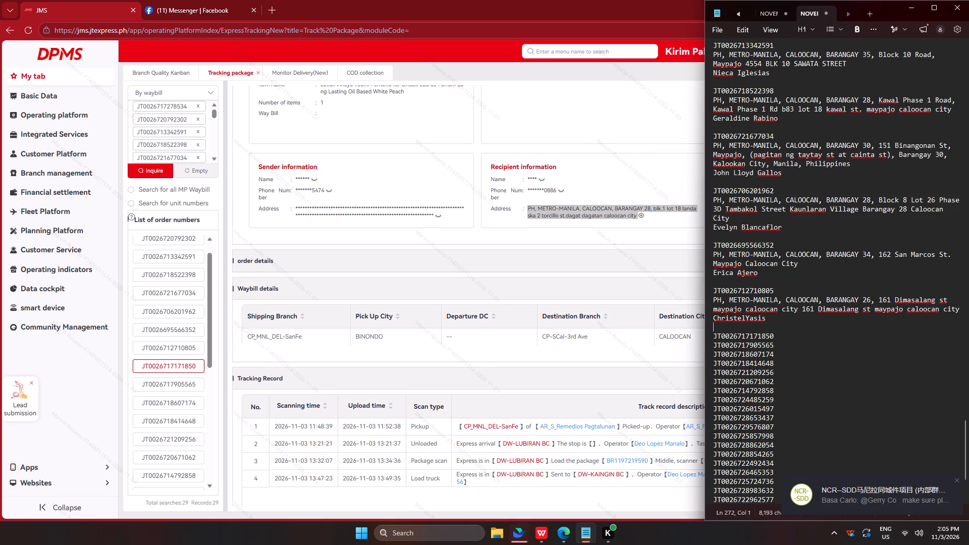
pyautogui.click(783, 337)
pyautogui.hotkey('ctrl', 'Return')
pyautogui.hotkey('ctrl', 'v')
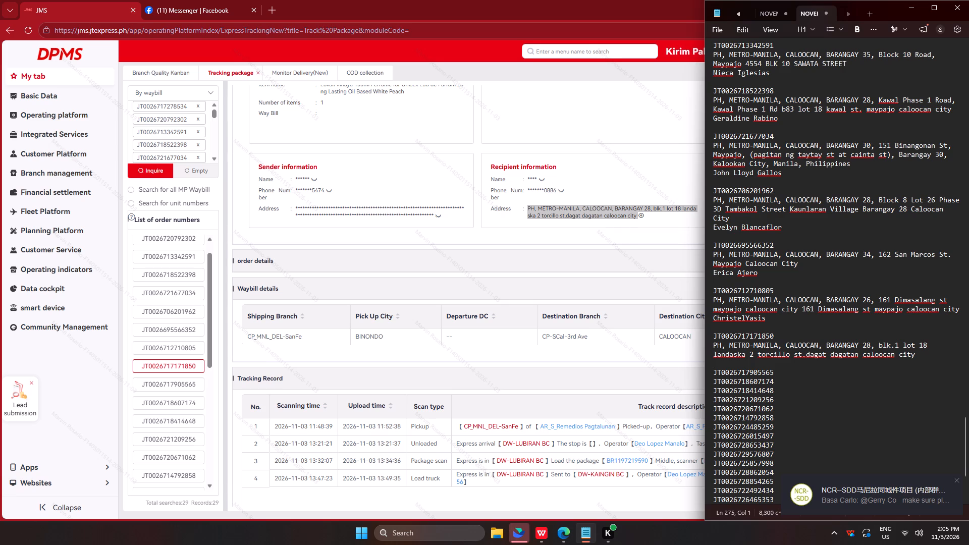
pyautogui.click(545, 182)
pyautogui.tripleClick(537, 180)
pyautogui.hotkey('ctrl', 'c')
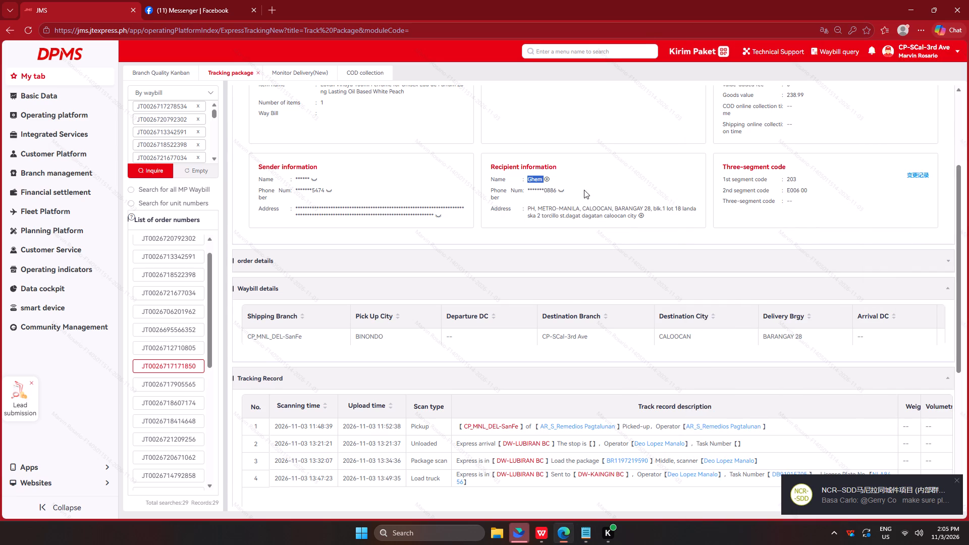
pyautogui.hotkey('ctrl', 'c')
pyautogui.hotkey('ctrl', 'c')
pyautogui.hotkey('alt', 'Tab')
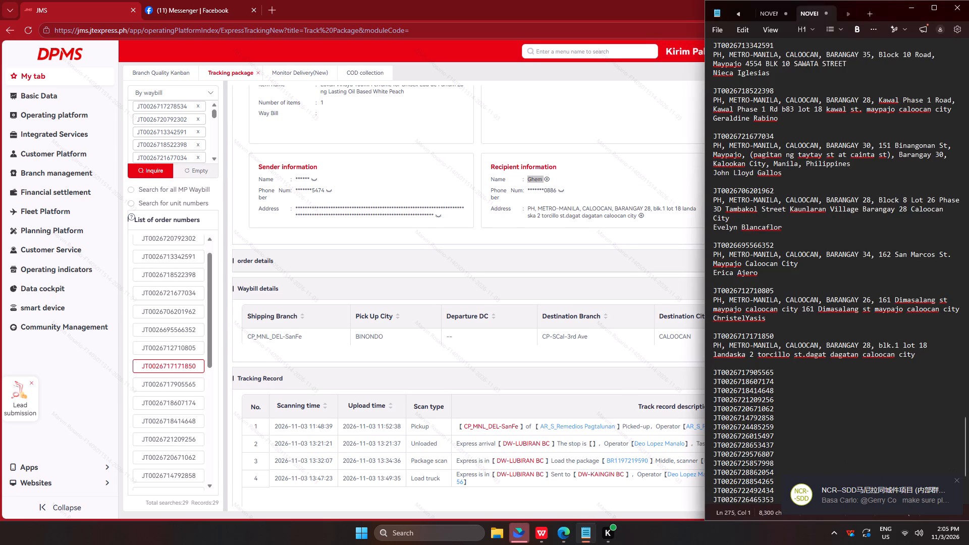
pyautogui.hotkey('ctrl', 'v')
pyautogui.click(149, 380)
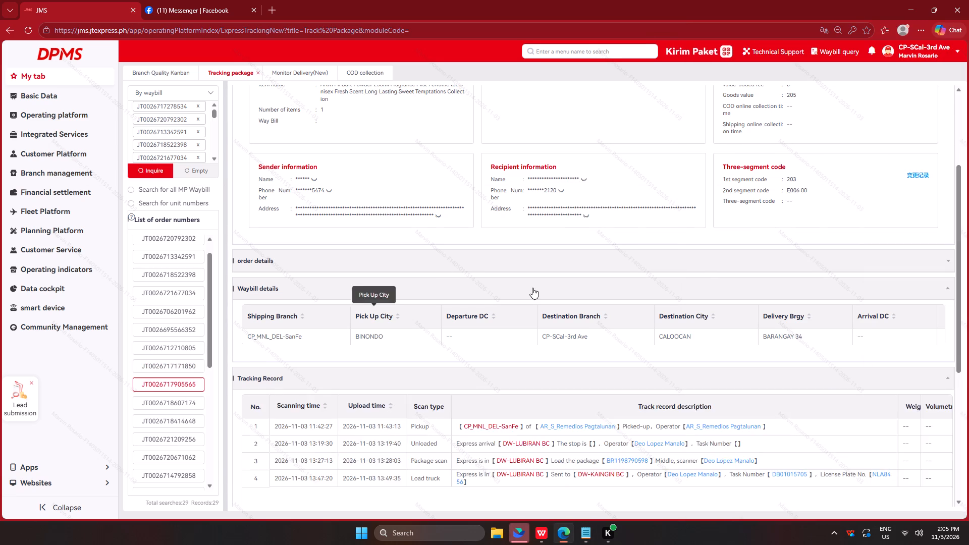
pyautogui.scroll(-7, 531, 284)
pyautogui.scroll(6, 547, 294)
pyautogui.tripleClick(586, 266)
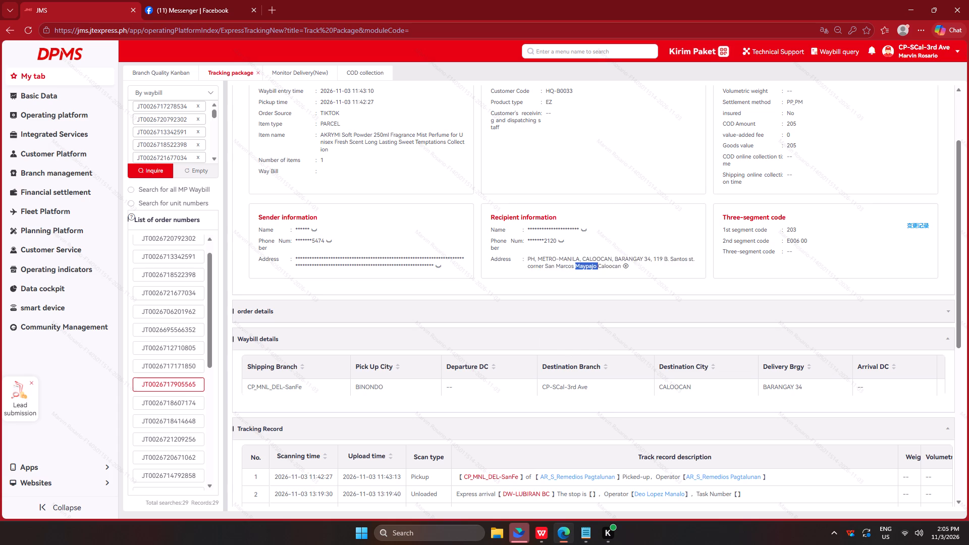
pyautogui.click(586, 266)
pyautogui.hotkey('ctrl', 'c')
pyautogui.hotkey('ctrl', 'c')
pyautogui.hotkey('ctrl', 'c')
pyautogui.hotkey('ctrl', 'c')
pyautogui.hotkey('alt', 'Tab')
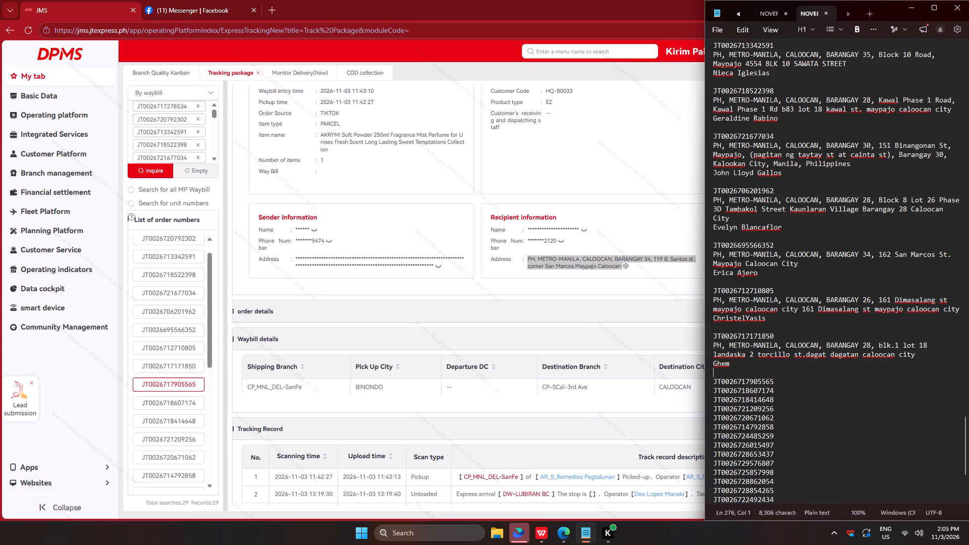
pyautogui.click(783, 382)
pyautogui.press('Return')
pyautogui.hotkey('ctrl', 'v')
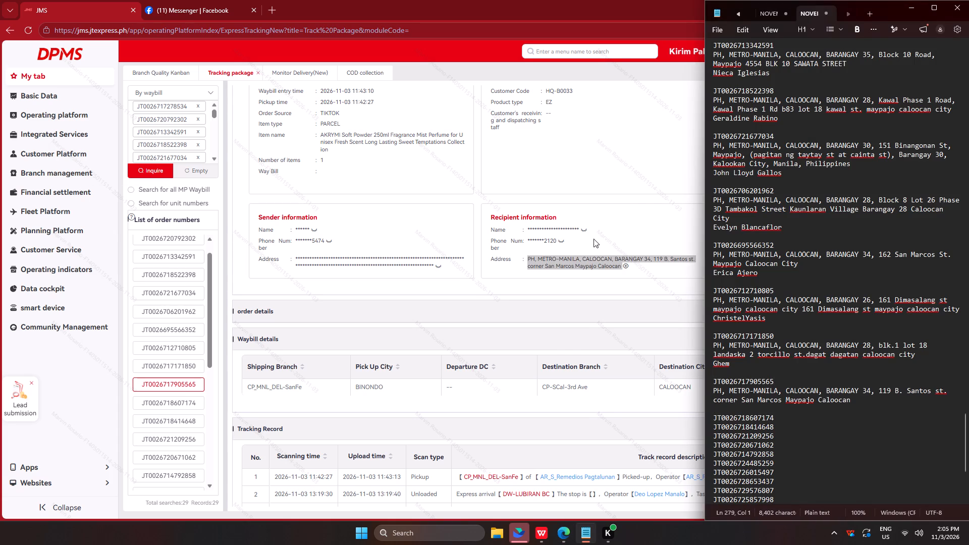
pyautogui.click(585, 233)
pyautogui.doubleClick(575, 232)
pyautogui.hotkey('ctrl', 'c')
pyautogui.keyDown('ctrl'); pyautogui.doubleClick(574, 233); pyautogui.keyUp('ctrl')
pyautogui.hotkey('ctrl', 'c')
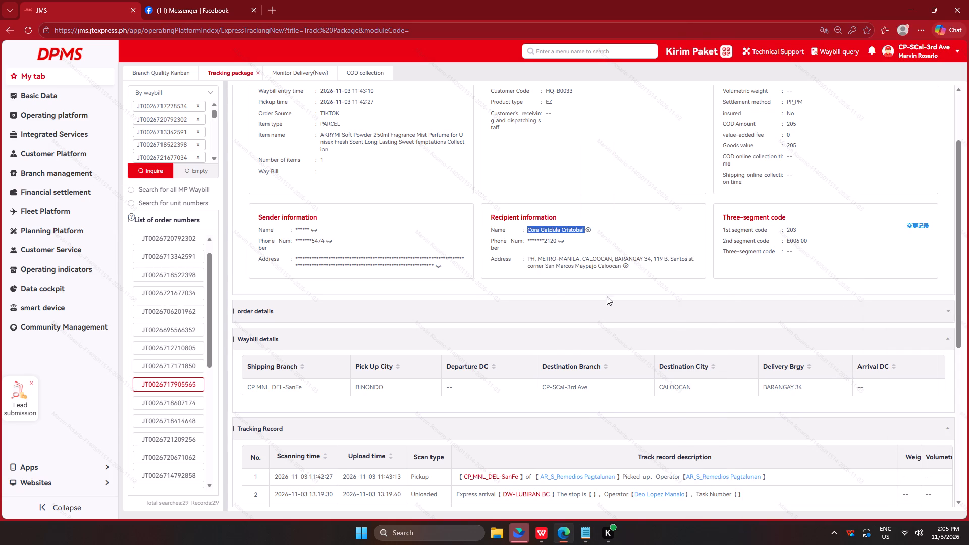
pyautogui.hotkey('ctrl', 'c')
pyautogui.hotkey('ctrl', 'c')
pyautogui.hotkey('ctrl', 'c')
pyautogui.hotkey('ctrl', 'c')
pyautogui.hotkey('alt', 'Tab')
pyautogui.hotkey('ctrl', 'v')
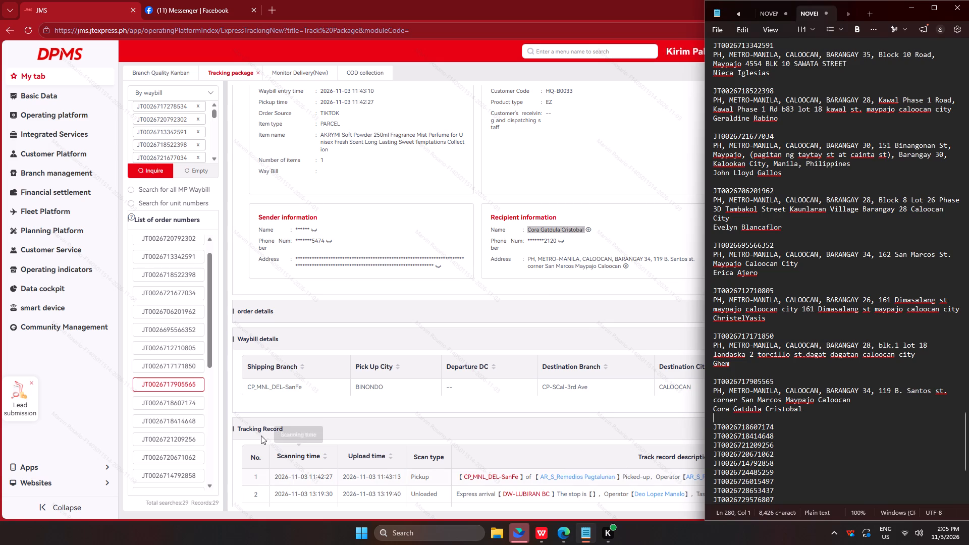
pyautogui.click(181, 402)
pyautogui.scroll(-8, 448, 381)
pyautogui.scroll(7, 477, 401)
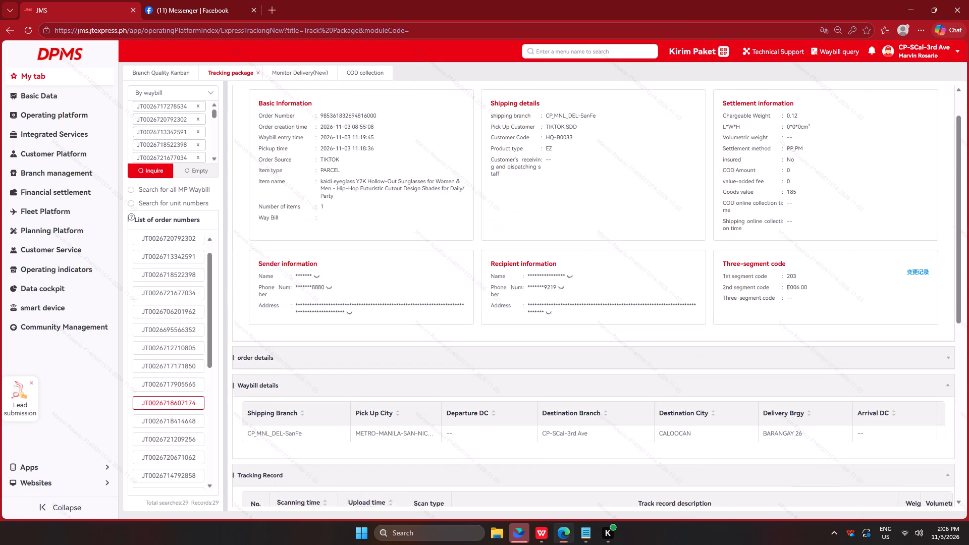
pyautogui.tripleClick(548, 316)
pyautogui.click(548, 316)
pyautogui.hotkey('ctrl', 'c')
pyautogui.hotkey('ctrl', 'c')
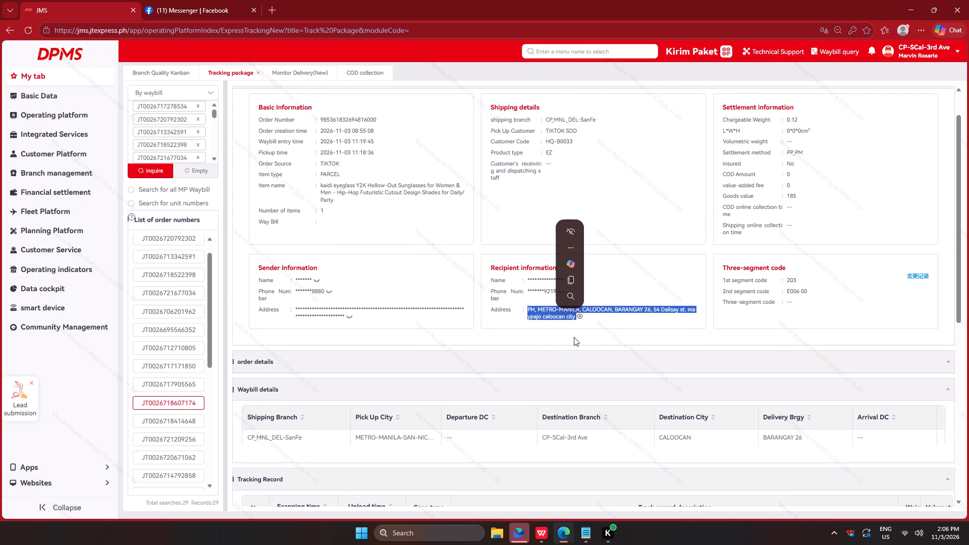
pyautogui.hotkey('ctrl', 'c')
pyautogui.hotkey('ctrl', 'c')
pyautogui.hotkey('ctrl', 'c')
pyautogui.hotkey('ctrl', 'c')
pyautogui.hotkey('ctrl', 'c')
pyautogui.hotkey('alt', 'Tab')
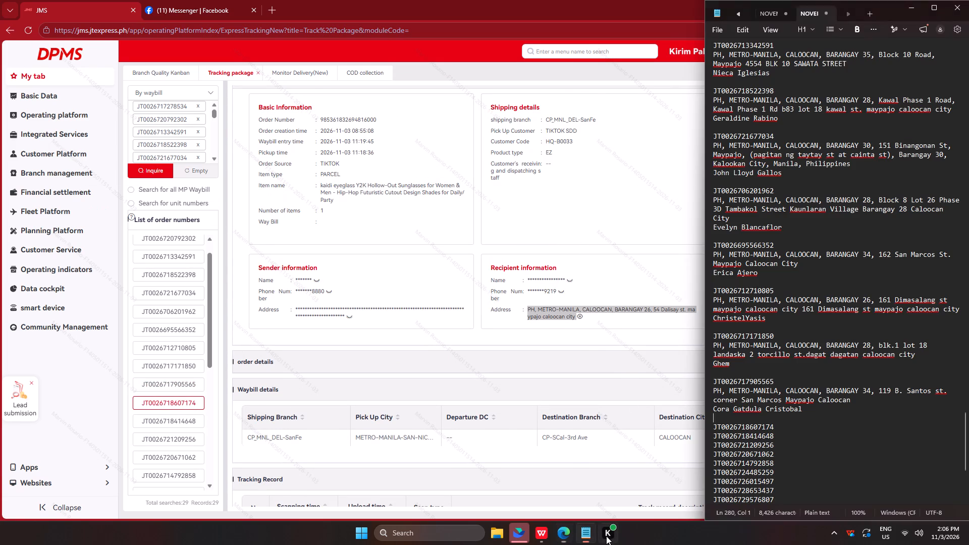
pyautogui.click(781, 429)
pyautogui.press('Return')
pyautogui.hotkey('ctrl', 'v')
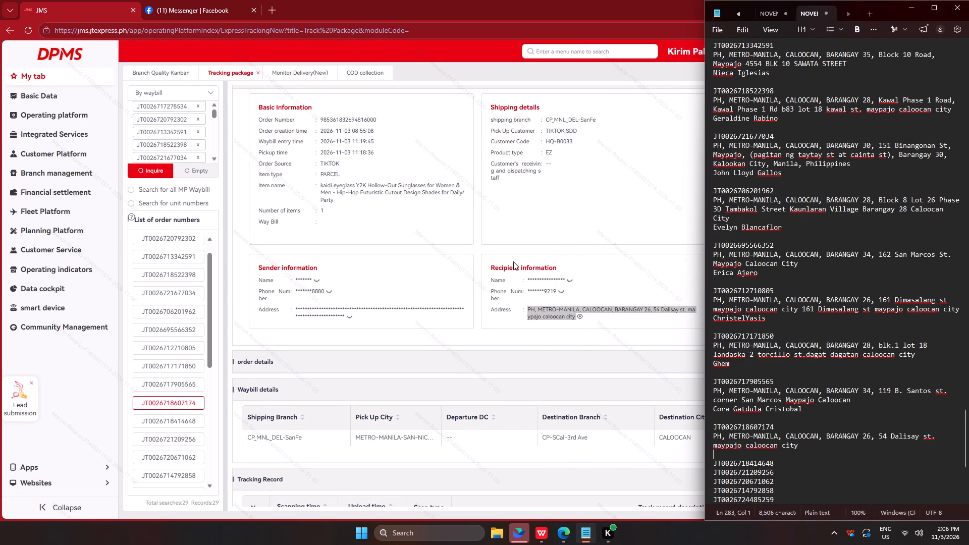
pyautogui.click(569, 281)
pyautogui.tripleClick(553, 280)
pyautogui.hotkey('ctrl', 'c')
pyautogui.hotkey('ctrl', 'c')
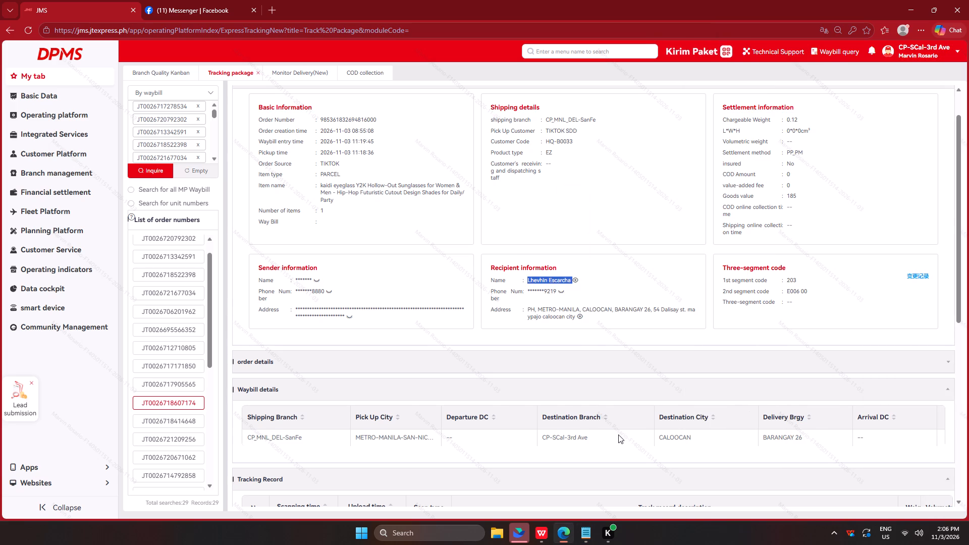
pyautogui.hotkey('ctrl', 'c')
pyautogui.hotkey('alt', 'Tab')
pyautogui.hotkey('ctrl', 'v')
pyautogui.click(192, 424)
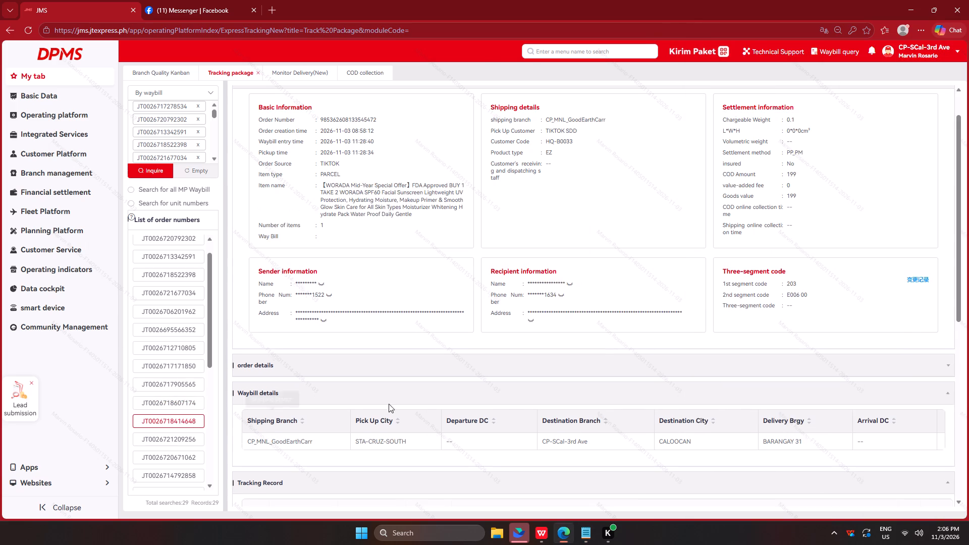
pyautogui.scroll(-8, 516, 386)
pyautogui.scroll(5, 644, 279)
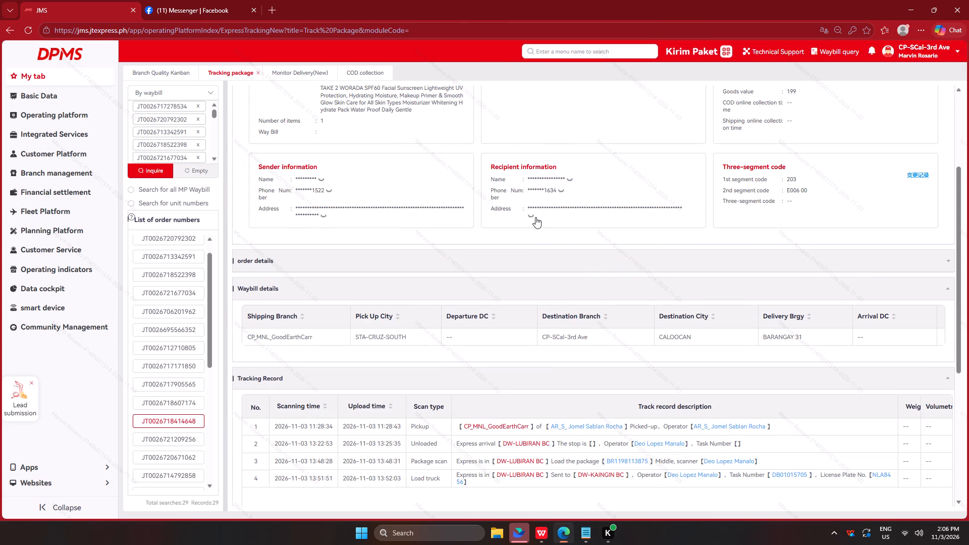
pyautogui.tripleClick(535, 217)
pyautogui.click(535, 216)
pyautogui.hotkey('ctrl', 'c')
pyautogui.hotkey('ctrl', 'c')
pyautogui.hotkey('ctrl', 'c')
pyautogui.hotkey('ctrl', 'c')
pyautogui.hotkey('ctrl', 'c')
pyautogui.click(580, 543)
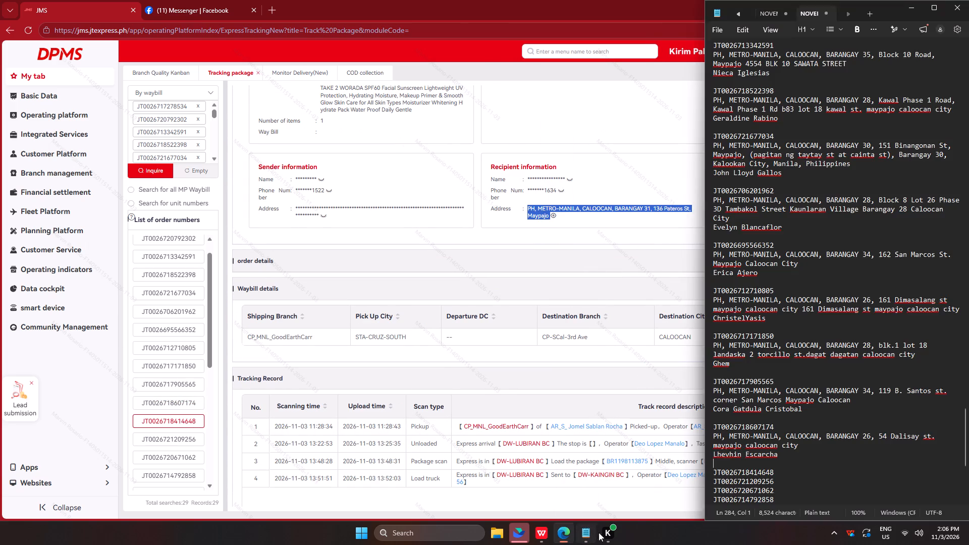
pyautogui.scroll(-7, 734, 439)
pyautogui.click(776, 270)
pyautogui.press('Return')
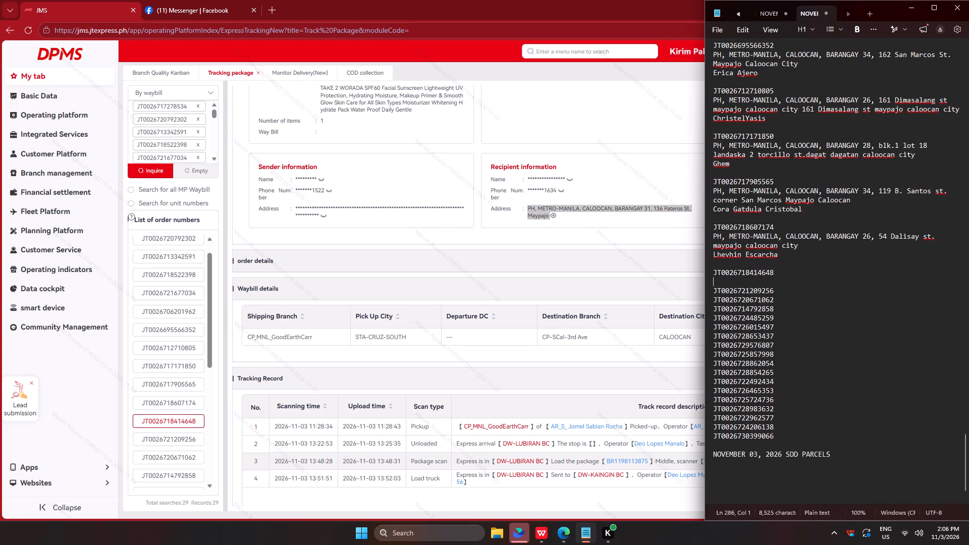
pyautogui.hotkey('ctrl', 'v')
pyautogui.click(571, 180)
pyautogui.tripleClick(559, 179)
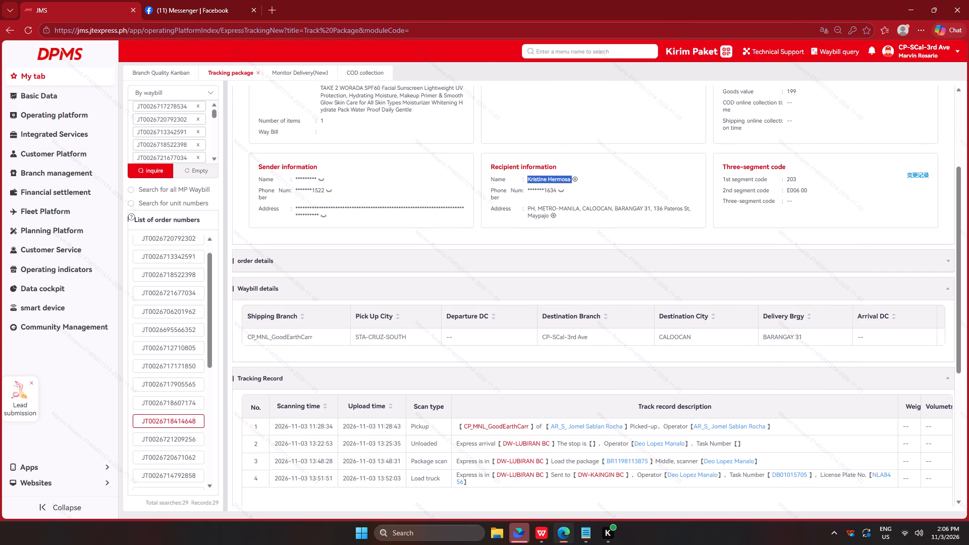
pyautogui.hotkey('ctrl', 'c')
pyautogui.hotkey('ctrl', 'c')
pyautogui.hotkey('ctrl', 'c')
pyautogui.hotkey('ctrl', 'c')
pyautogui.hotkey('ctrl', 'c')
pyautogui.hotkey('ctrl', 'c')
pyautogui.hotkey('alt', 'Tab')
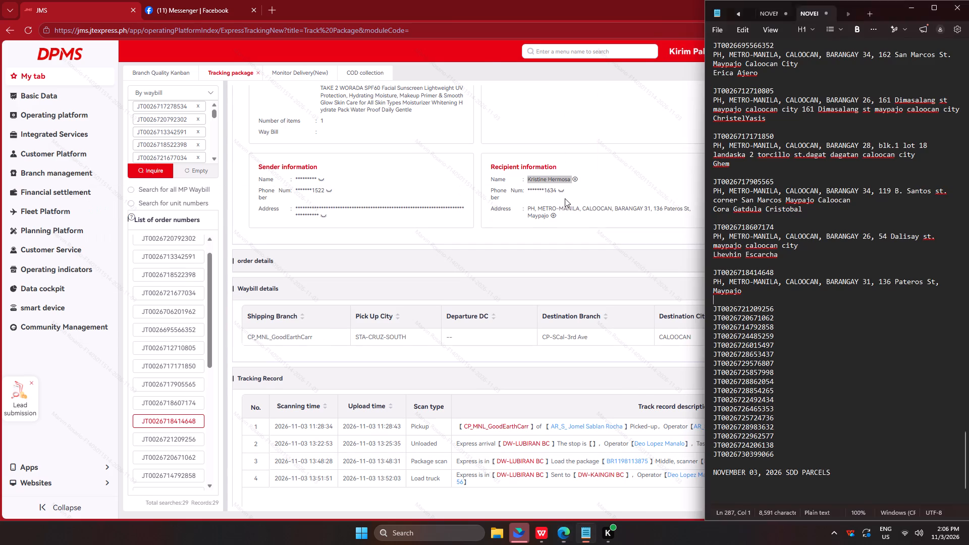
pyautogui.hotkey('ctrl', 'v')
pyautogui.click(186, 441)
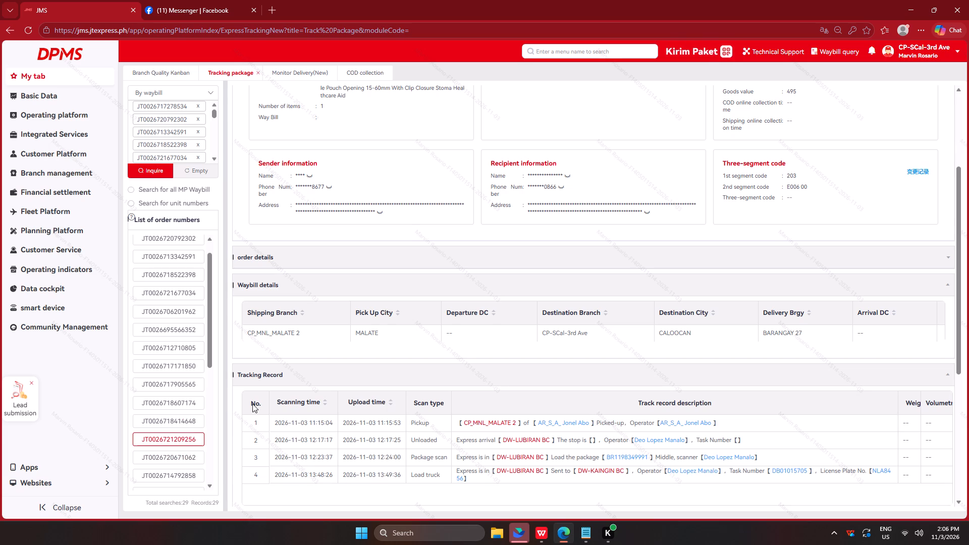
pyautogui.scroll(-7, 427, 311)
pyautogui.scroll(2, 683, 293)
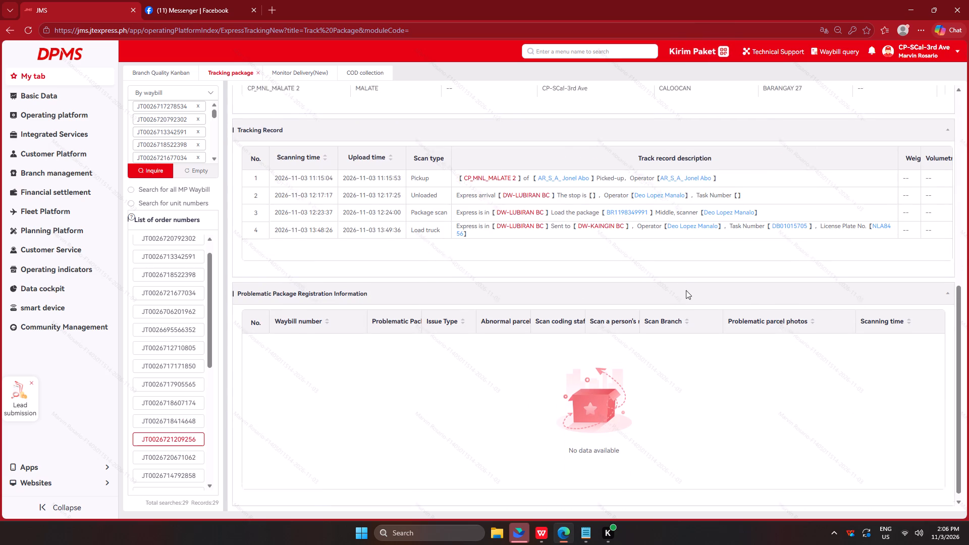
pyautogui.scroll(4, 686, 290)
pyautogui.tripleClick(645, 264)
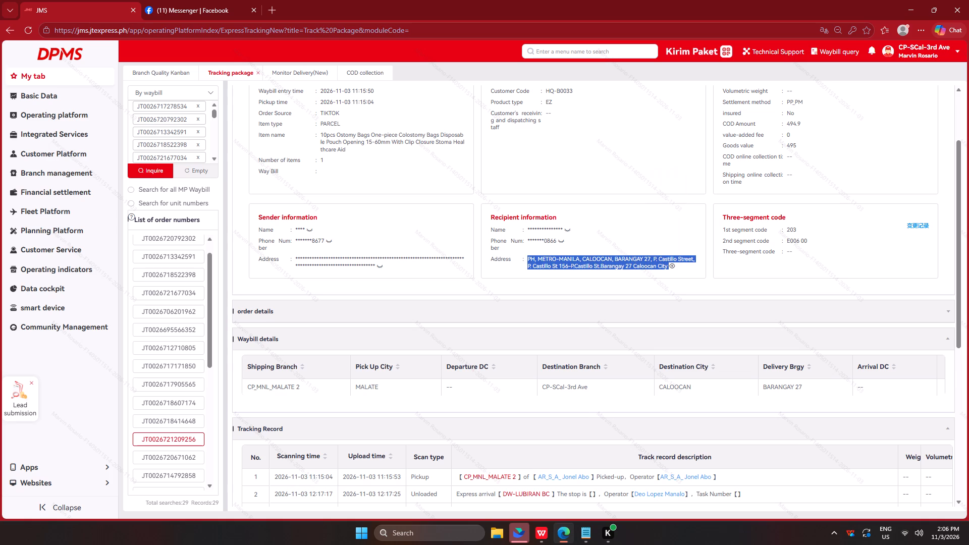
pyautogui.hotkey('ctrl', 'c')
pyautogui.hotkey('ctrl', 'c')
pyautogui.hotkey('ctrl', 'c')
pyautogui.hotkey('ctrl', 'c')
pyautogui.hotkey('alt', 'Tab')
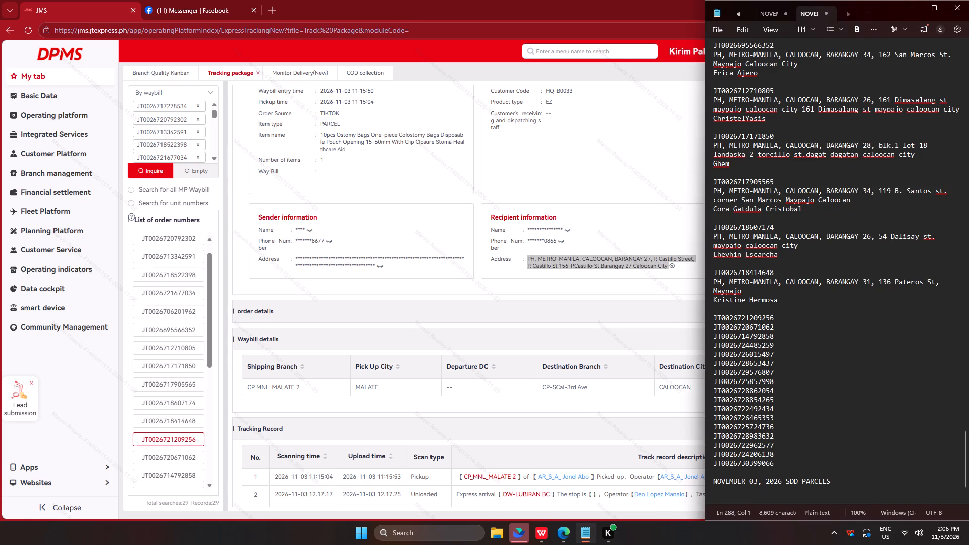
pyautogui.click(786, 314)
pyautogui.press('Return')
pyautogui.hotkey('ctrl', 'v')
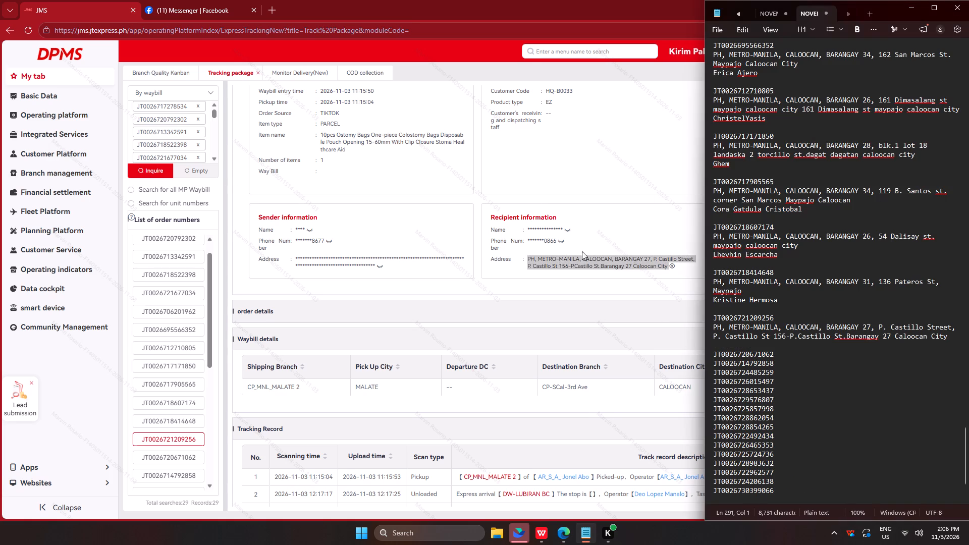
pyautogui.click(570, 232)
pyautogui.tripleClick(565, 231)
pyautogui.click(564, 230)
pyautogui.hotkey('ctrl', 'c')
pyautogui.hotkey('ctrl', 'c')
pyautogui.hotkey('ctrl', 'c')
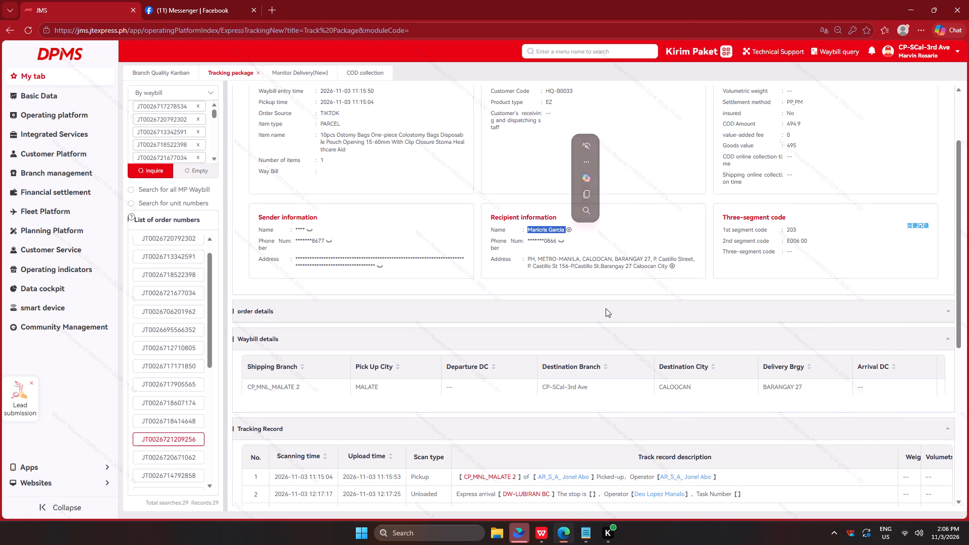
pyautogui.hotkey('ctrl', 'c')
pyautogui.hotkey('alt', 'Tab')
pyautogui.hotkey('ctrl', 'v')
pyautogui.click(179, 459)
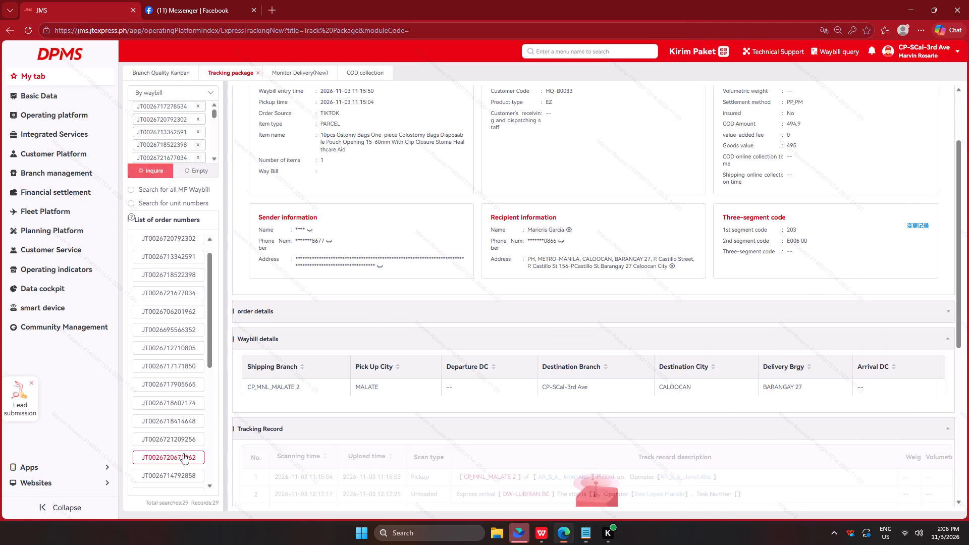
pyautogui.scroll(-7, 459, 385)
pyautogui.scroll(6, 548, 387)
pyautogui.tripleClick(569, 265)
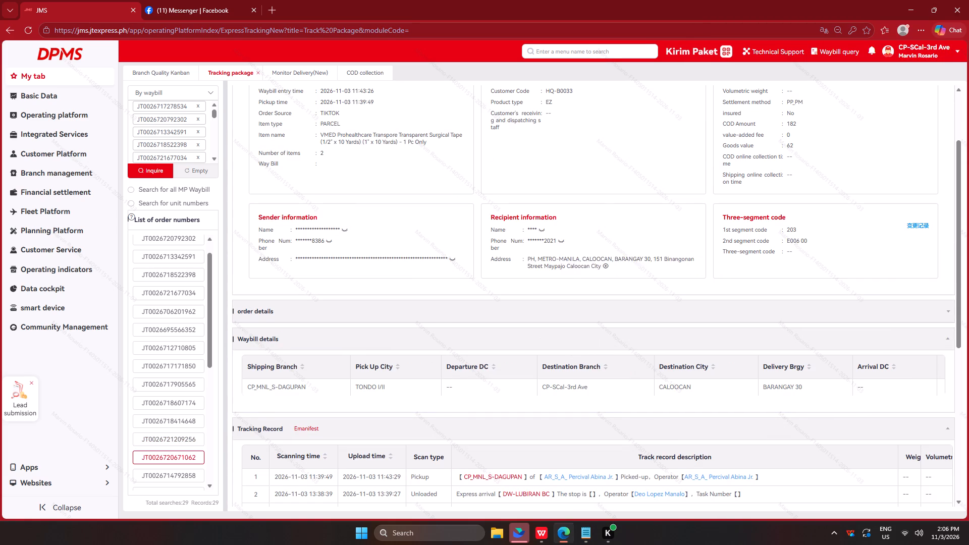
pyautogui.hotkey('ctrl', 'c')
pyautogui.hotkey('ctrl', 'c')
pyautogui.hotkey('ctrl', 'c')
pyautogui.hotkey('ctrl', 'c')
pyautogui.hotkey('ctrl', 'c')
pyautogui.hotkey('alt', 'Tab')
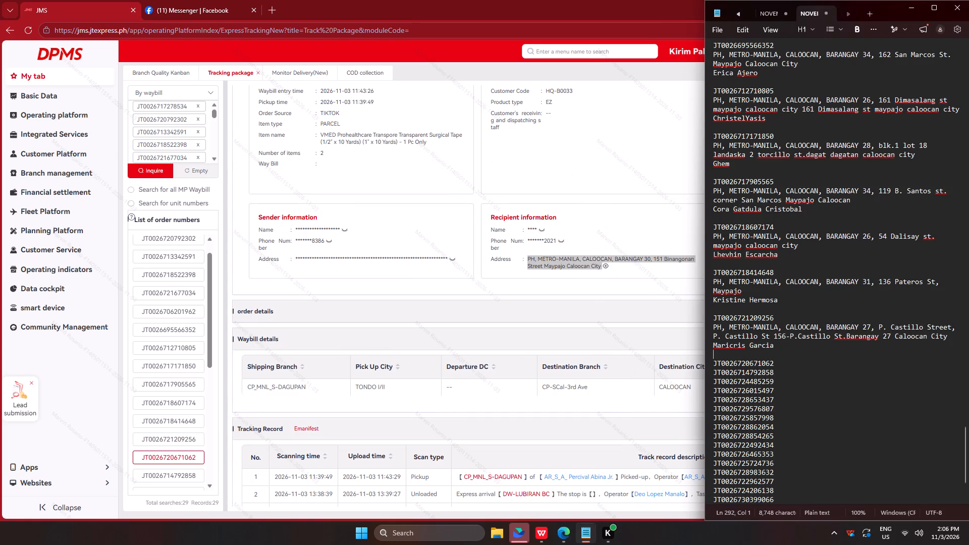
pyautogui.click(781, 360)
pyautogui.press('Return')
pyautogui.hotkey('ctrl', 'v')
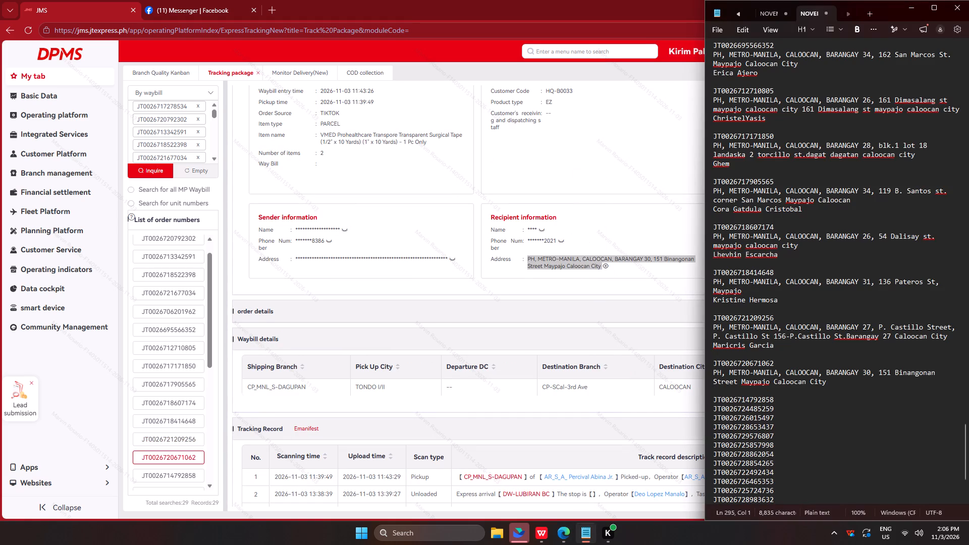
pyautogui.click(544, 229)
pyautogui.tripleClick(532, 229)
pyautogui.hotkey('ctrl', 'c')
pyautogui.hotkey('ctrl', 'c')
pyautogui.hotkey('ctrl', 'c')
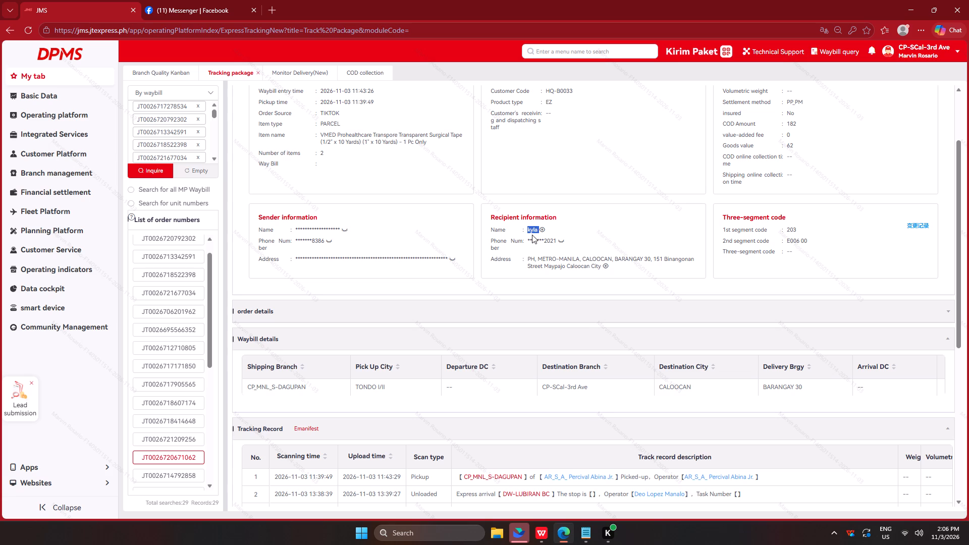
pyautogui.hotkey('ctrl', 'c')
pyautogui.hotkey('ctrl', 'c')
pyautogui.hotkey('ctrl', 'c')
pyautogui.hotkey('ctrl', 'c')
pyautogui.hotkey('ctrl', 'c')
pyautogui.hotkey('ctrl', 'c')
pyautogui.hotkey('ctrl', 'c')
pyautogui.hotkey('ctrl', 'c')
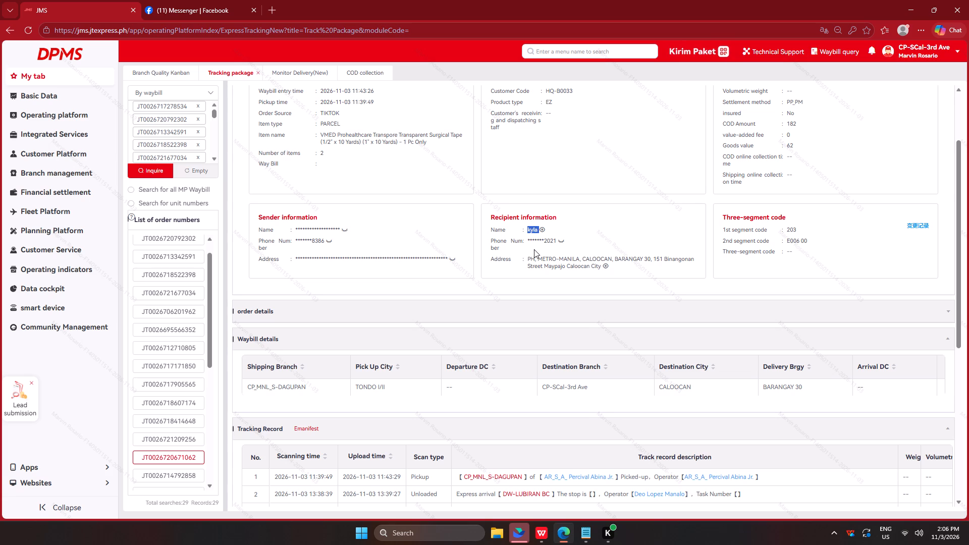
pyautogui.hotkey('ctrl', 'c')
pyautogui.hotkey('ctrl', 'c')
pyautogui.hotkey('alt', 'Tab')
pyautogui.hotkey('ctrl', 'v')
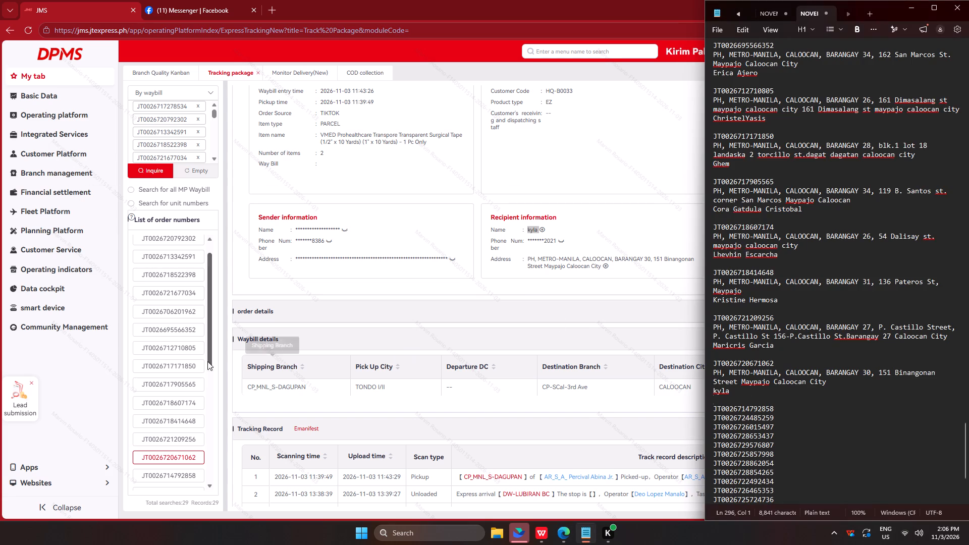
pyautogui.scroll(-4, 172, 374)
pyautogui.click(182, 278)
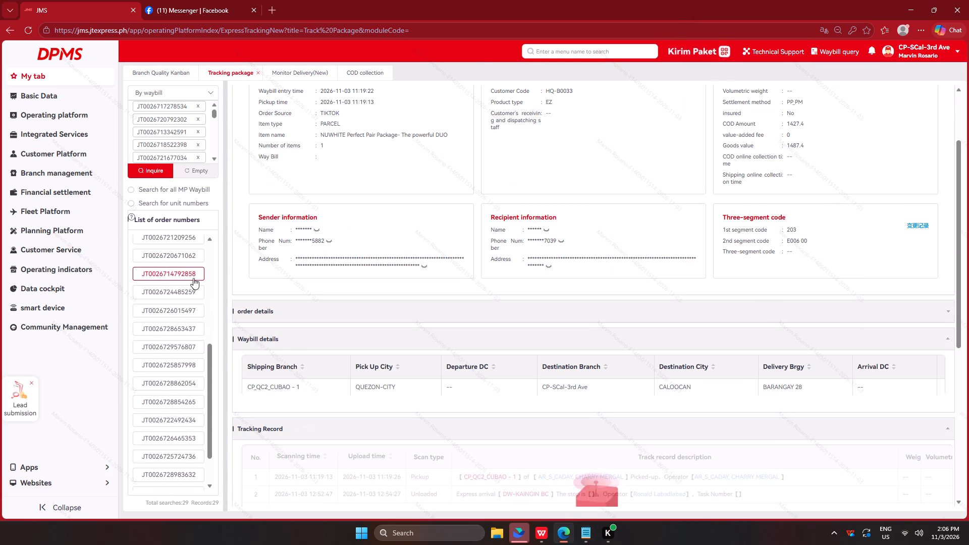
pyautogui.scroll(-8, 449, 335)
pyautogui.scroll(6, 487, 356)
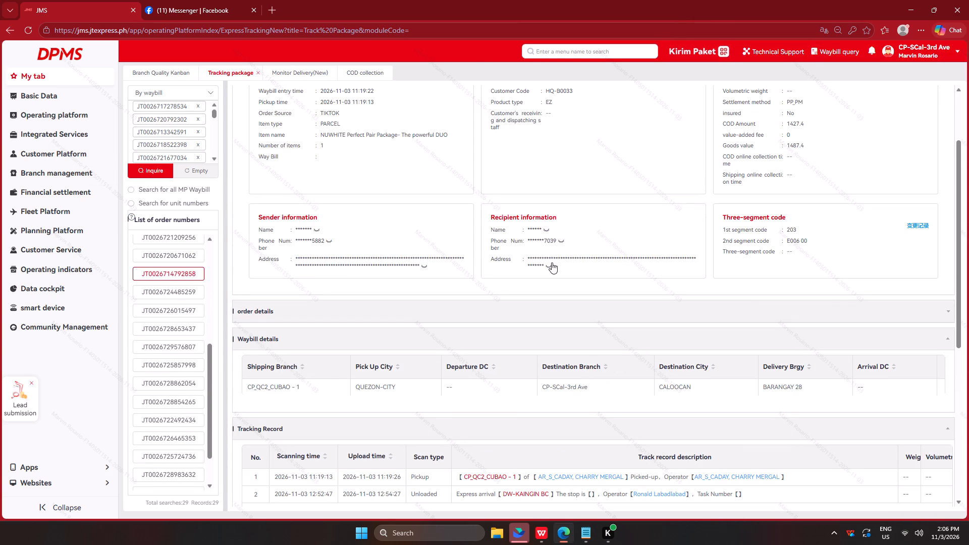
pyautogui.tripleClick(552, 262)
pyautogui.hotkey('ctrl', 'c')
pyautogui.hotkey('ctrl', 'c')
pyautogui.hotkey('ctrl', 'c')
pyautogui.hotkey('ctrl', 'c')
pyautogui.hotkey('alt', 'Tab')
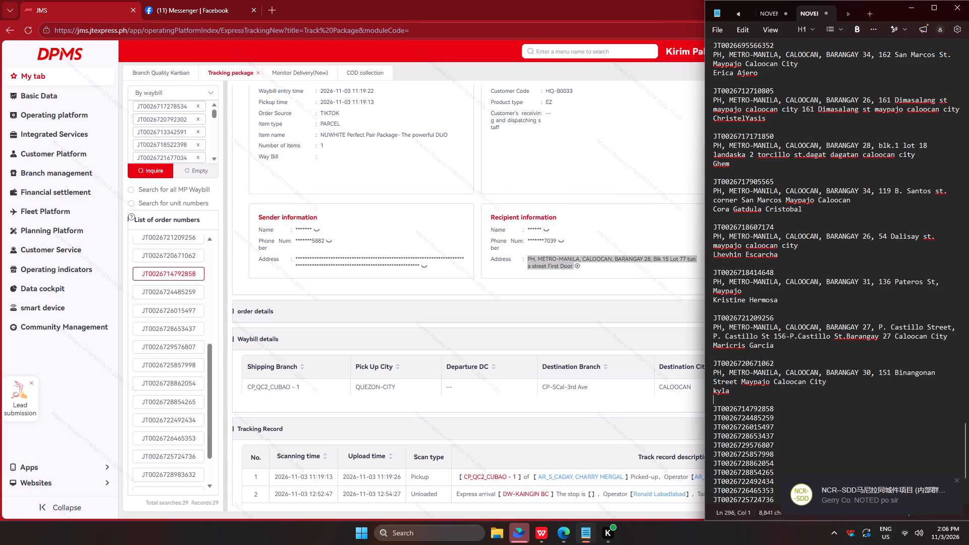
pyautogui.click(781, 406)
pyautogui.press('Return')
pyautogui.hotkey('ctrl', 'v')
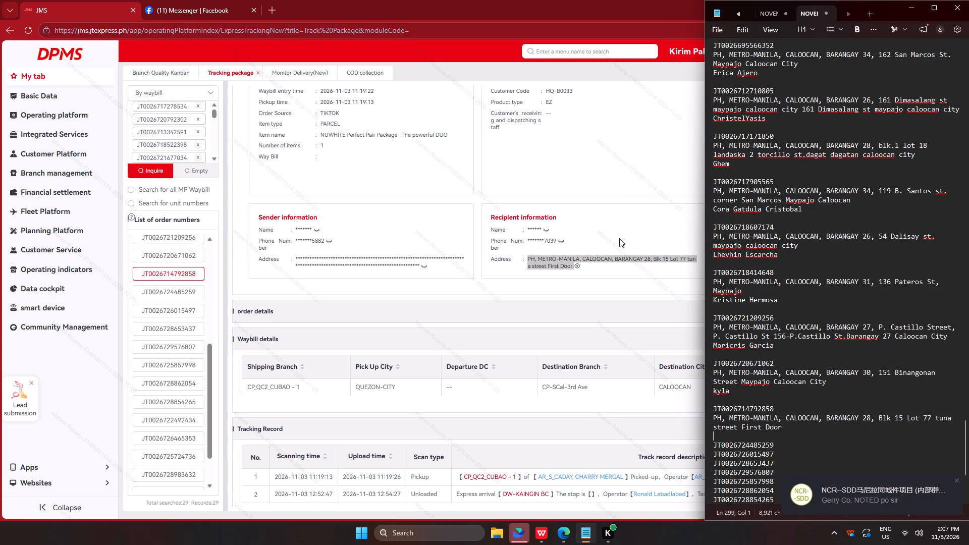
pyautogui.click(550, 231)
pyautogui.click(546, 230)
pyautogui.tripleClick(543, 229)
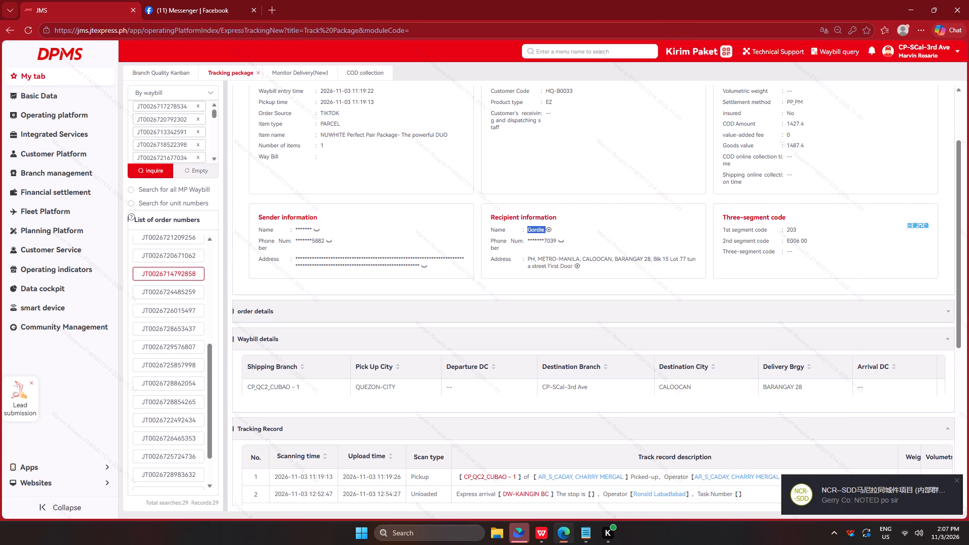
pyautogui.hotkey('ctrl', 'c')
pyautogui.hotkey('ctrl', 'c')
pyautogui.hotkey('ctrl', 'c')
pyautogui.hotkey('ctrl', 'c')
pyautogui.hotkey('ctrl', 'c')
pyautogui.hotkey('ctrl', 'c')
pyautogui.hotkey('ctrl', 'c')
pyautogui.hotkey('ctrl', 'c')
pyautogui.hotkey('ctrl', 'c')
pyautogui.hotkey('alt', 'Tab')
pyautogui.hotkey('ctrl', 'v')
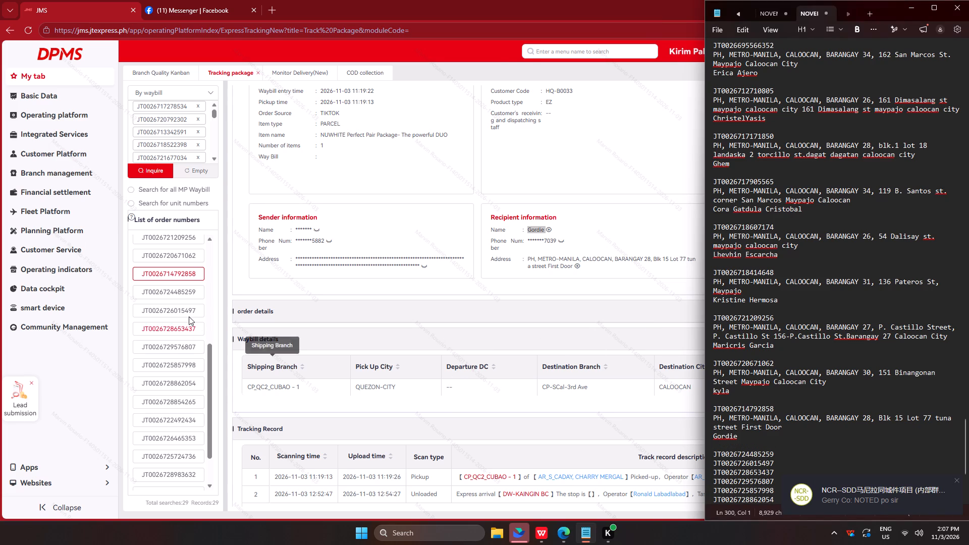
pyautogui.click(176, 292)
pyautogui.scroll(-8, 434, 320)
pyautogui.scroll(6, 514, 348)
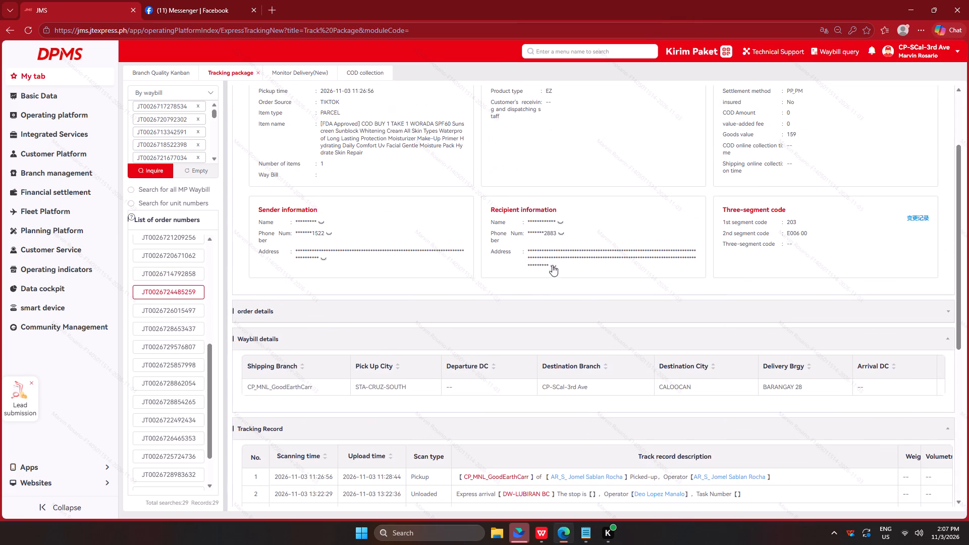
pyautogui.tripleClick(554, 264)
pyautogui.keyDown('ctrl'); pyautogui.click(554, 264); pyautogui.keyUp('ctrl')
pyautogui.hotkey('ctrl', 'c')
pyautogui.hotkey('ctrl', 'c')
pyautogui.hotkey('ctrl', 'c')
pyautogui.hotkey('ctrl', 'c')
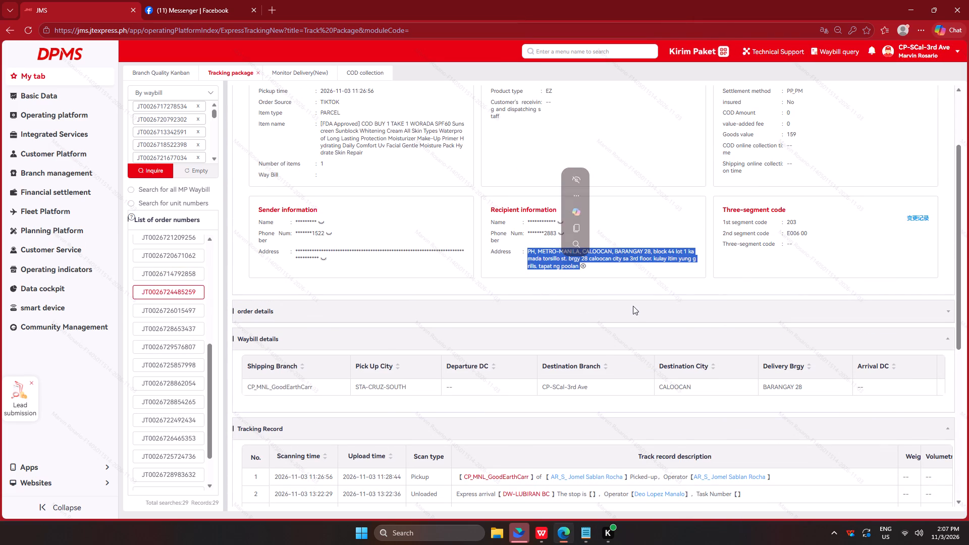
pyautogui.hotkey('ctrl', 'c')
pyautogui.hotkey('alt', 'Tab')
pyautogui.scroll(-7, 843, 315)
pyautogui.click(781, 280)
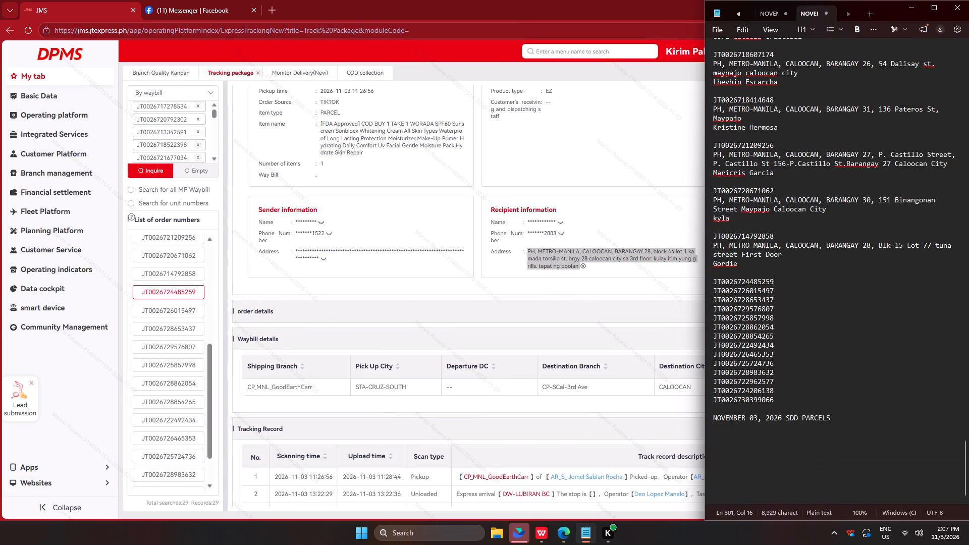
pyautogui.press('Return')
pyautogui.hotkey('ctrl', 'v')
pyautogui.click(562, 225)
pyautogui.tripleClick(550, 224)
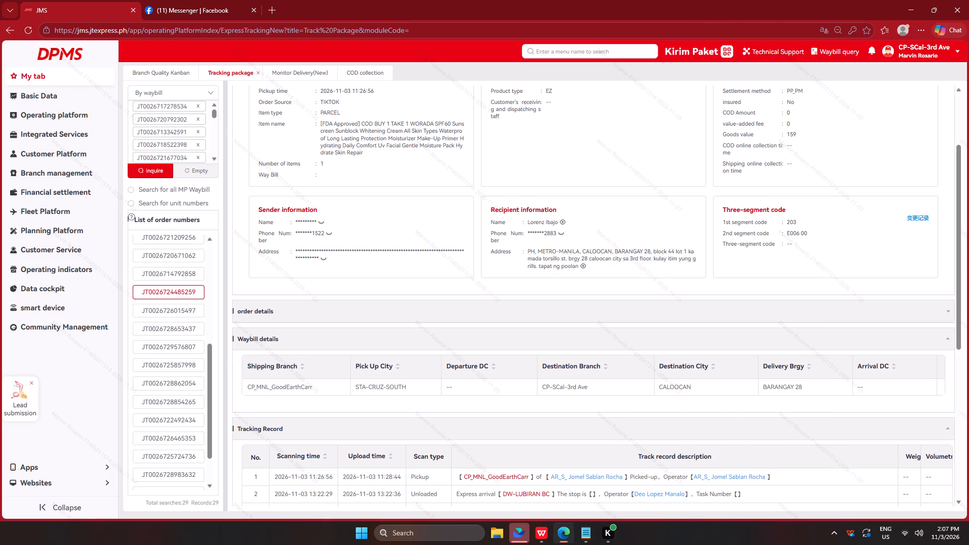
pyautogui.hotkey('ctrl', 'c')
pyautogui.hotkey('ctrl', 'c')
pyautogui.hotkey('ctrl', 'c')
pyautogui.hotkey('alt', 'Tab')
pyautogui.hotkey('ctrl', 'v')
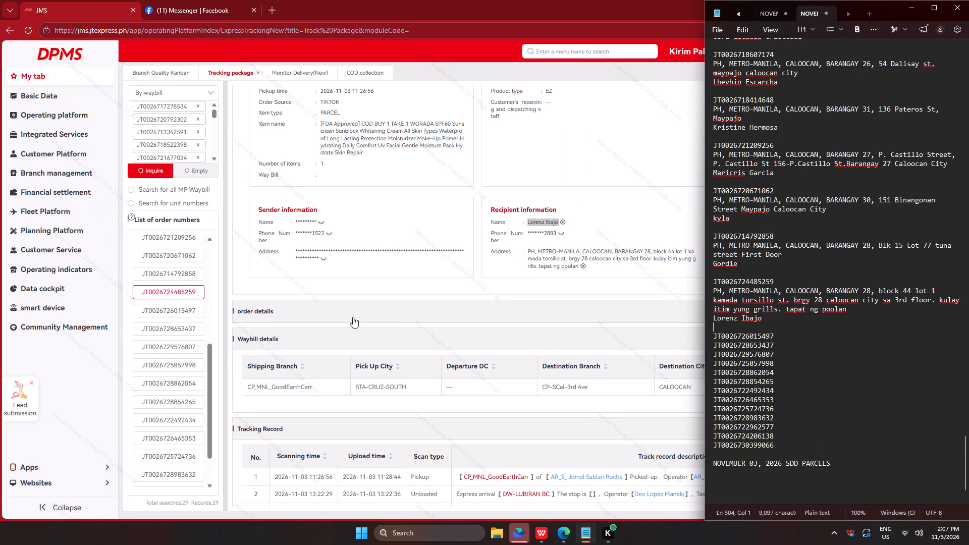
pyautogui.click(178, 312)
pyautogui.scroll(-3, 463, 330)
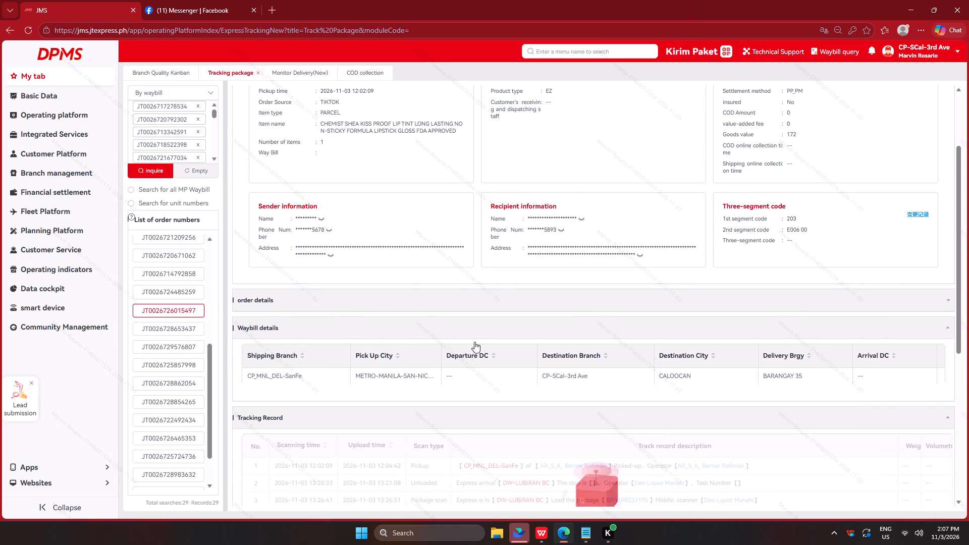
pyautogui.scroll(-6, 474, 342)
pyautogui.scroll(6, 531, 347)
pyautogui.tripleClick(638, 266)
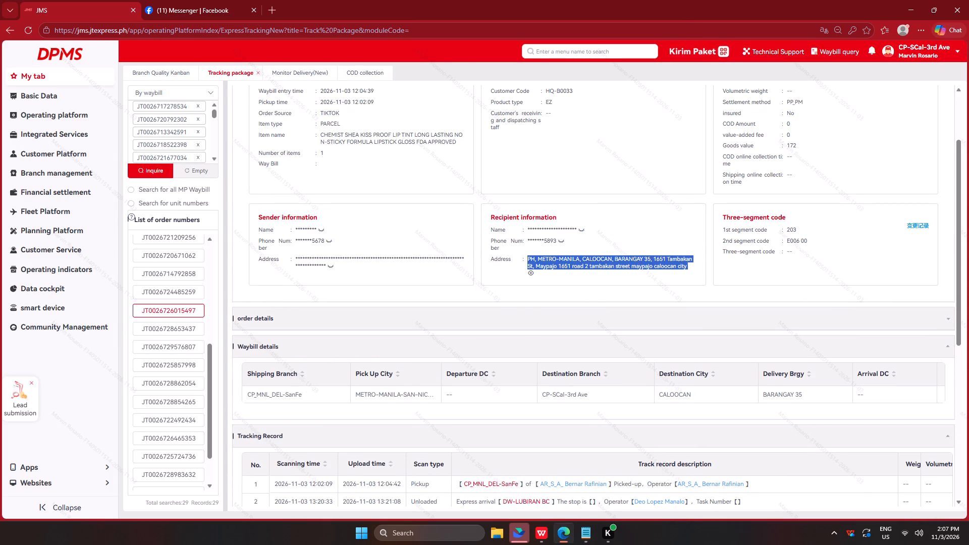
pyautogui.hotkey('ctrl', 'c')
pyautogui.hotkey('ctrl', 'c')
pyautogui.hotkey('ctrl', 'c')
pyautogui.hotkey('ctrl', 'c')
pyautogui.hotkey('alt', 'Tab')
pyautogui.scroll(-7, 752, 344)
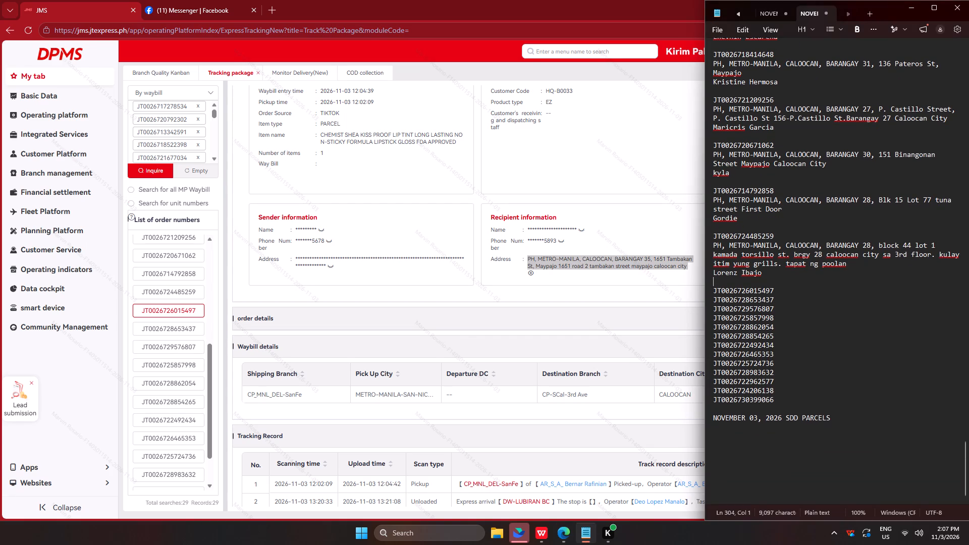
pyautogui.click(782, 291)
pyautogui.press('Return')
pyautogui.hotkey('ctrl', 'v')
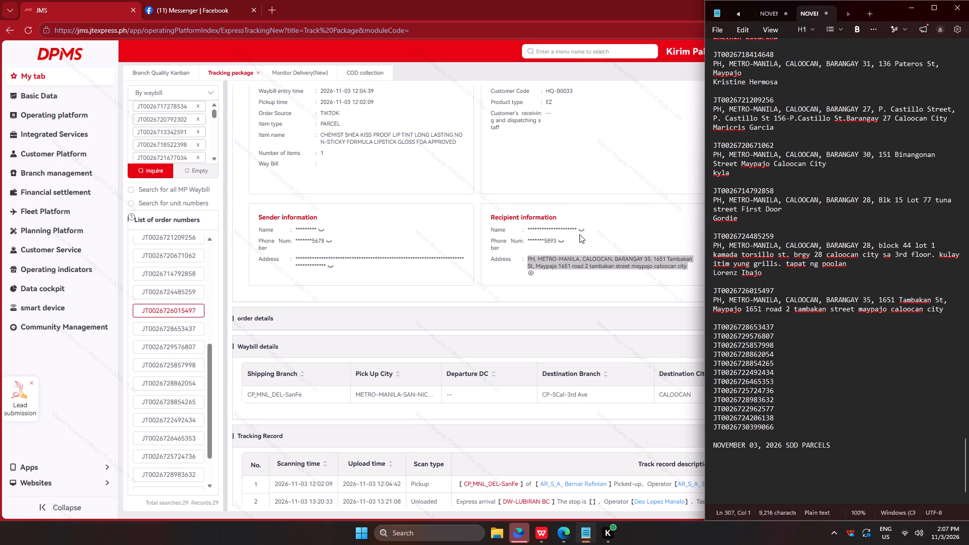
pyautogui.click(582, 232)
pyautogui.tripleClick(578, 231)
pyautogui.hotkey('ctrl', 'c')
pyautogui.hotkey('ctrl', 'c')
pyautogui.hotkey('ctrl', 'c')
pyautogui.hotkey('ctrl', 'c')
pyautogui.hotkey('ctrl', 'c')
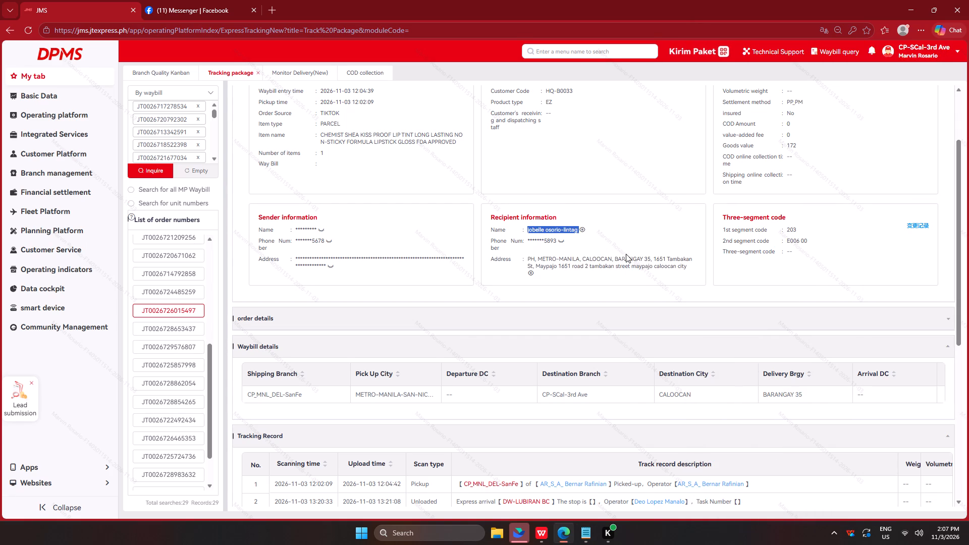
pyautogui.hotkey('ctrl', 'c')
pyautogui.hotkey('alt', 'Tab')
pyautogui.hotkey('ctrl', 'v')
pyautogui.click(188, 331)
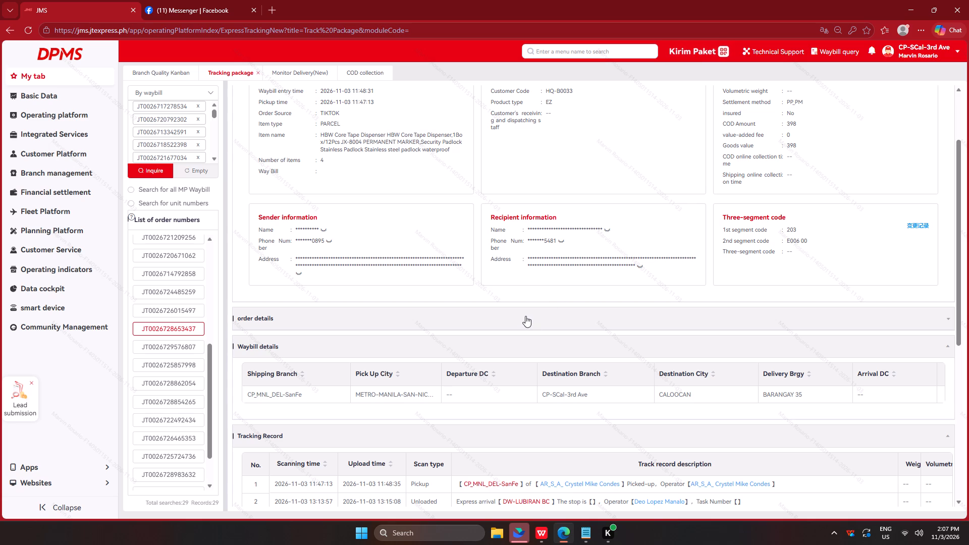
pyautogui.hotkey('alt', 'Tab')
pyautogui.tripleClick(639, 264)
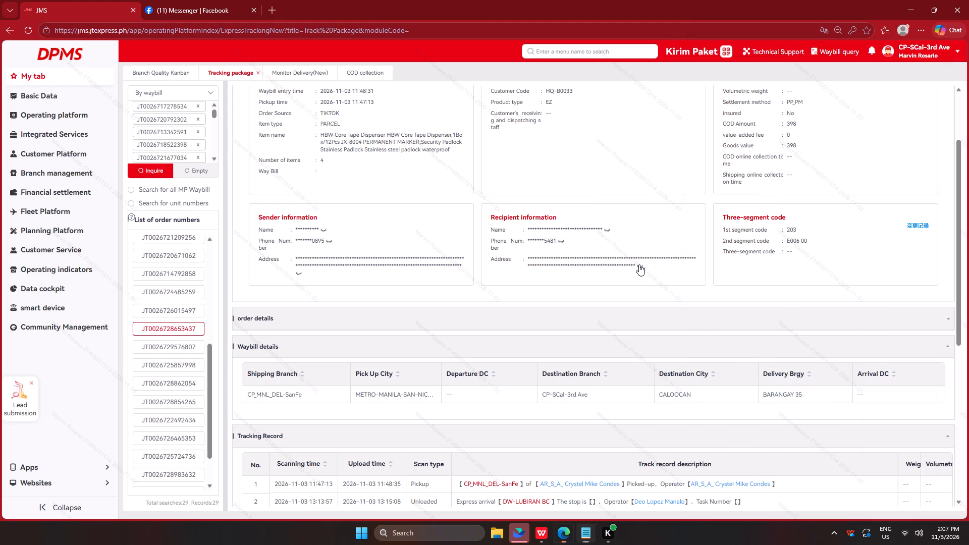
pyautogui.click(639, 264)
pyautogui.hotkey('ctrl', 'c')
pyautogui.hotkey('ctrl', 'c')
pyautogui.hotkey('ctrl', 'c')
pyautogui.hotkey('ctrl', 'c')
pyautogui.hotkey('alt', 'Tab')
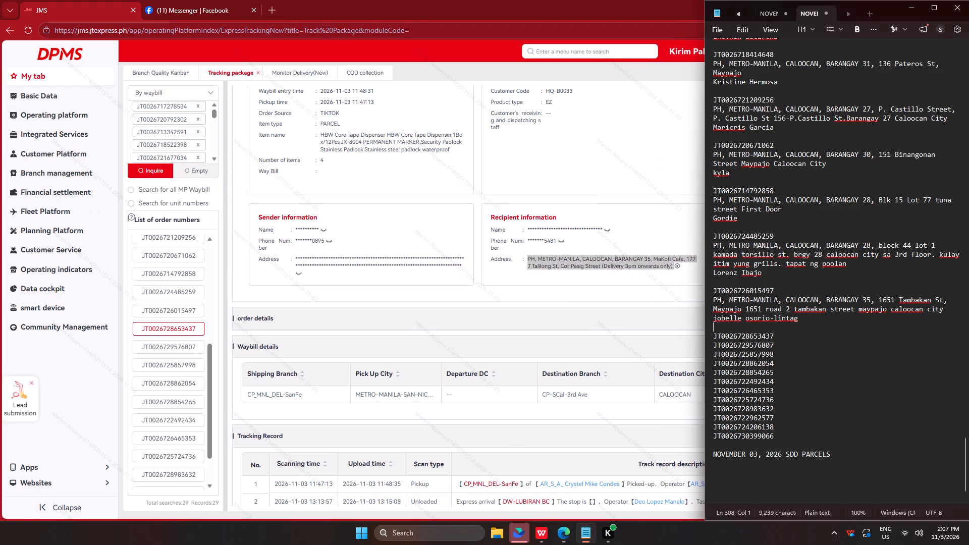
pyautogui.click(791, 337)
pyautogui.press('Return')
pyautogui.hotkey('ctrl', 'v')
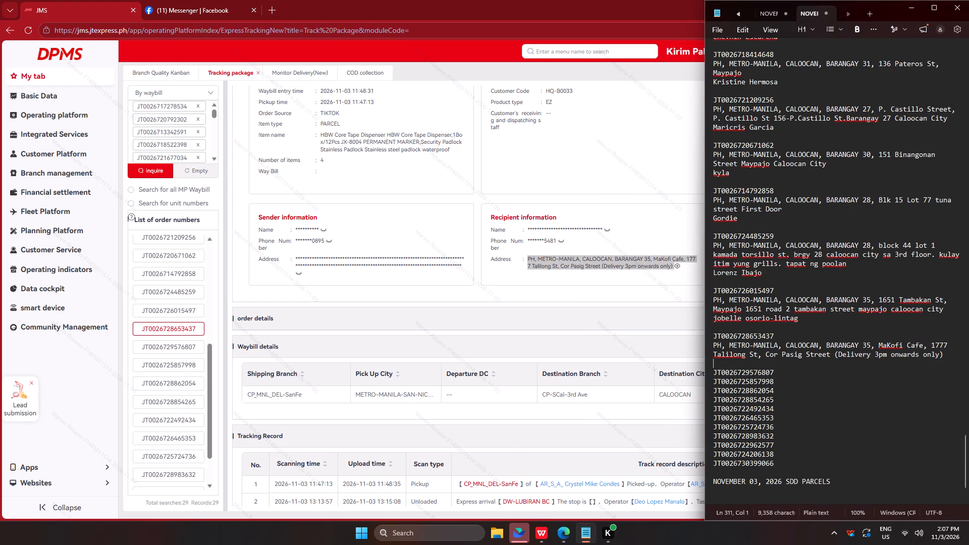
pyautogui.click(604, 227)
pyautogui.tripleClick(605, 230)
pyautogui.click(605, 230)
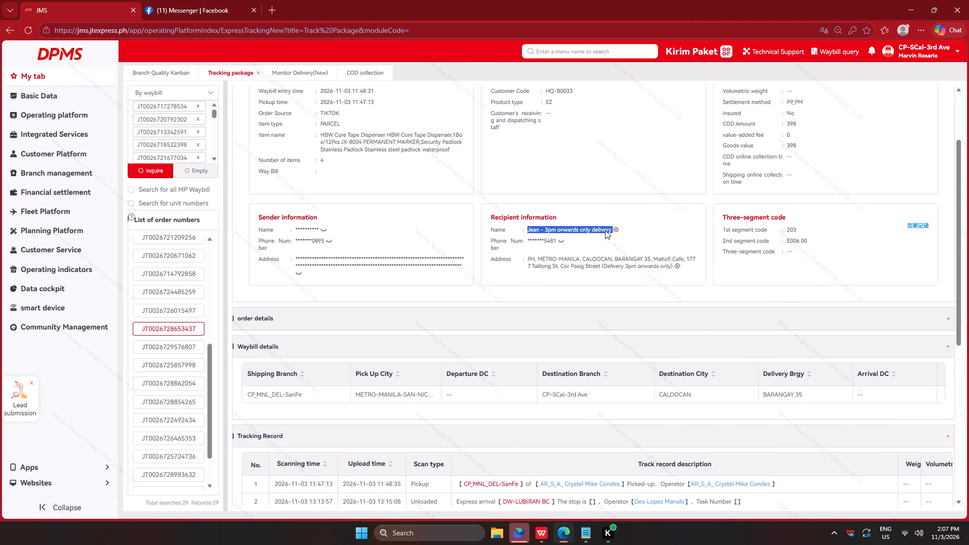
pyautogui.hotkey('ctrl', 'c')
pyautogui.hotkey('ctrl', 'c')
pyautogui.hotkey('ctrl', 'c')
pyautogui.hotkey('ctrl', 'c')
pyautogui.hotkey('alt', 'Tab')
pyautogui.hotkey('ctrl', 'v')
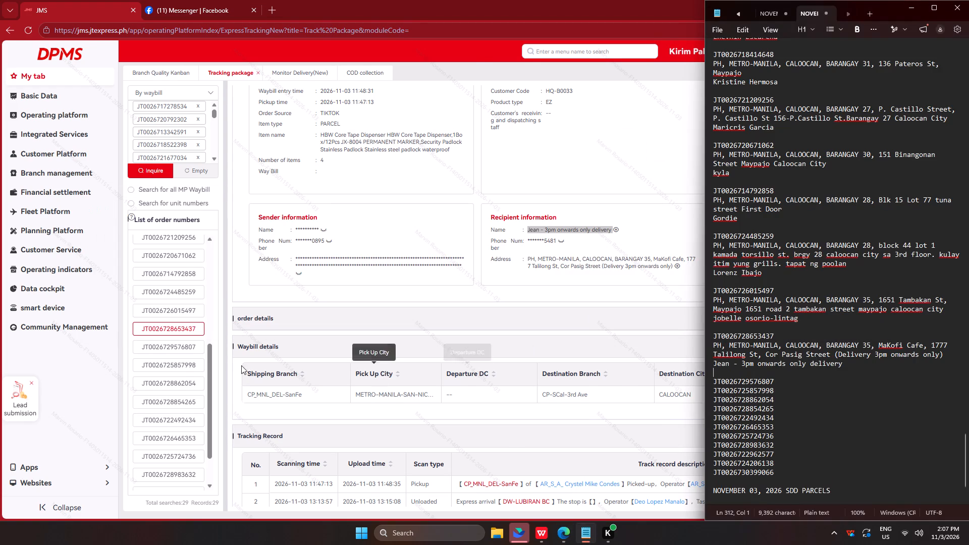
pyautogui.click(177, 348)
pyautogui.scroll(-7, 462, 352)
pyautogui.scroll(2, 522, 387)
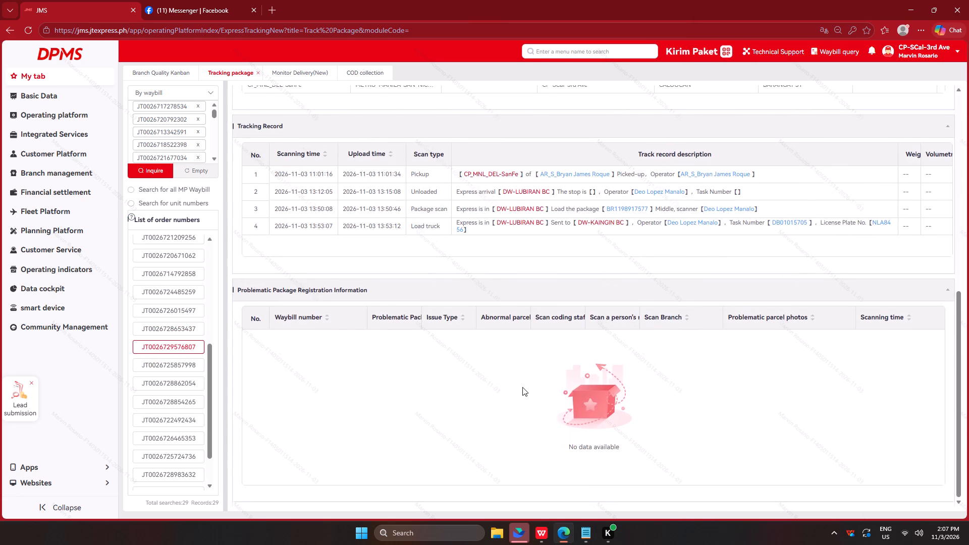
pyautogui.scroll(3, 522, 387)
pyautogui.tripleClick(544, 208)
pyautogui.click(544, 208)
pyautogui.hotkey('ctrl', 'c')
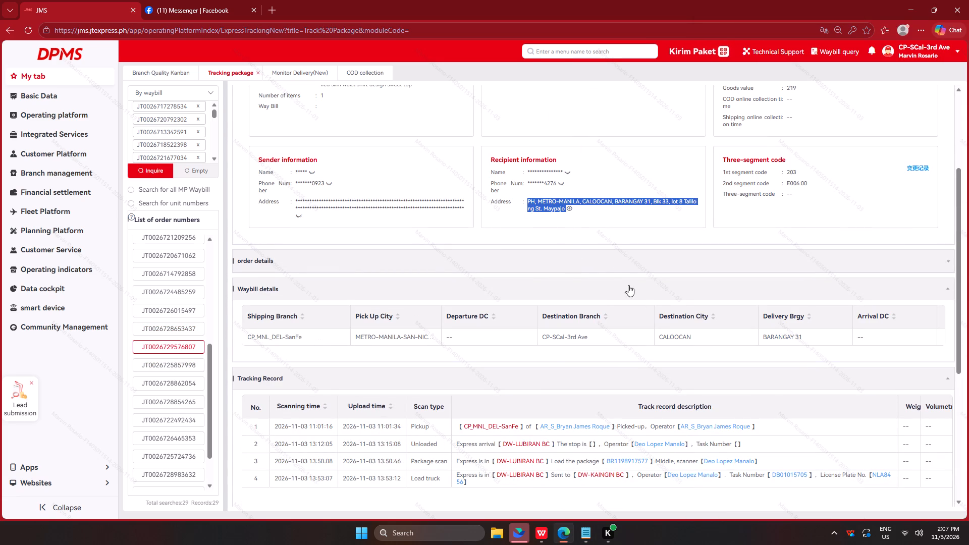
pyautogui.hotkey('ctrl', 'c')
pyautogui.hotkey('ctrl', 'c')
pyautogui.hotkey('ctrl', 'c')
pyautogui.hotkey('alt', 'Tab')
pyautogui.click(787, 378)
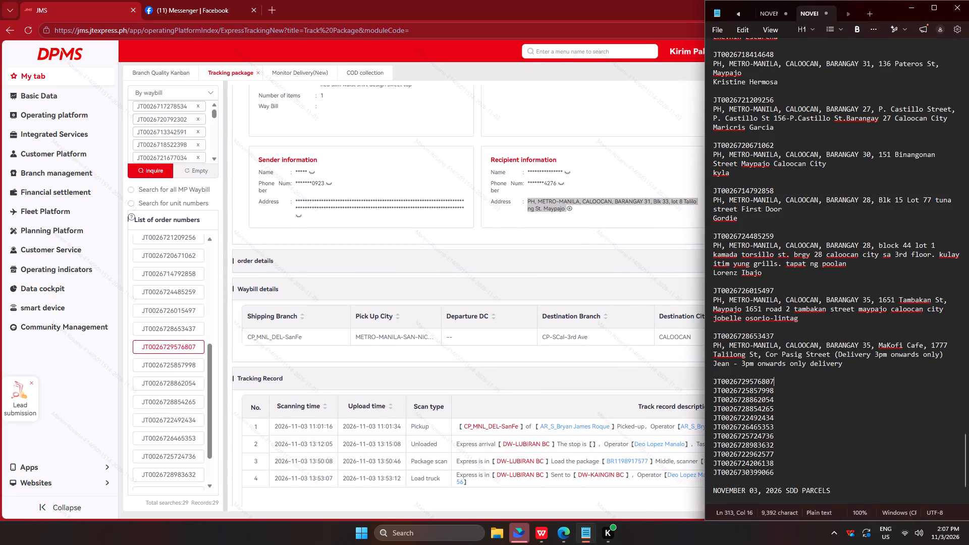
pyautogui.press('Return')
pyautogui.hotkey('ctrl', 'v')
pyautogui.tripleClick(565, 171)
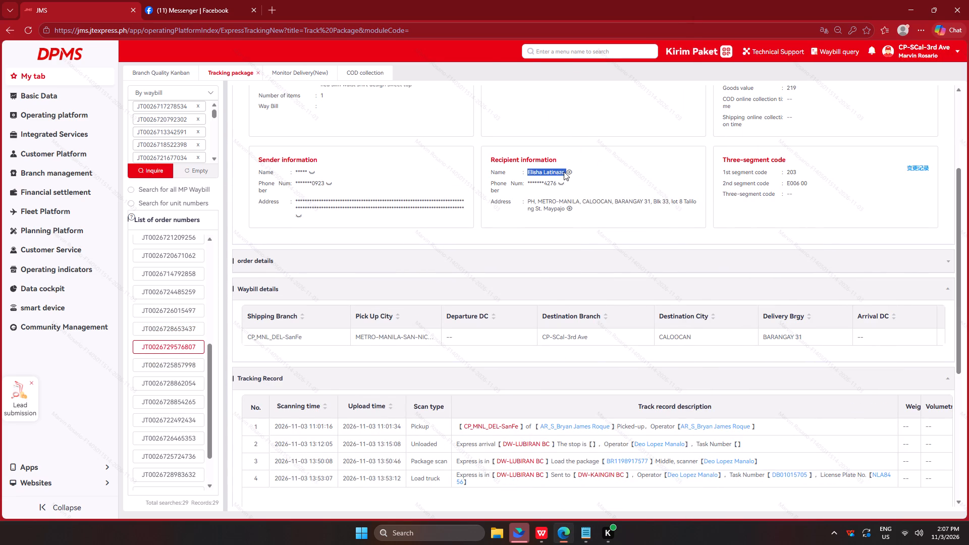
pyautogui.click(564, 172)
pyautogui.hotkey('ctrl', 'c')
pyautogui.hotkey('ctrl', 'c')
pyautogui.hotkey('ctrl', 'c')
pyautogui.hotkey('ctrl', 'c')
pyautogui.hotkey('ctrl', 'c')
pyautogui.hotkey('ctrl', 'c')
pyautogui.hotkey('ctrl', 'c')
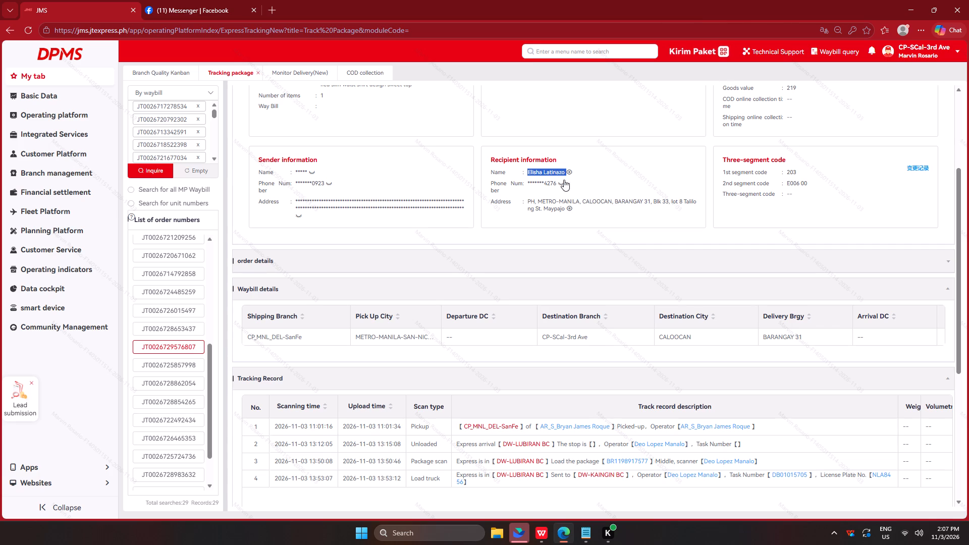
pyautogui.hotkey('alt', 'Tab')
pyautogui.hotkey('ctrl', 'v')
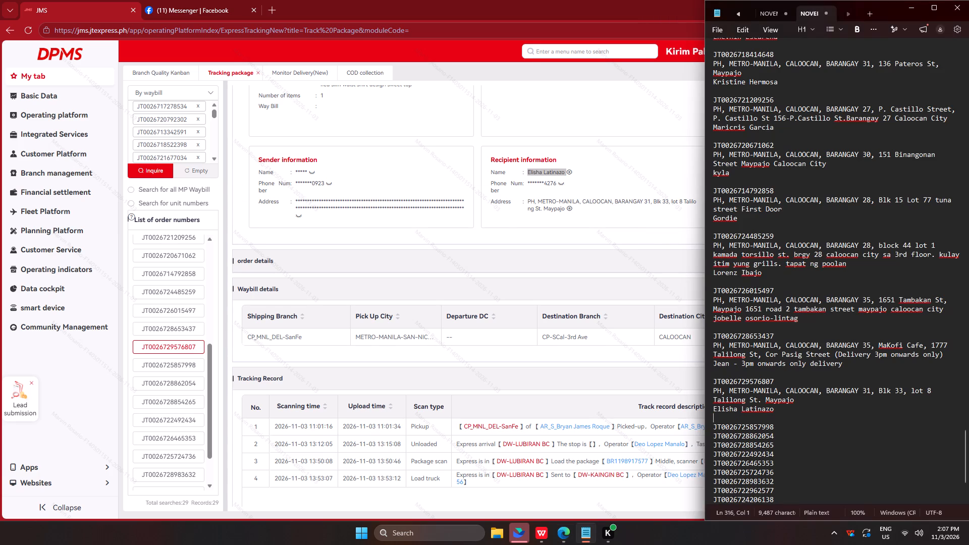
pyautogui.click(195, 364)
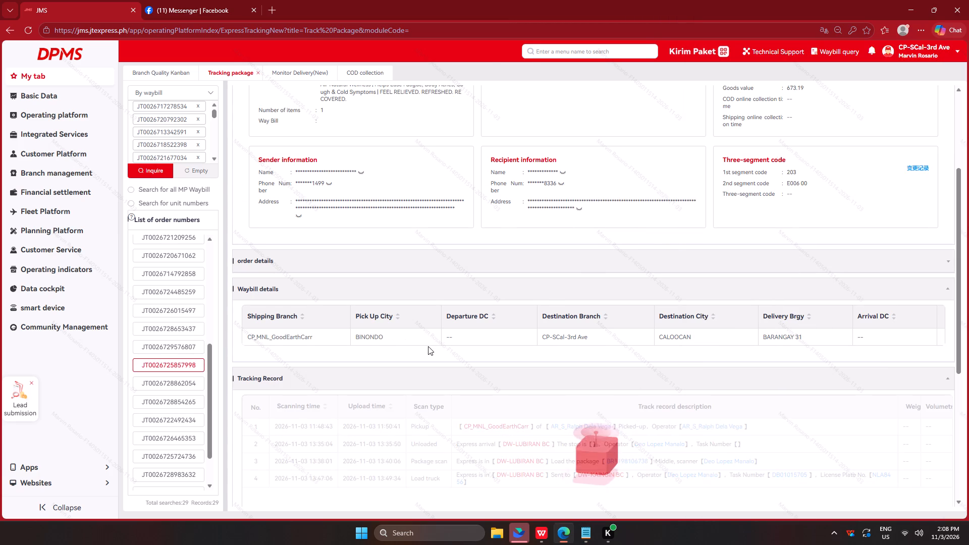
pyautogui.scroll(-8, 430, 345)
pyautogui.scroll(6, 448, 308)
pyautogui.tripleClick(580, 260)
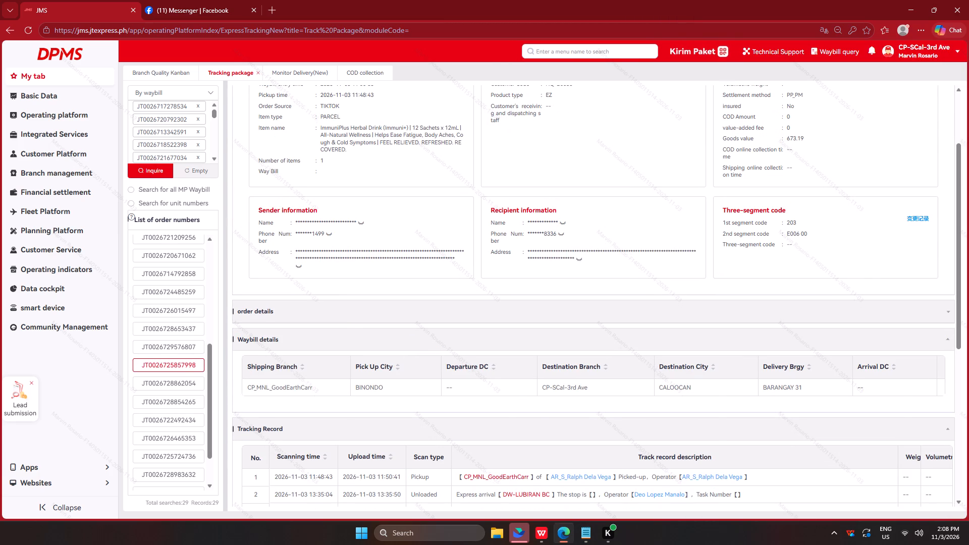
pyautogui.click(580, 259)
pyautogui.hotkey('ctrl', 'c')
pyautogui.hotkey('ctrl', 'c')
pyautogui.hotkey('ctrl', 'c')
pyautogui.hotkey('ctrl', 'c')
pyautogui.hotkey('alt', 'Tab')
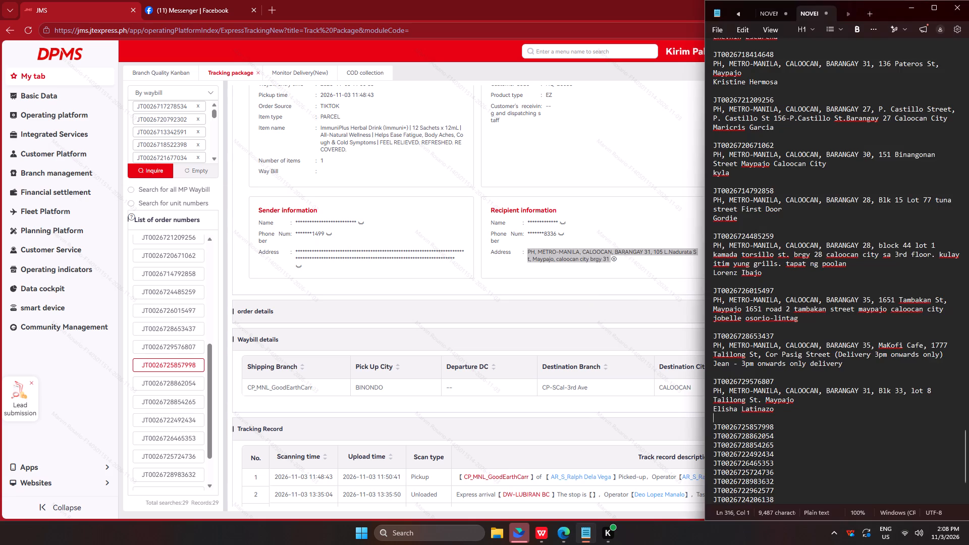
pyautogui.scroll(-5, 809, 409)
pyautogui.click(781, 321)
pyautogui.press('Return')
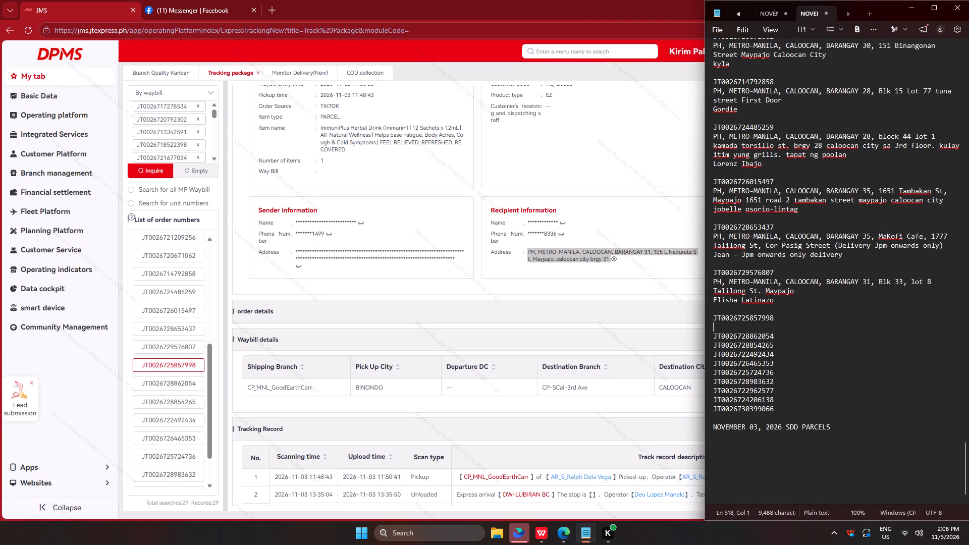
pyautogui.hotkey('ctrl', 'v')
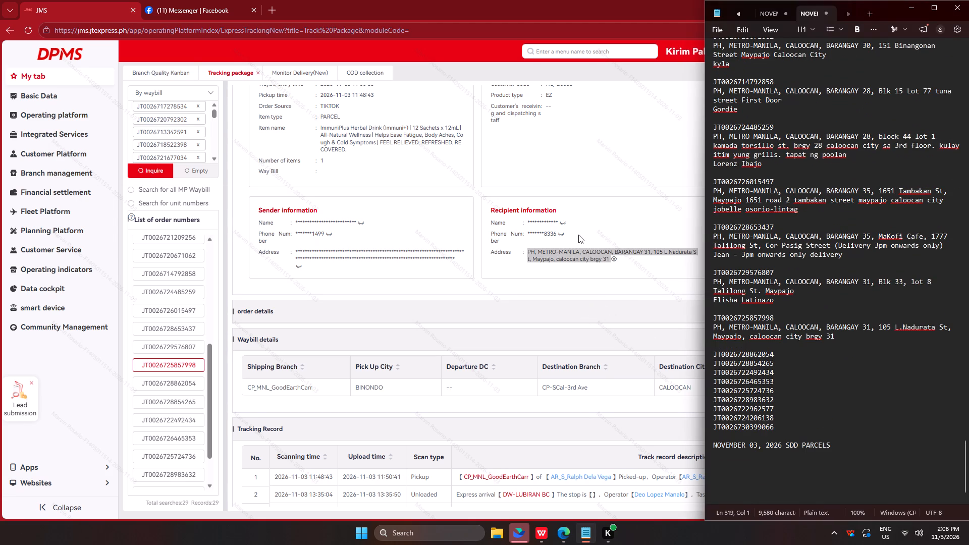
pyautogui.hotkey('ctrl', 'v')
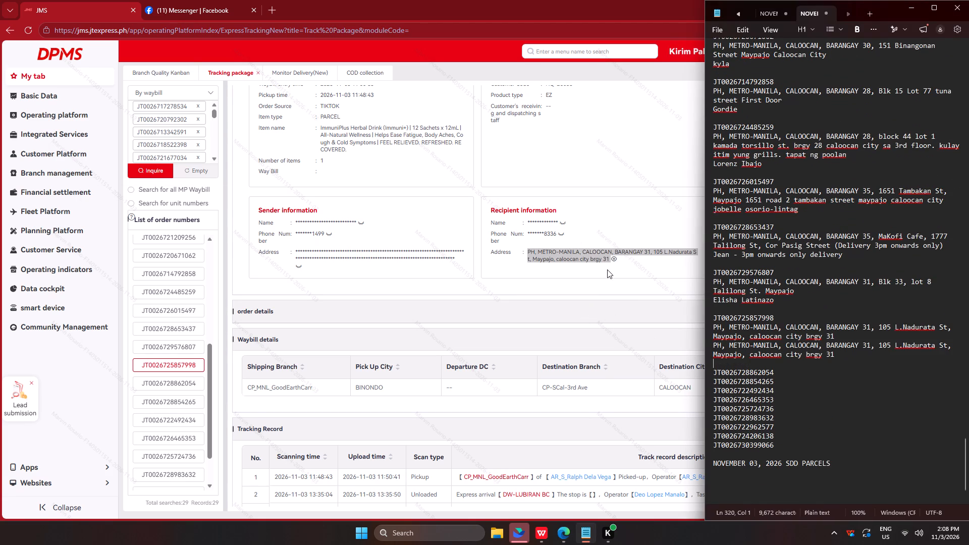
pyautogui.hotkey('ctrl', 'z')
pyautogui.click(563, 222)
pyautogui.tripleClick(554, 223)
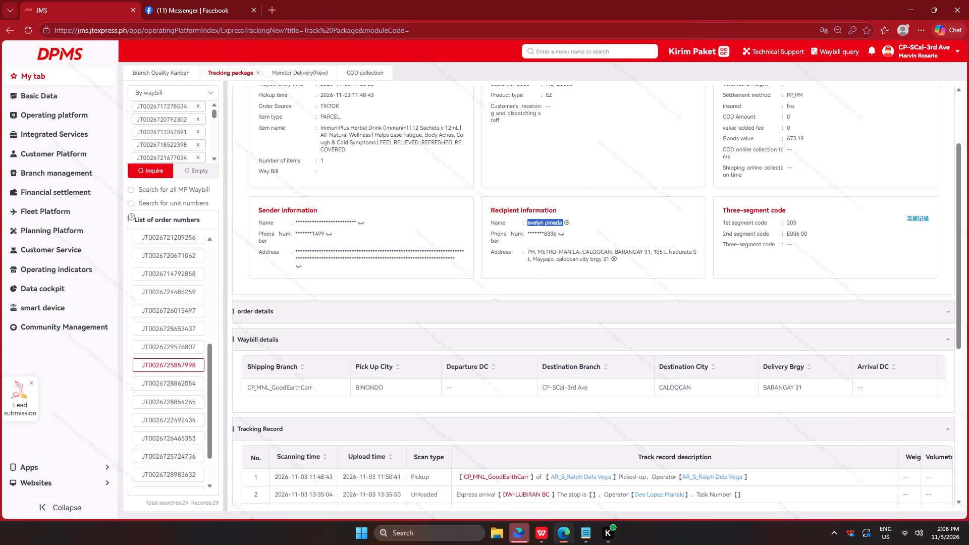
pyautogui.hotkey('ctrl', 'c')
pyautogui.hotkey('ctrl', 'c')
pyautogui.hotkey('alt', 'Tab')
pyautogui.hotkey('ctrl', 'v')
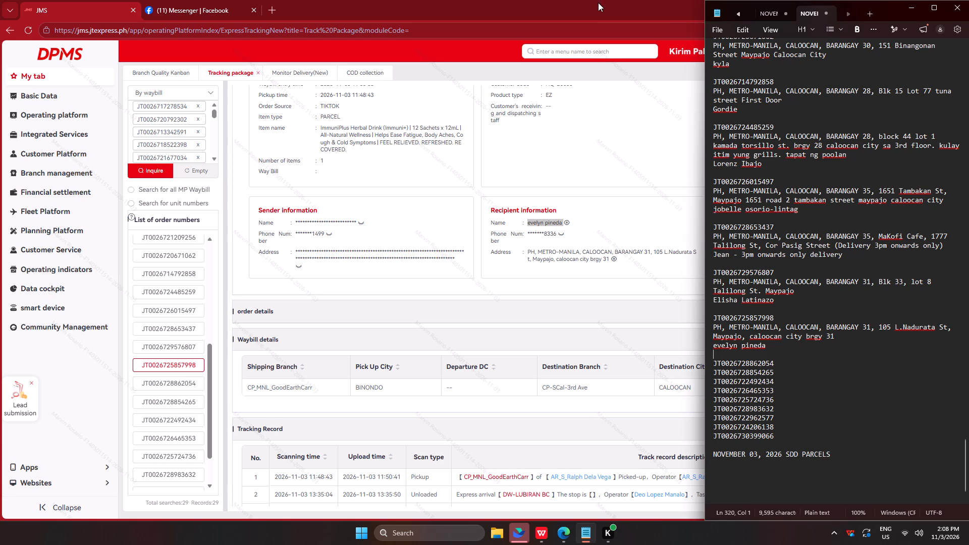
pyautogui.click(166, 378)
pyautogui.scroll(-4, 405, 387)
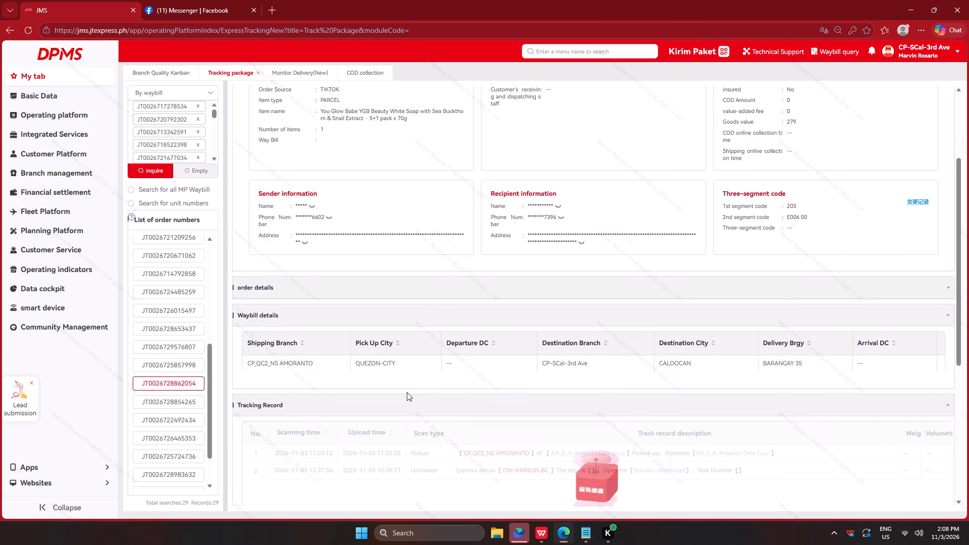
pyautogui.scroll(-3, 407, 392)
pyautogui.scroll(7, 514, 367)
pyautogui.click(576, 315)
pyautogui.tripleClick(581, 316)
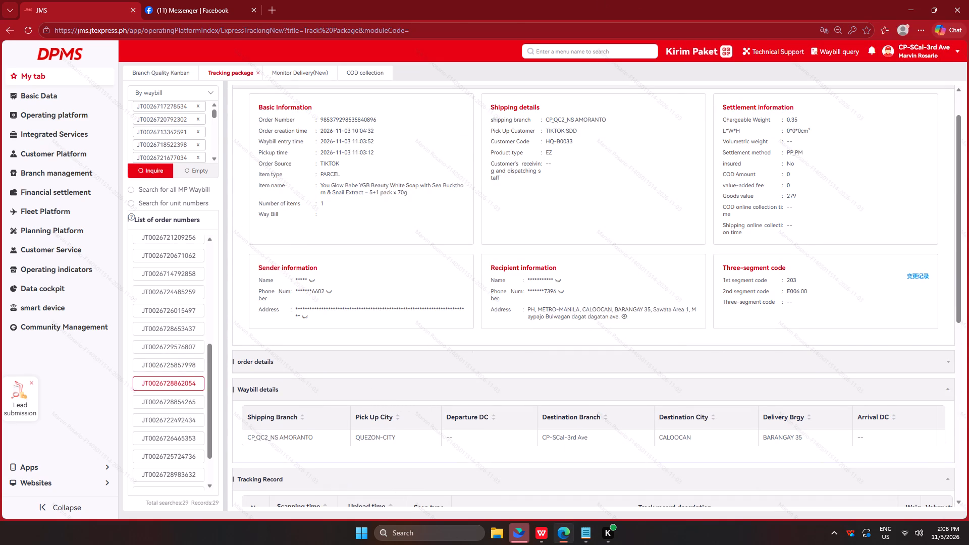
pyautogui.tripleClick(581, 316)
pyautogui.hotkey('ctrl', 'c')
pyautogui.hotkey('ctrl', 'c')
pyautogui.hotkey('ctrl', 'c')
pyautogui.hotkey('ctrl', 'c')
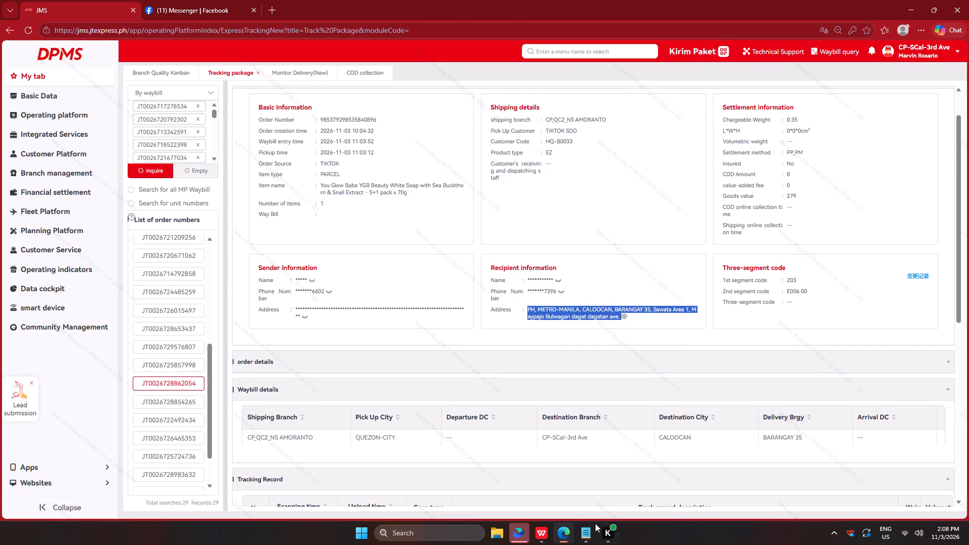
pyautogui.hotkey('ctrl', 'c')
pyautogui.hotkey('ctrl', 'c')
pyautogui.hotkey('ctrl', 'c')
pyautogui.keyDown('ctrl'); pyautogui.click(585, 532); pyautogui.keyUp('ctrl')
pyautogui.click(788, 364)
pyautogui.press('Return')
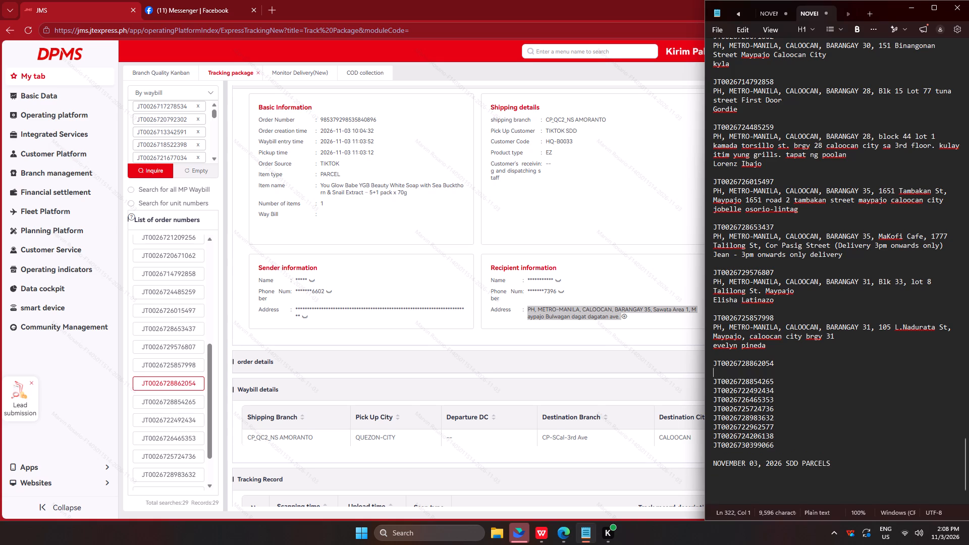
pyautogui.hotkey('ctrl', 'v')
pyautogui.click(558, 279)
pyautogui.tripleClick(544, 282)
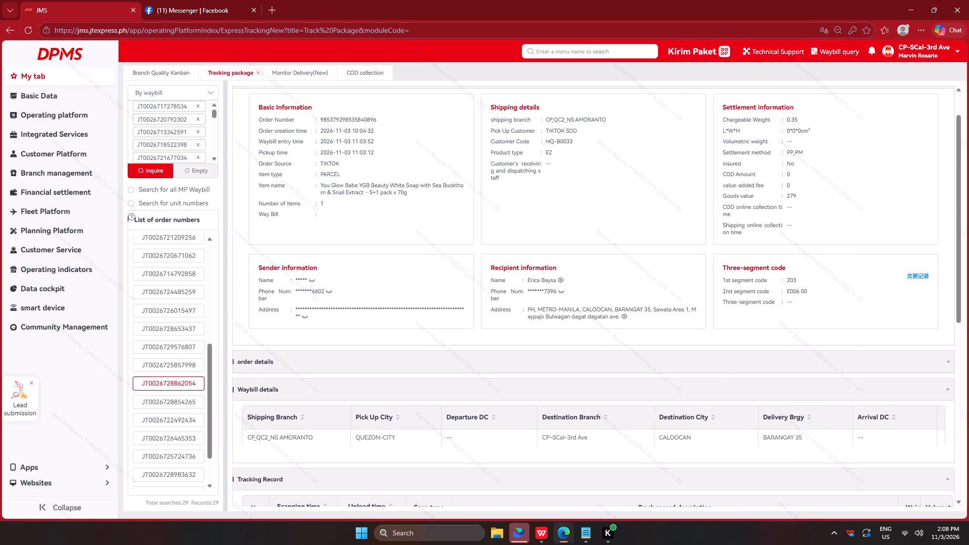
pyautogui.hotkey('ctrl', 'c')
pyautogui.hotkey('ctrl', 'c')
pyautogui.hotkey('ctrl', 'c')
pyautogui.hotkey('ctrl', 'c')
pyautogui.hotkey('ctrl', 'c')
pyautogui.hotkey('alt', 'Tab')
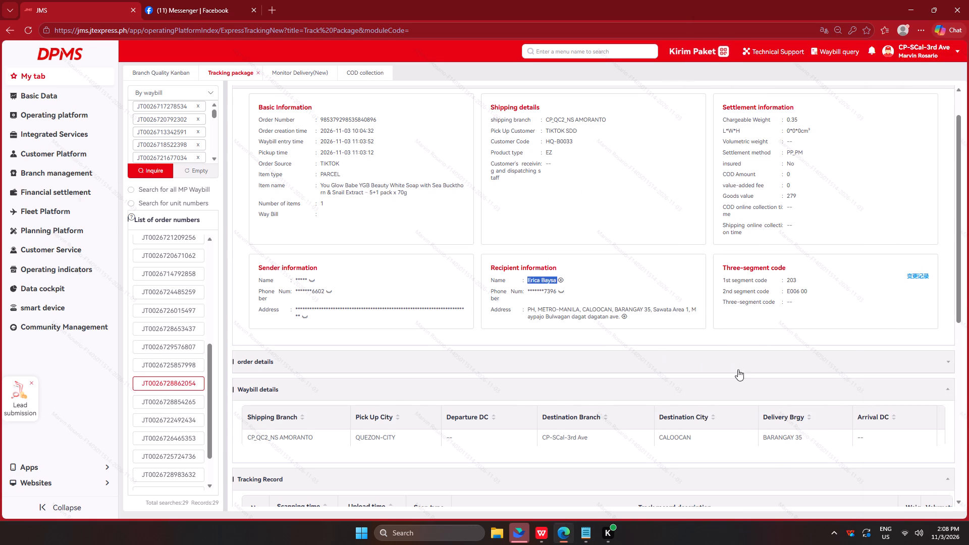
pyautogui.hotkey('ctrl', 'v')
pyautogui.click(181, 395)
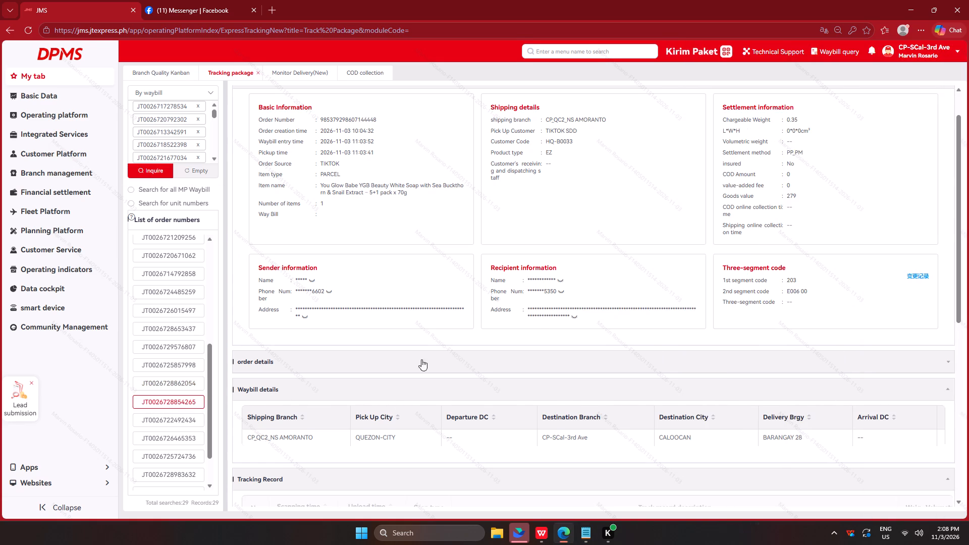
pyautogui.scroll(-8, 452, 356)
pyautogui.scroll(7, 506, 361)
pyautogui.tripleClick(575, 316)
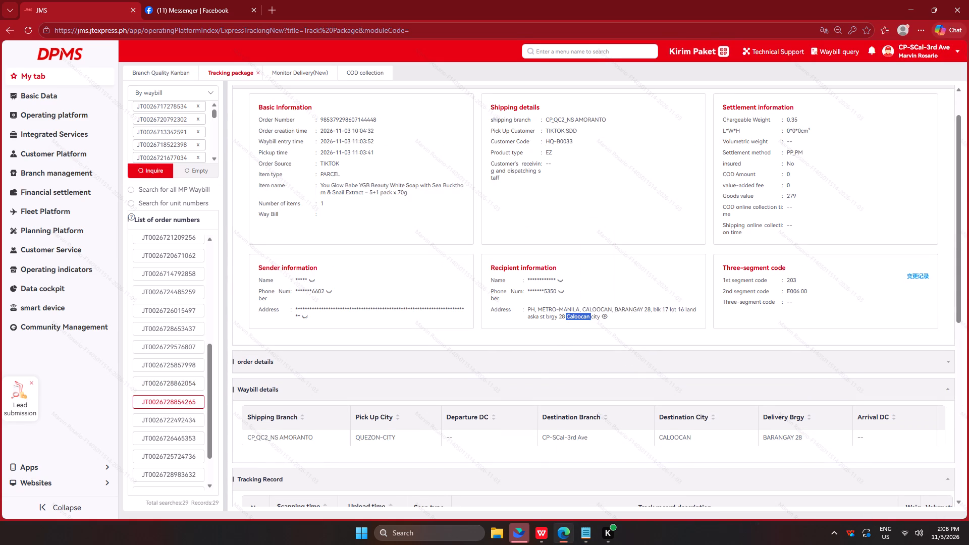
pyautogui.click(575, 316)
pyautogui.hotkey('ctrl', 'c')
pyautogui.hotkey('ctrl', 'c')
pyautogui.hotkey('ctrl', 'c')
pyautogui.hotkey('alt', 'Tab')
pyautogui.click(783, 410)
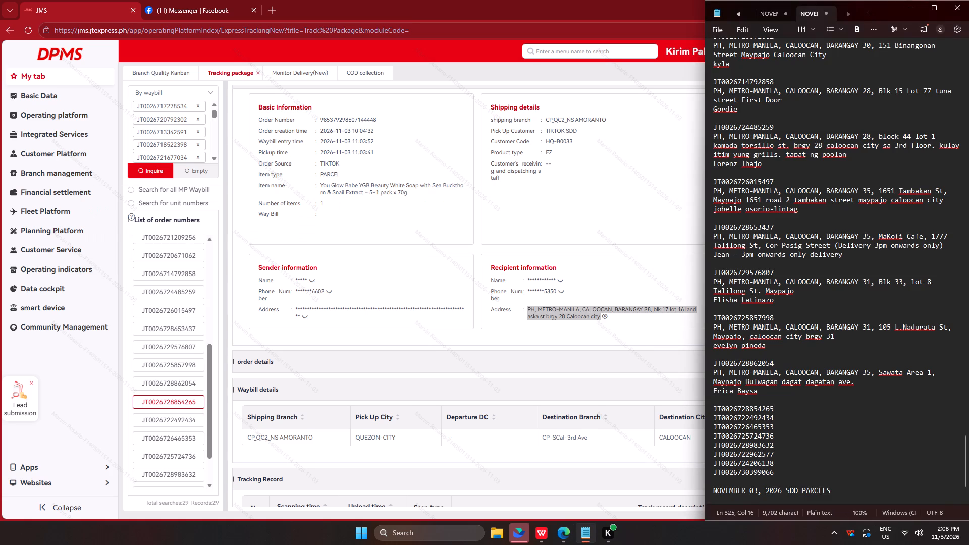
pyautogui.press('Return')
pyautogui.hotkey('ctrl', 'v')
pyautogui.click(560, 281)
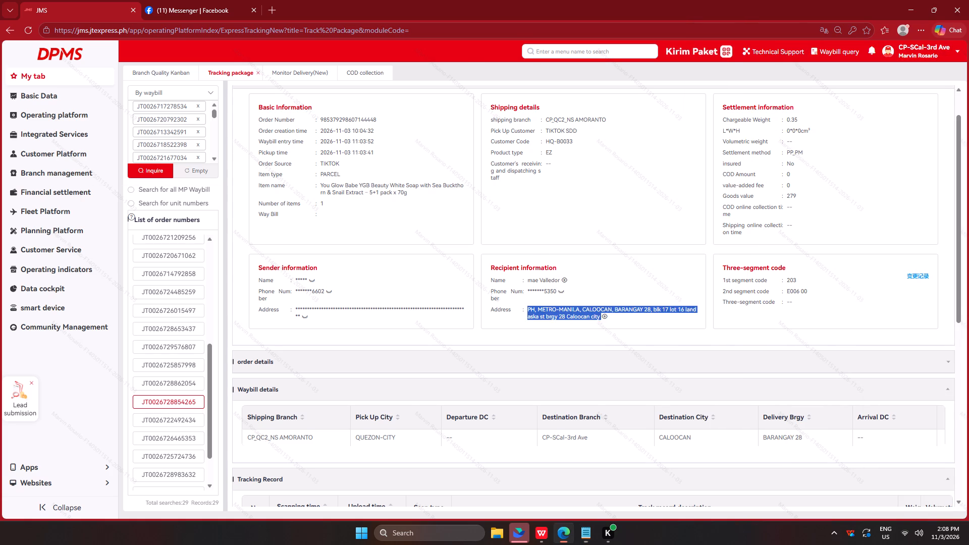
pyautogui.tripleClick(548, 280)
pyautogui.click(548, 280)
pyautogui.hotkey('ctrl', 'c')
pyautogui.hotkey('ctrl', 'c')
pyautogui.hotkey('ctrl', 'c')
pyautogui.hotkey('ctrl', 'c')
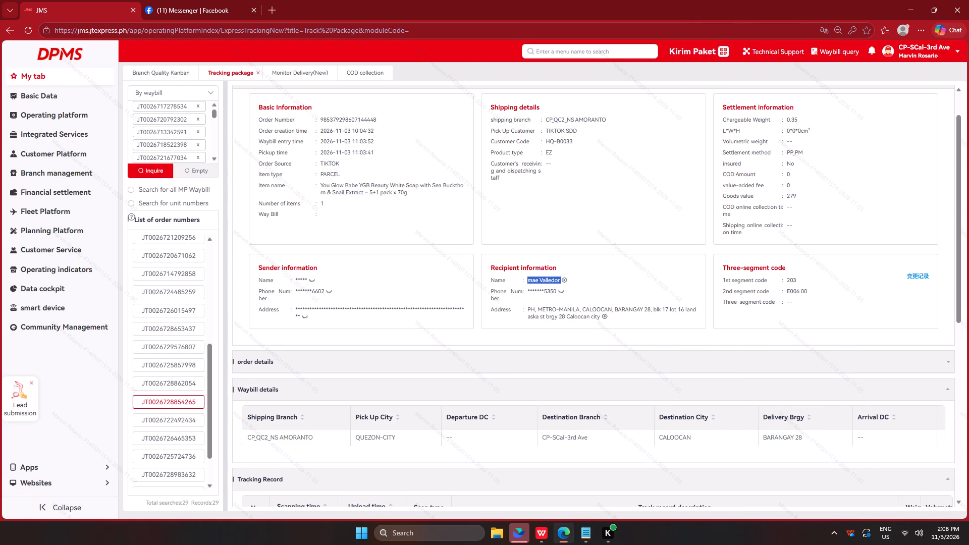
pyautogui.hotkey('ctrl', 'c')
pyautogui.hotkey('ctrl', 'c')
pyautogui.hotkey('ctrl', 'c')
pyautogui.hotkey('ctrl', 'c')
pyautogui.hotkey('ctrl', 'c')
pyautogui.hotkey('alt', 'Tab')
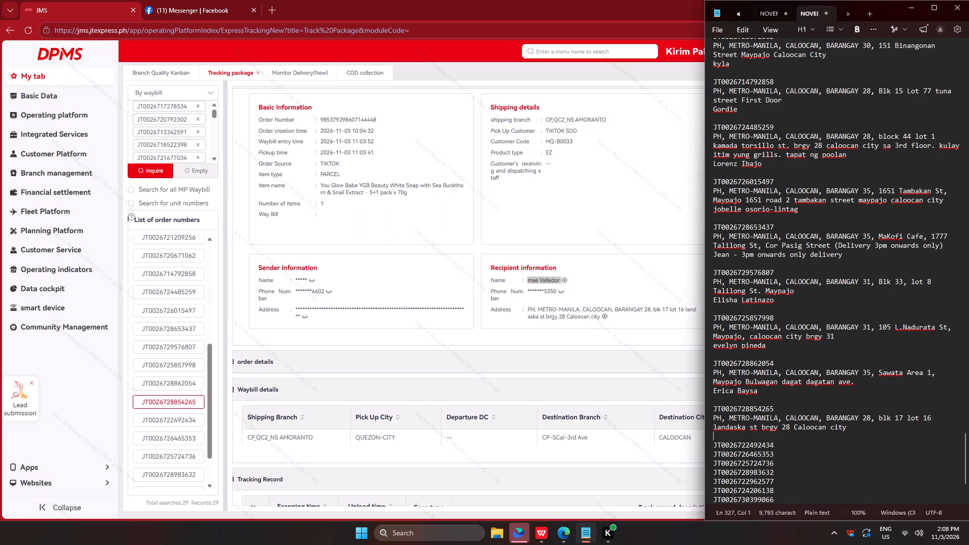
pyautogui.hotkey('ctrl', 'v')
pyautogui.click(169, 419)
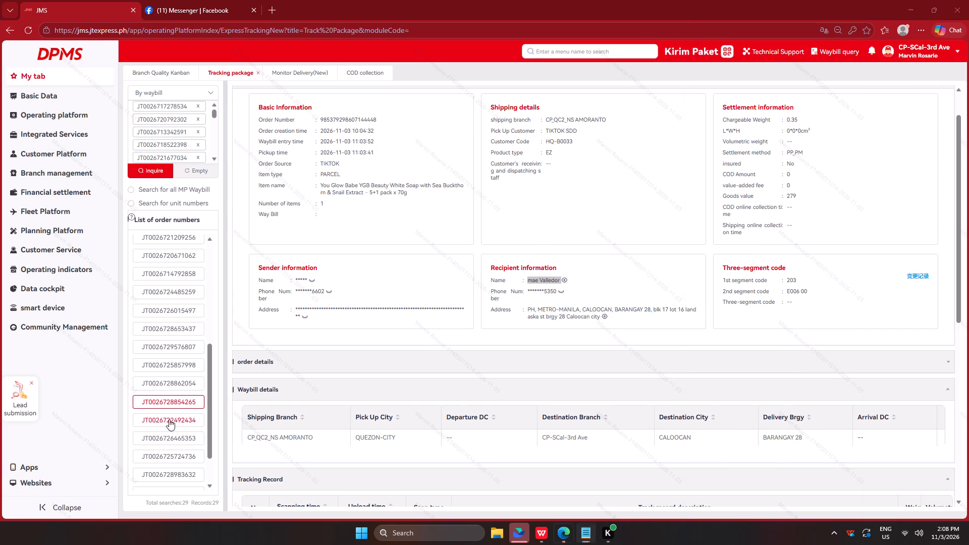
pyautogui.scroll(-7, 468, 398)
pyautogui.scroll(6, 506, 394)
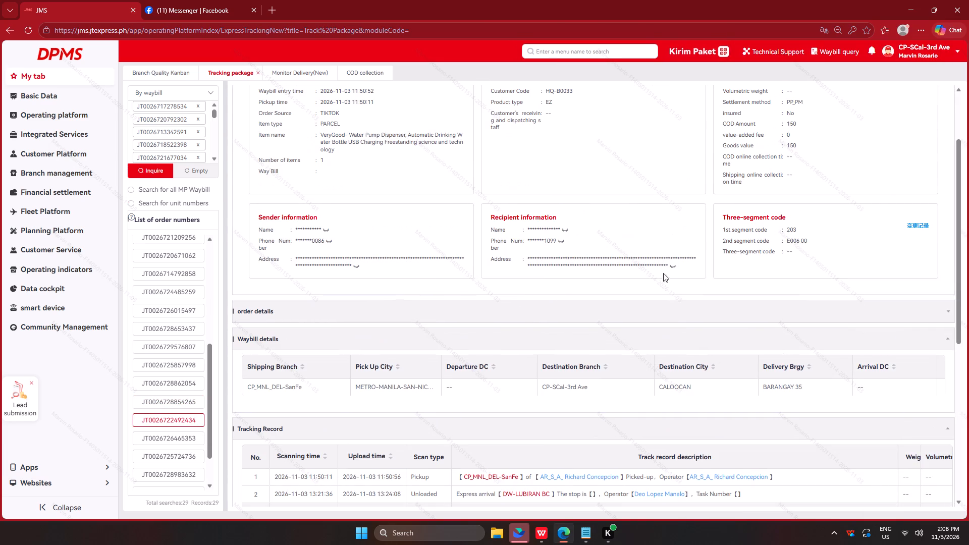
pyautogui.tripleClick(674, 265)
pyautogui.hotkey('ctrl', 'c')
pyautogui.hotkey('ctrl', 'c')
pyautogui.hotkey('ctrl', 'c')
pyautogui.hotkey('ctrl', 'c')
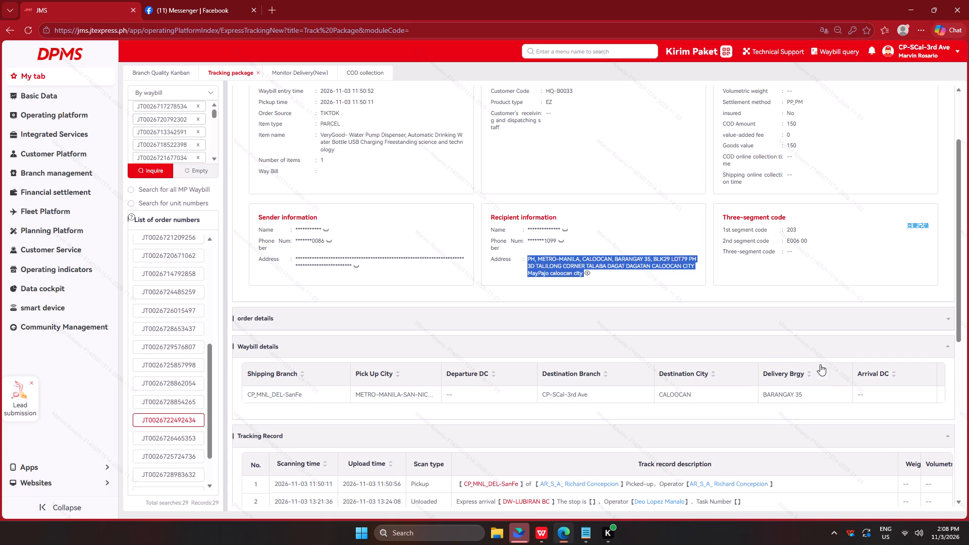
pyautogui.hotkey('ctrl', 'c')
pyautogui.hotkey('alt', 'Tab')
pyautogui.click(780, 452)
pyautogui.press('Return')
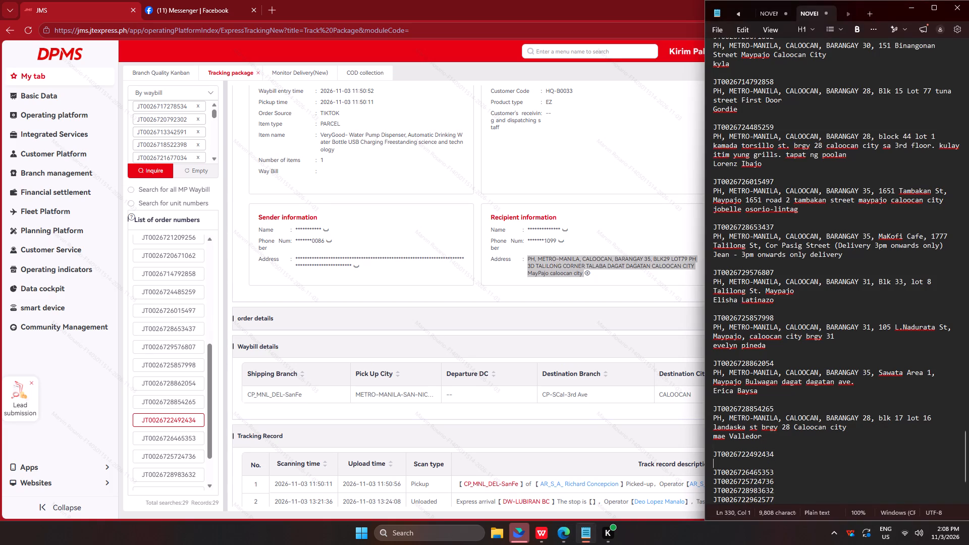
pyautogui.hotkey('ctrl', 'v')
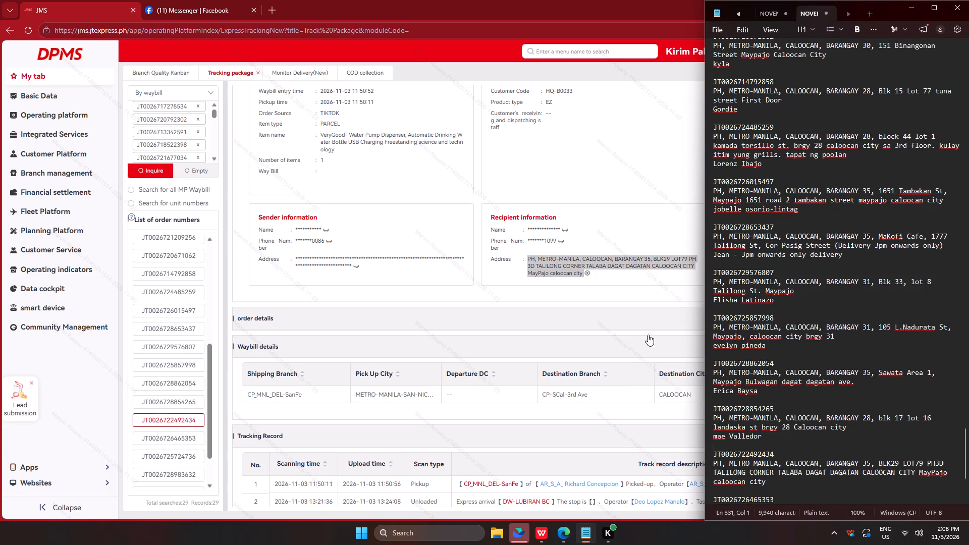
pyautogui.click(566, 228)
pyautogui.tripleClick(557, 230)
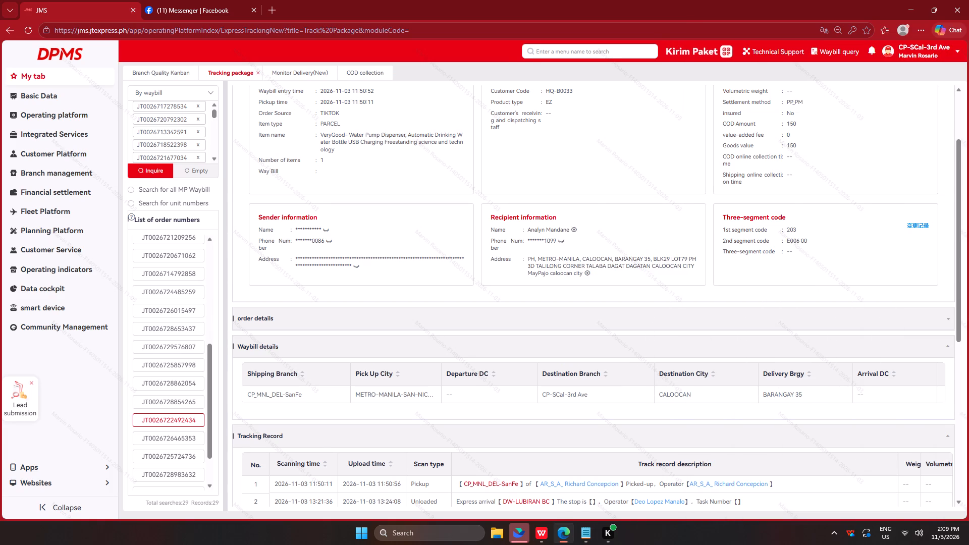
pyautogui.hotkey('ctrl', 'c')
pyautogui.hotkey('ctrl', 'c')
pyautogui.hotkey('ctrl', 'c')
pyautogui.hotkey('ctrl', 'c')
pyautogui.hotkey('ctrl', 'c')
pyautogui.hotkey('alt', 'Tab')
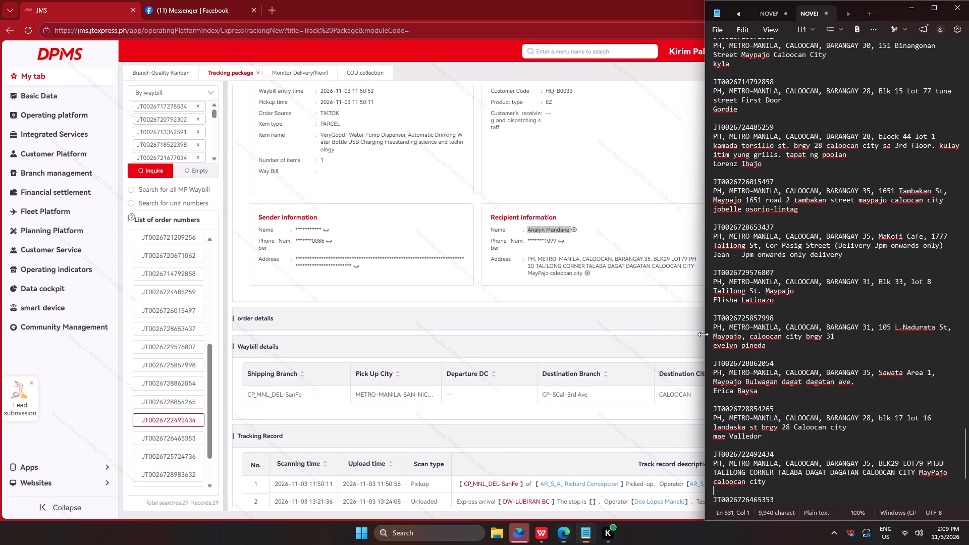
pyautogui.hotkey('ctrl', 'v')
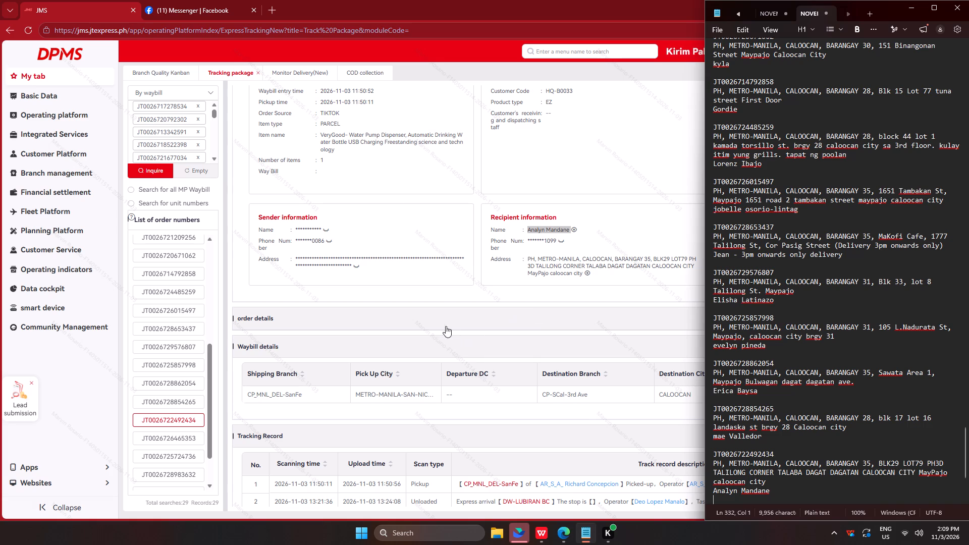
pyautogui.scroll(-6, 168, 348)
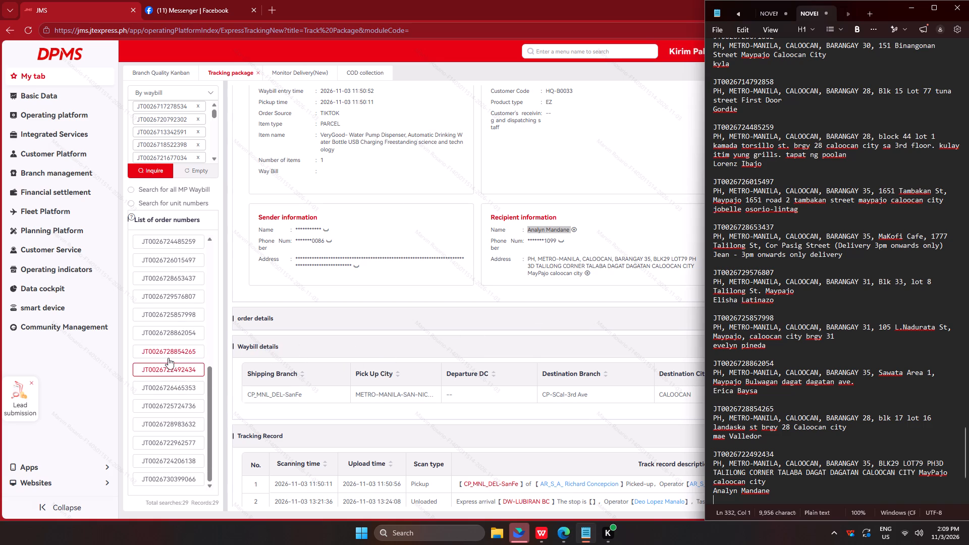
pyautogui.click(176, 391)
pyautogui.scroll(-8, 501, 361)
pyautogui.scroll(7, 513, 379)
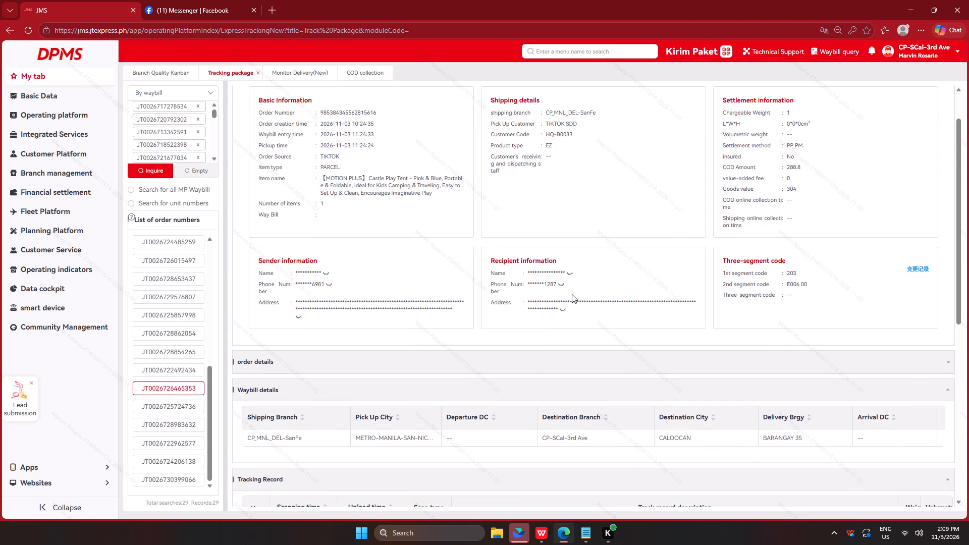
pyautogui.tripleClick(566, 308)
pyautogui.hotkey('ctrl', 'c')
pyautogui.hotkey('ctrl', 'c')
pyautogui.hotkey('ctrl', 'c')
pyautogui.hotkey('ctrl', 'c')
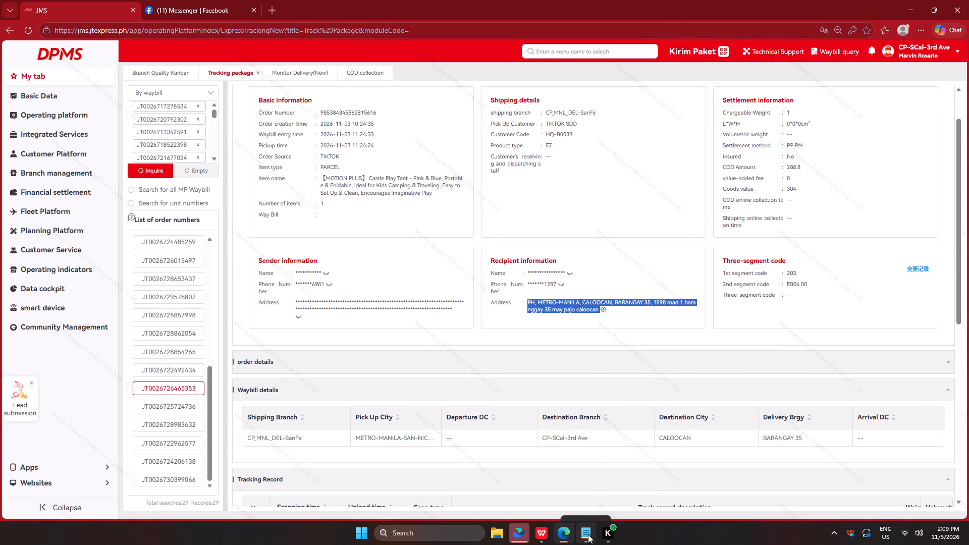
pyautogui.hotkey('ctrl', 'c')
pyautogui.click(588, 534)
pyautogui.scroll(-7, 805, 434)
pyautogui.click(786, 353)
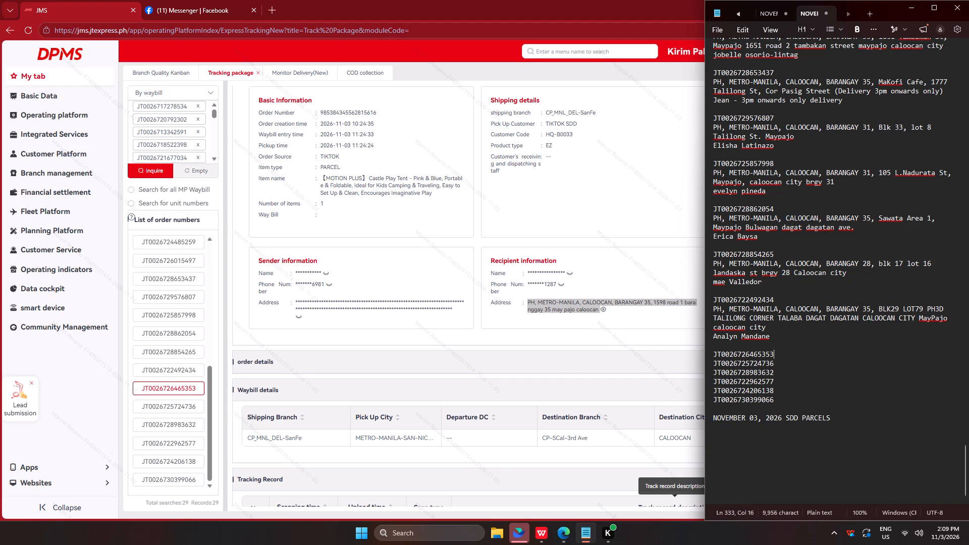
pyautogui.press('Return')
pyautogui.hotkey('ctrl', 'v')
pyautogui.click(567, 269)
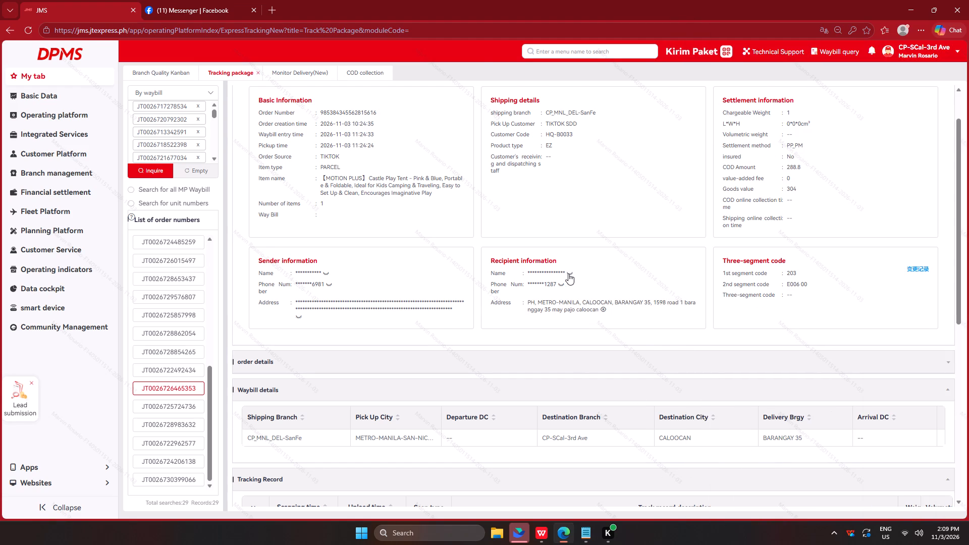
pyautogui.click(569, 274)
pyautogui.tripleClick(564, 274)
pyautogui.hotkey('ctrl', 'c')
pyautogui.hotkey('ctrl', 'c')
pyautogui.hotkey('ctrl', 'c')
pyautogui.hotkey('ctrl', 'c')
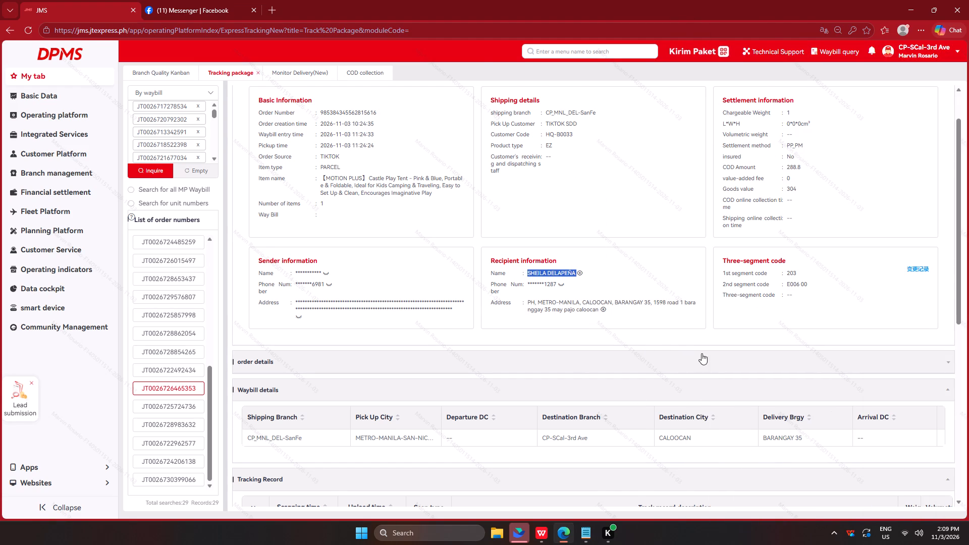
pyautogui.hotkey('alt', 'Tab')
pyautogui.hotkey('ctrl', 'v')
pyautogui.click(177, 405)
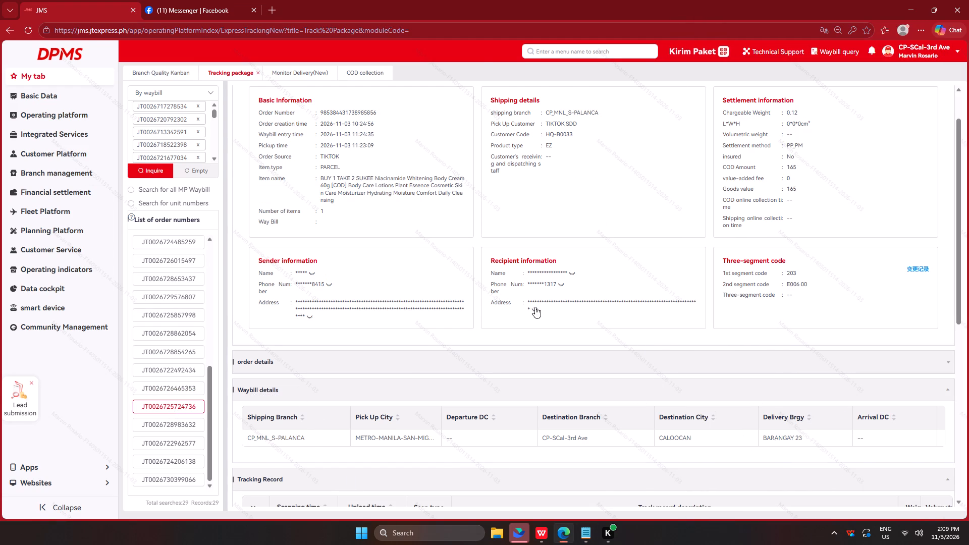
pyautogui.tripleClick(535, 310)
pyautogui.click(535, 310)
pyautogui.hotkey('ctrl', 'c')
pyautogui.hotkey('ctrl', 'c')
pyautogui.hotkey('ctrl', 'c')
pyautogui.hotkey('ctrl', 'c')
pyautogui.hotkey('ctrl', 'c')
pyautogui.hotkey('ctrl', 'c')
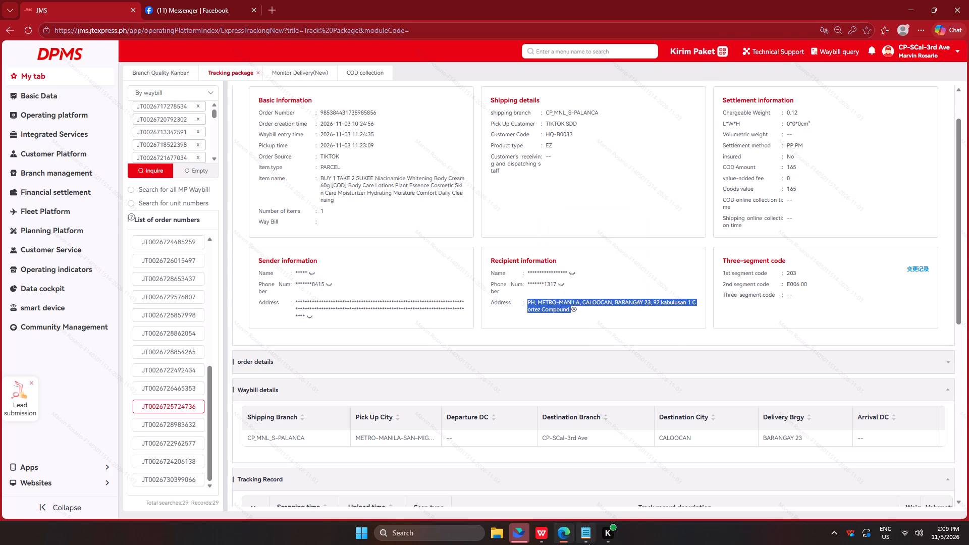
pyautogui.click(589, 543)
pyautogui.click(783, 401)
pyautogui.press('Return')
pyautogui.hotkey('ctrl', 'v')
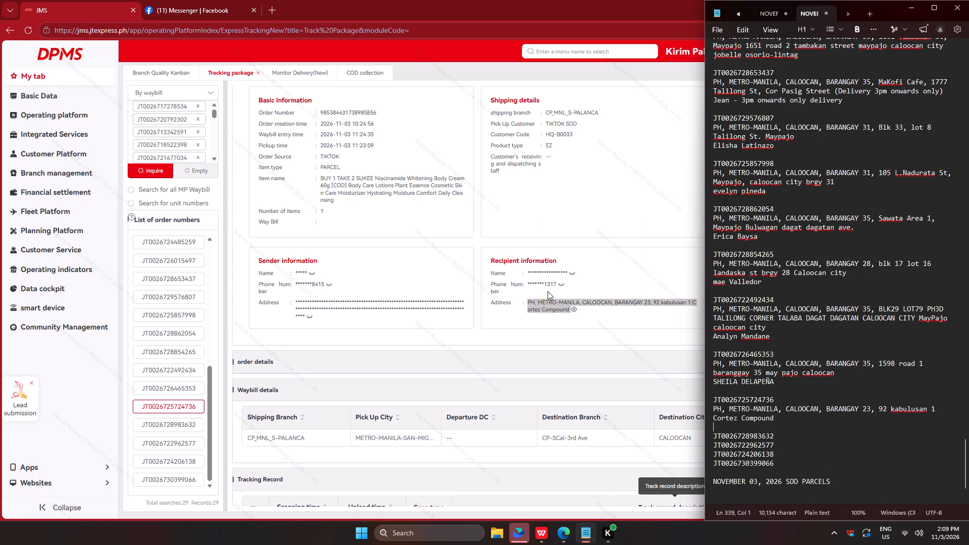
pyautogui.click(570, 275)
pyautogui.tripleClick(557, 275)
pyautogui.hotkey('ctrl', 'c')
pyautogui.hotkey('ctrl', 'c')
pyautogui.hotkey('ctrl', 'c')
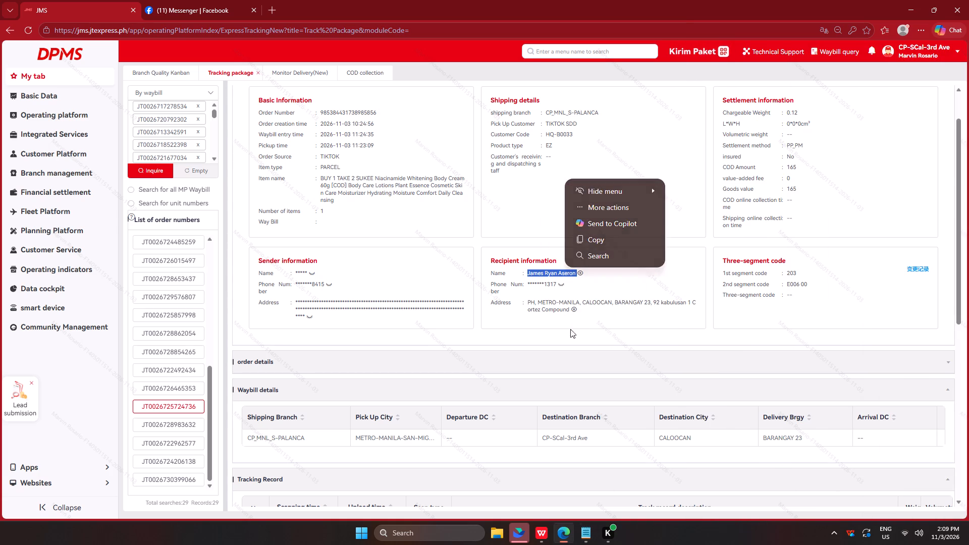
pyautogui.hotkey('ctrl', 'c')
pyautogui.hotkey('alt', 'Tab')
pyautogui.hotkey('ctrl', 'v')
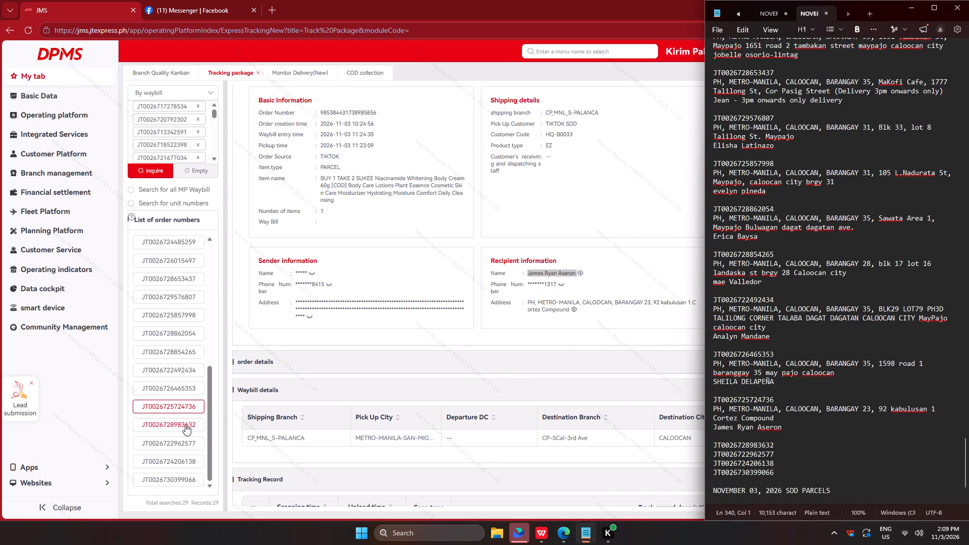
pyautogui.click(185, 423)
pyautogui.scroll(-7, 386, 401)
pyautogui.hotkey('alt', 'Tab')
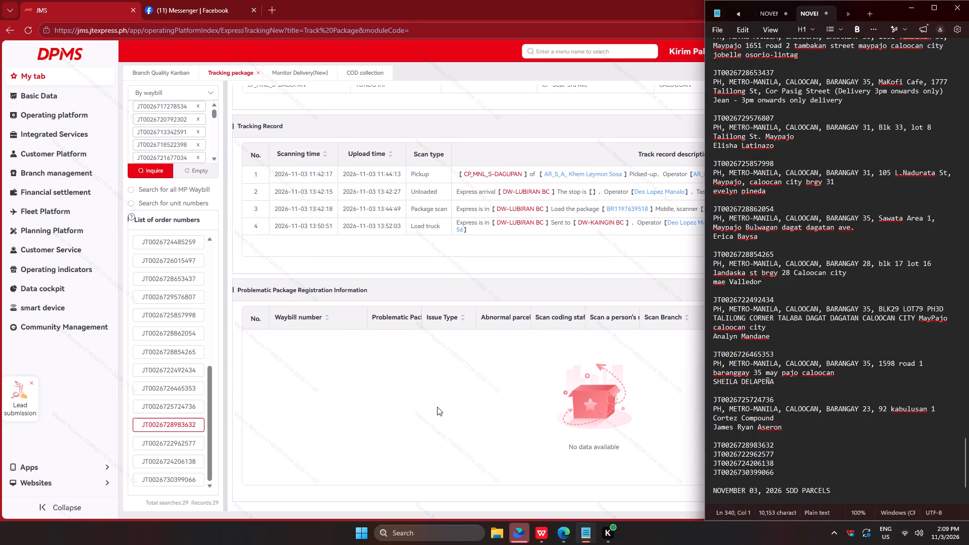
pyautogui.scroll(5, 551, 366)
pyautogui.tripleClick(674, 207)
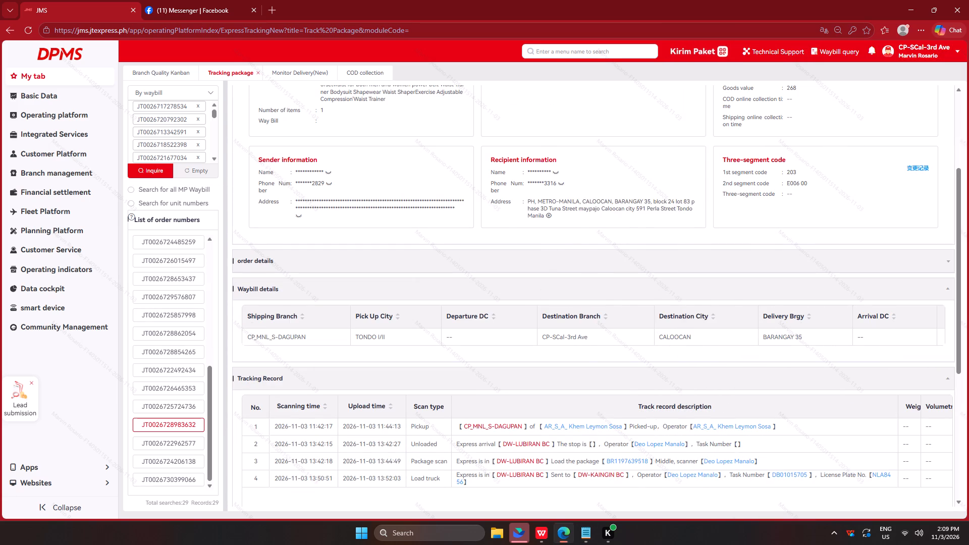
pyautogui.click(673, 207)
pyautogui.hotkey('ctrl', 'c')
pyautogui.hotkey('ctrl', 'c')
pyautogui.hotkey('ctrl', 'c')
pyautogui.hotkey('ctrl', 'c')
pyautogui.hotkey('ctrl', 'c')
pyautogui.hotkey('alt', 'Tab')
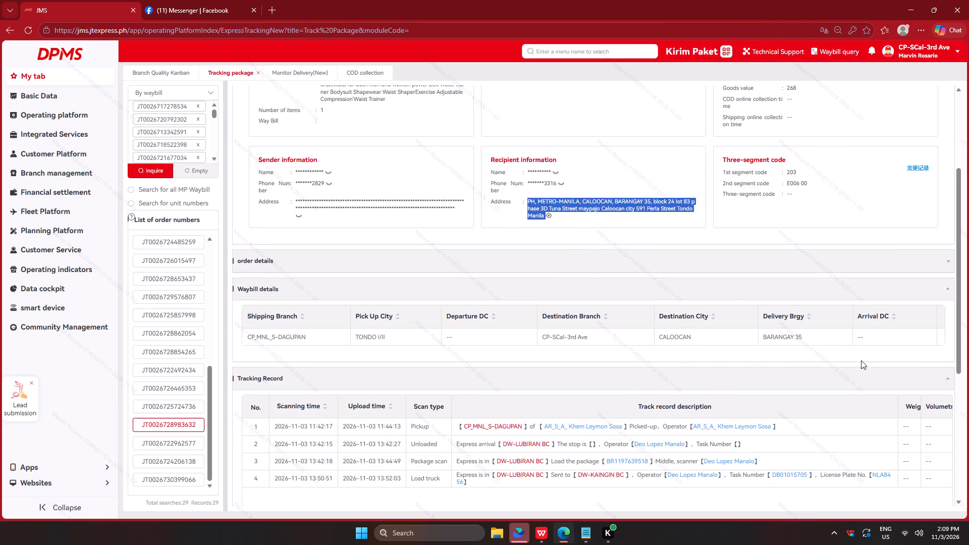
pyautogui.click(793, 444)
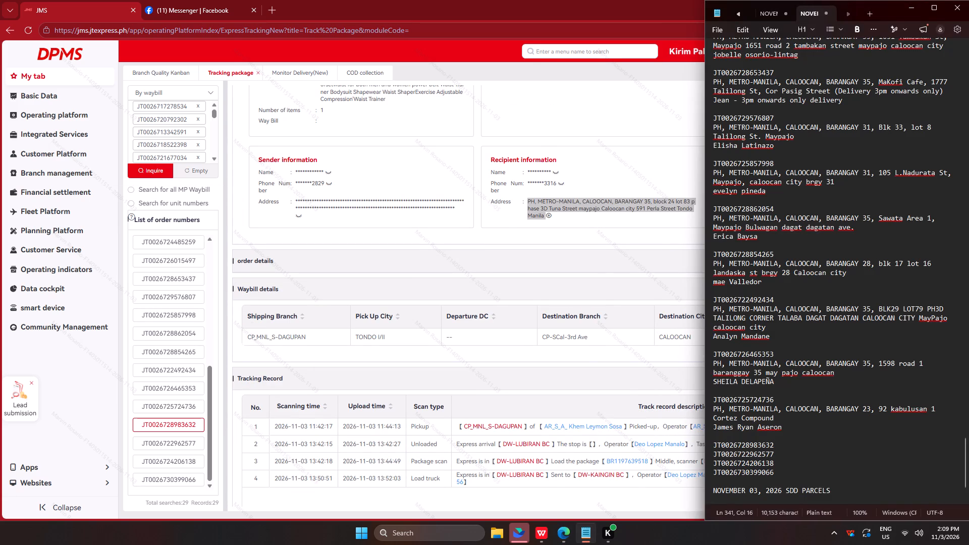
pyautogui.press('Return')
pyautogui.hotkey('ctrl', 'v')
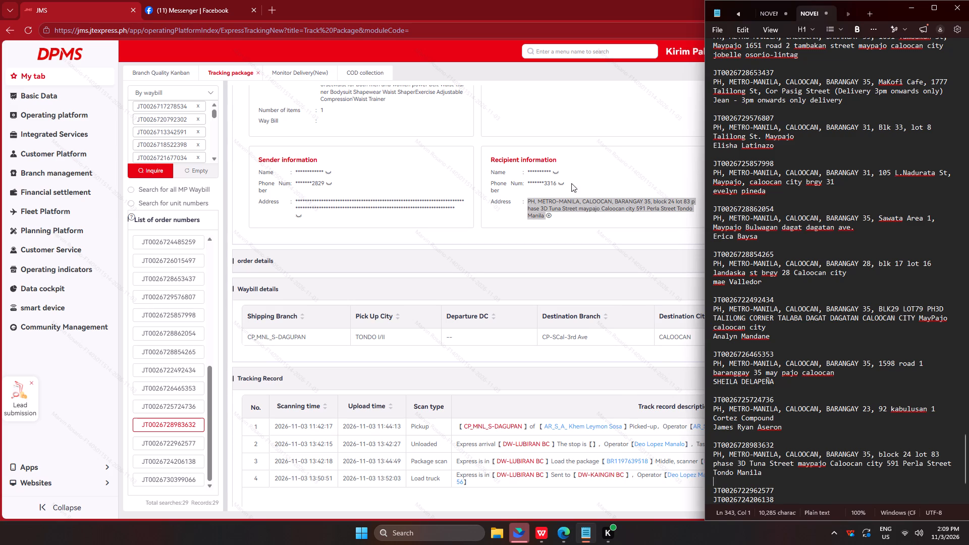
pyautogui.click(558, 172)
pyautogui.tripleClick(532, 172)
pyautogui.hotkey('ctrl', 'c')
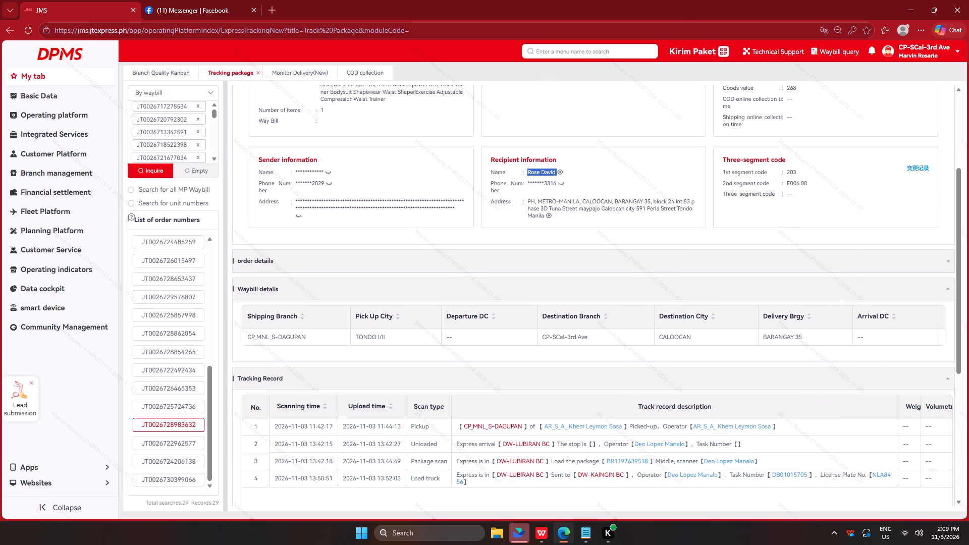
pyautogui.hotkey('ctrl', 'c')
pyautogui.hotkey('ctrl', 'c')
pyautogui.hotkey('ctrl', 'c')
pyautogui.hotkey('ctrl', 'c')
pyautogui.hotkey('ctrl', 'c')
pyautogui.hotkey('alt', 'Tab')
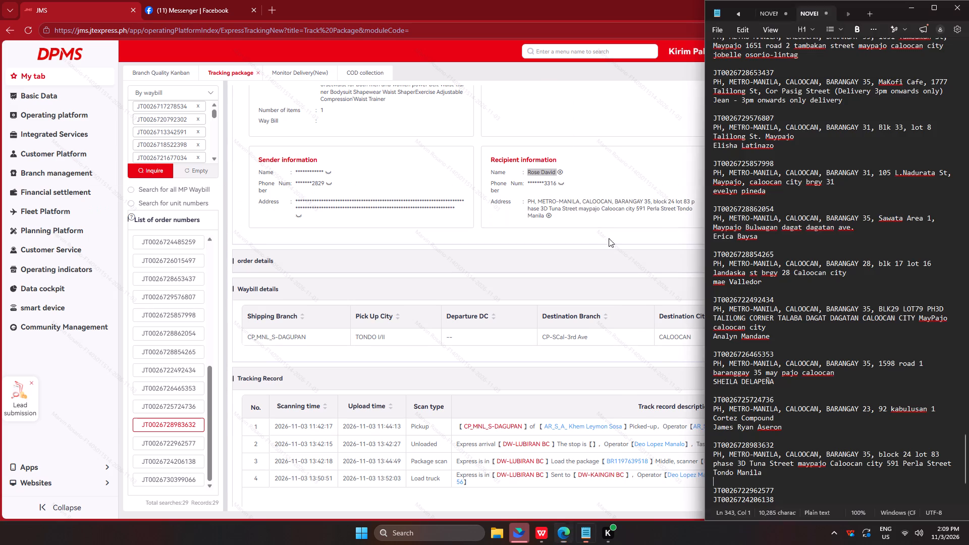
pyautogui.hotkey('ctrl', 'v')
pyautogui.scroll(-4, 730, 350)
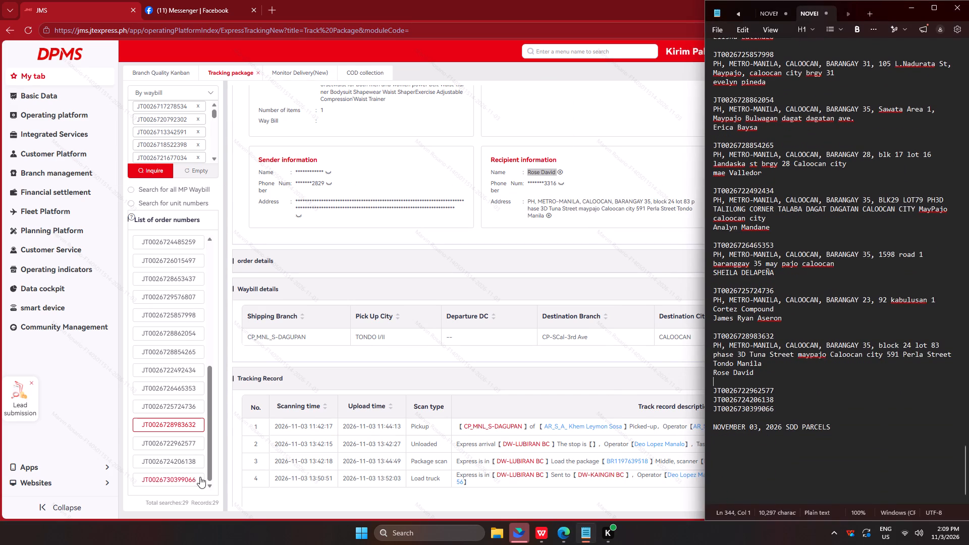
pyautogui.click(178, 445)
pyautogui.scroll(-8, 507, 324)
pyautogui.scroll(7, 519, 335)
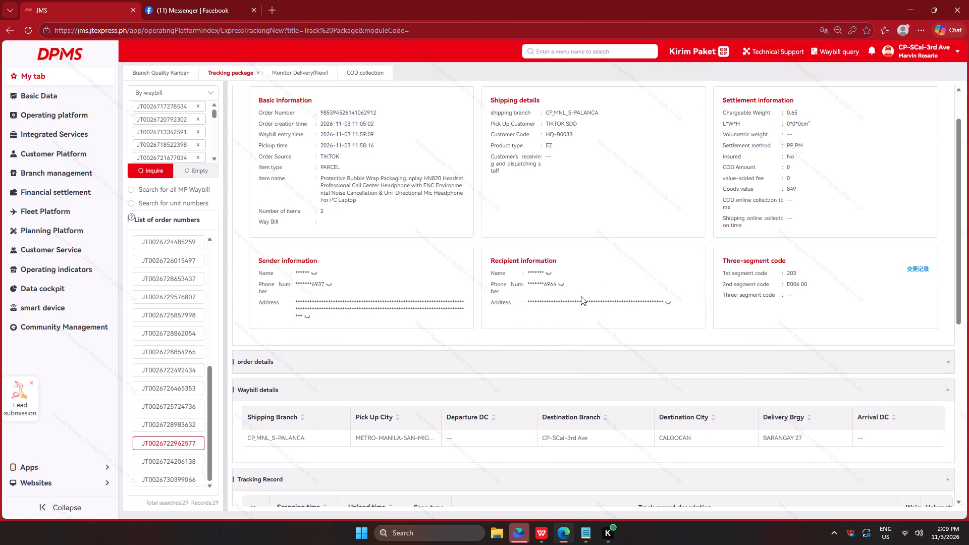
pyautogui.tripleClick(666, 302)
pyautogui.hotkey('ctrl', 'c')
pyautogui.hotkey('ctrl', 'c')
pyautogui.hotkey('ctrl', 'c')
pyautogui.hotkey('ctrl', 'c')
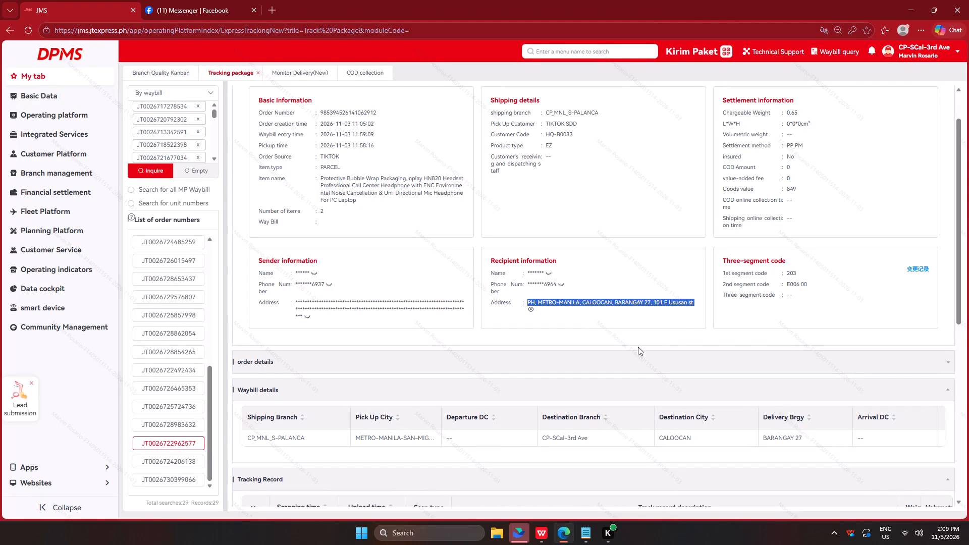
pyautogui.hotkey('ctrl', 'c')
pyautogui.hotkey('ctrl', 'c')
pyautogui.hotkey('alt', 'Tab')
pyautogui.click(778, 388)
pyautogui.press('Return')
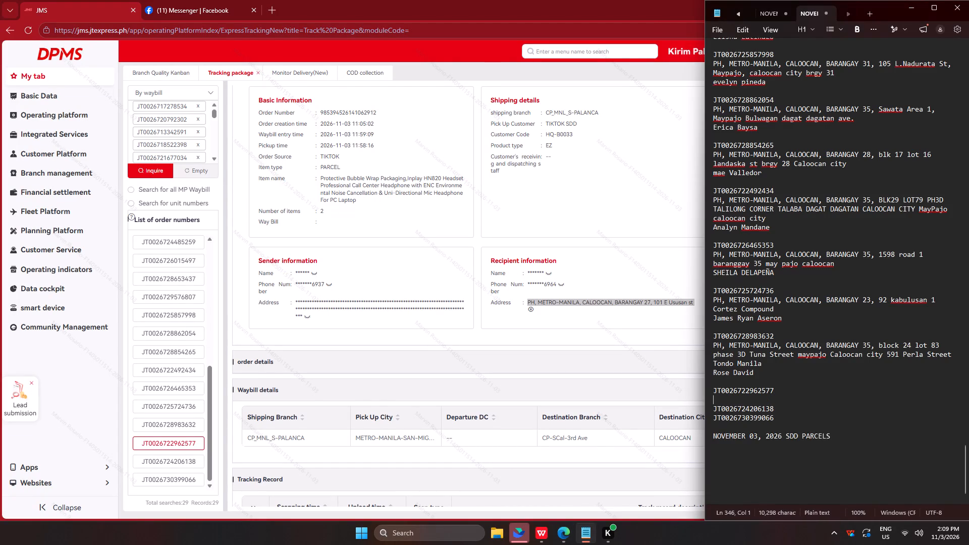
pyautogui.hotkey('ctrl', 'v')
pyautogui.click(549, 274)
pyautogui.tripleClick(544, 273)
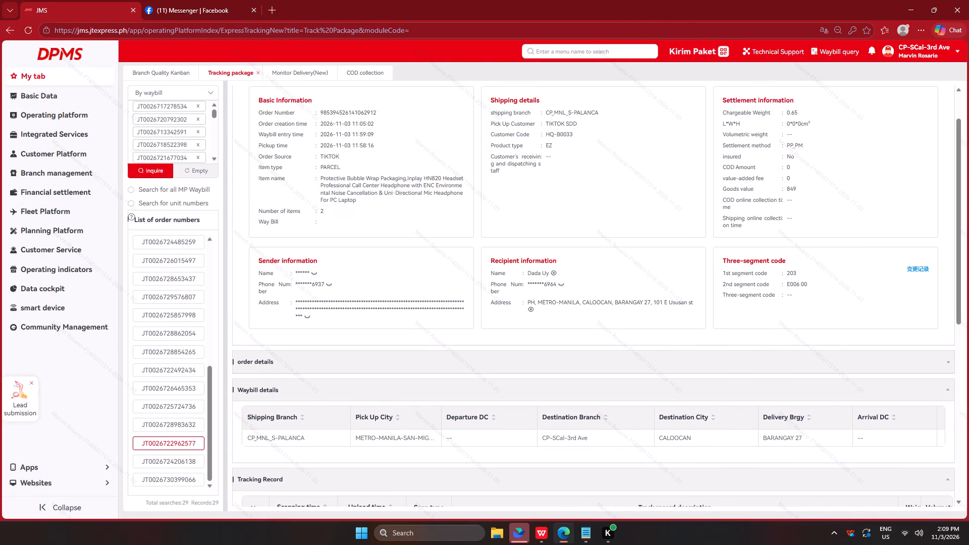
pyautogui.hotkey('ctrl', 'c')
pyautogui.hotkey('ctrl', 'c')
pyautogui.hotkey('ctrl', 'c')
pyautogui.hotkey('ctrl', 'c')
pyautogui.hotkey('alt', 'Tab')
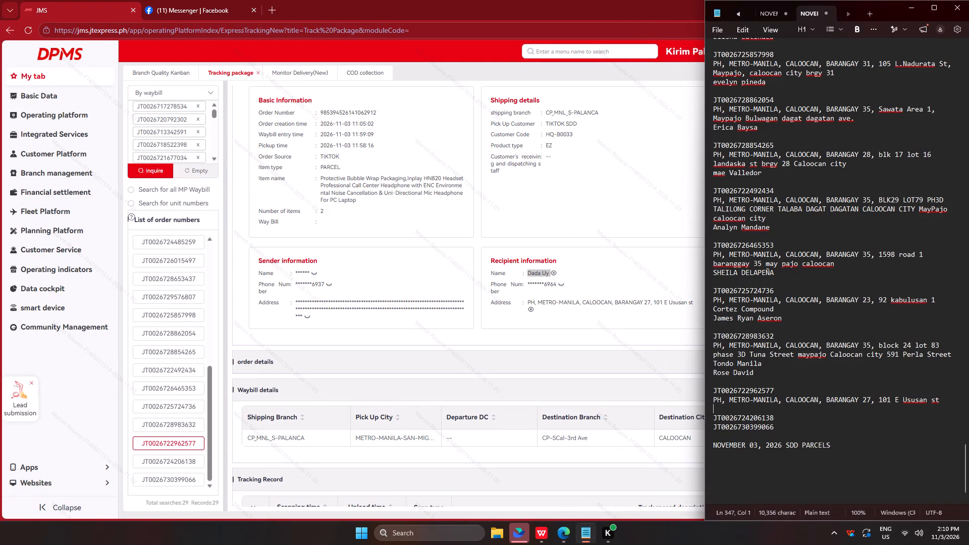
pyautogui.hotkey('ctrl', 'v')
pyautogui.click(181, 463)
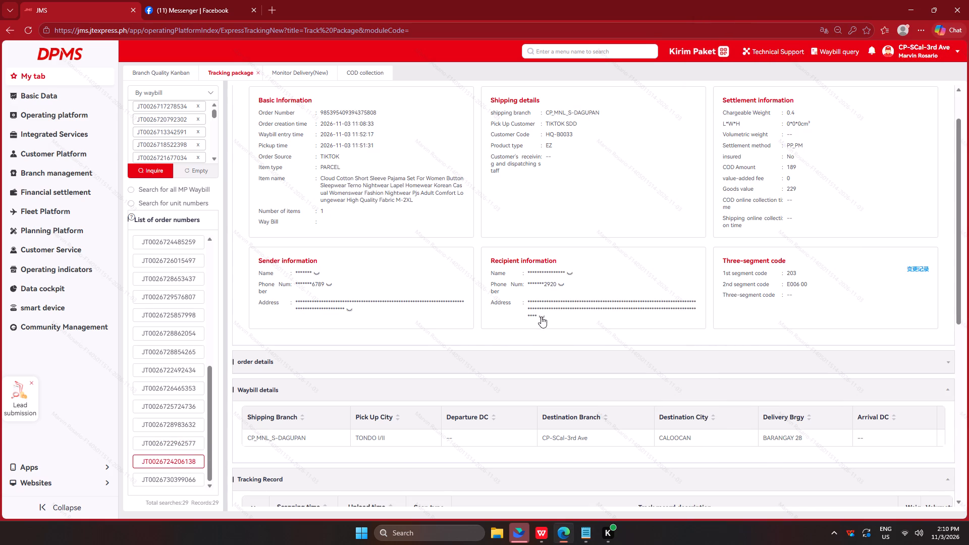
pyautogui.tripleClick(542, 314)
pyautogui.click(542, 314)
pyautogui.hotkey('ctrl', 'c')
pyautogui.hotkey('ctrl', 'c')
pyautogui.hotkey('ctrl', 'c')
pyautogui.hotkey('ctrl', 'c')
pyautogui.hotkey('ctrl', 'c')
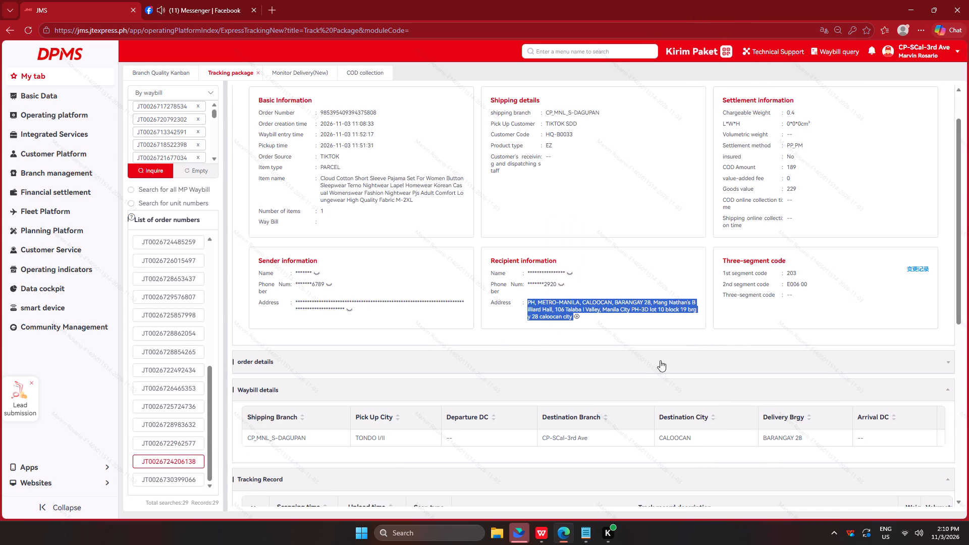
pyautogui.hotkey('ctrl', 'c')
pyautogui.hotkey('alt', 'Tab')
pyautogui.click(782, 422)
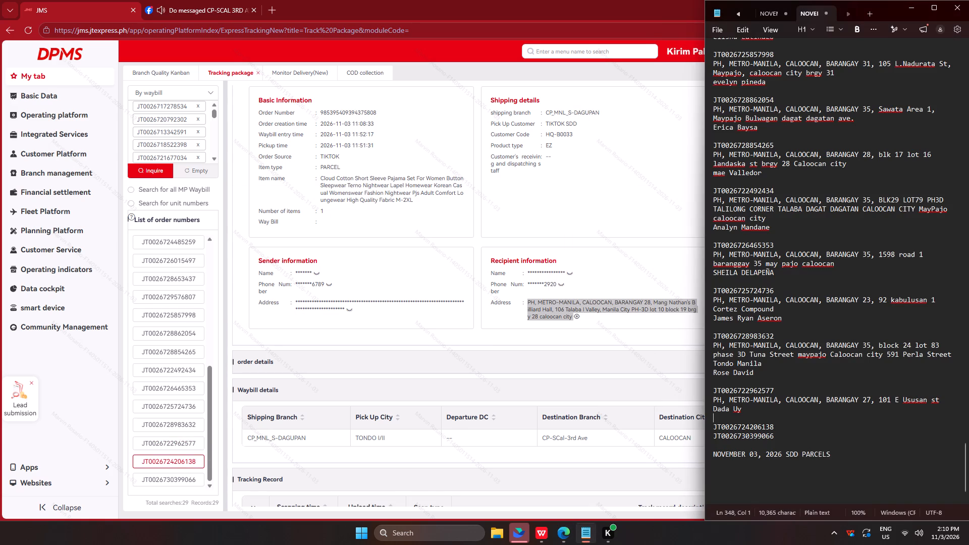
pyautogui.click(786, 425)
pyautogui.hotkey('ctrl', 'v')
pyautogui.hotkey('ctrl', 'z')
pyautogui.press('Return')
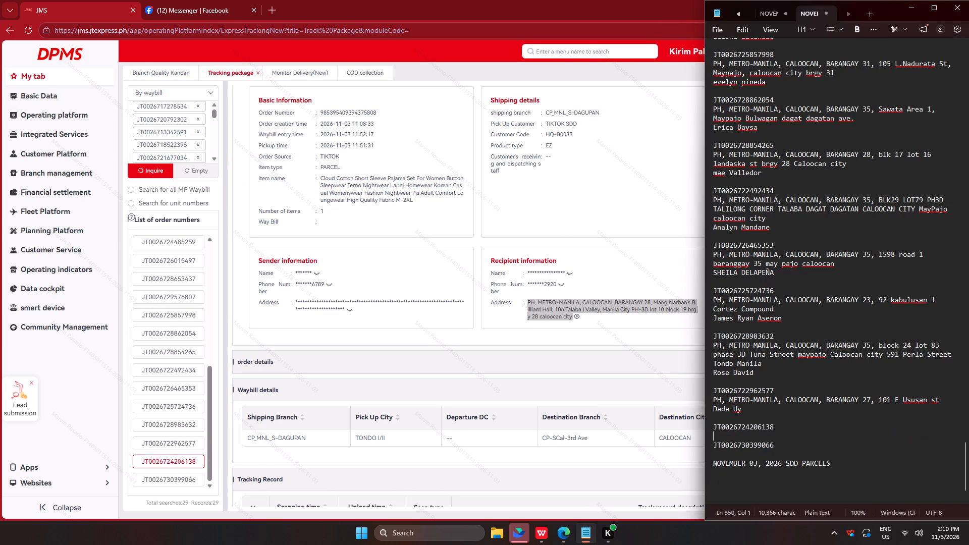
pyautogui.hotkey('ctrl', 'v')
pyautogui.click(567, 274)
pyautogui.tripleClick(564, 274)
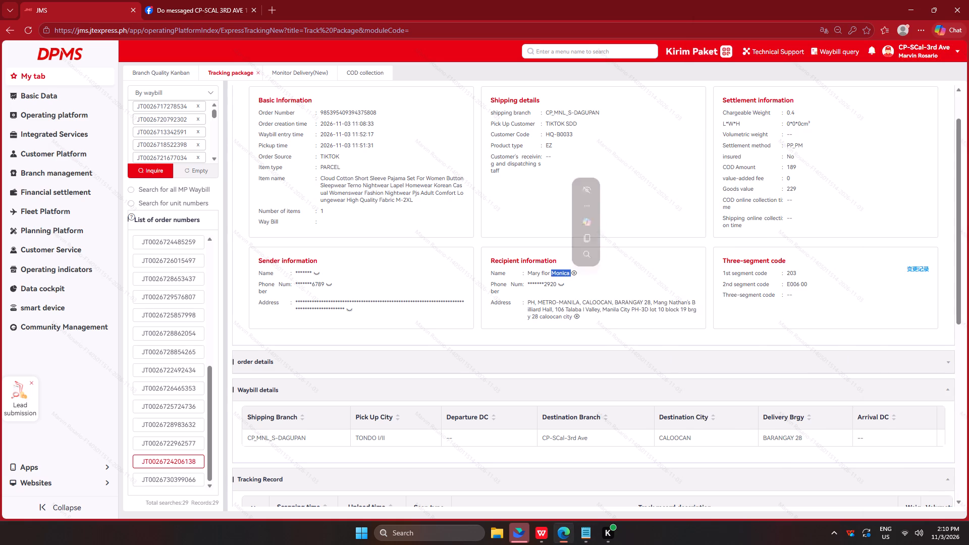
pyautogui.click(564, 274)
pyautogui.hotkey('ctrl', 'c')
pyautogui.hotkey('ctrl', 'c')
pyautogui.hotkey('ctrl', 'c')
pyautogui.hotkey('ctrl', 'c')
pyautogui.hotkey('ctrl', 'c')
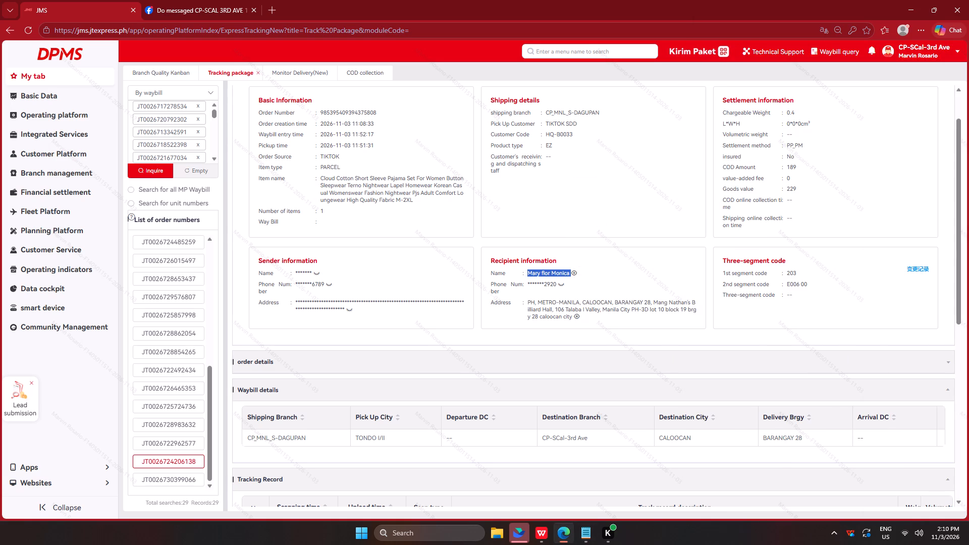
pyautogui.hotkey('ctrl', 'c')
pyautogui.hotkey('ctrl', 'c')
pyautogui.hotkey('ctrl', 'c')
pyautogui.hotkey('alt', 'Tab')
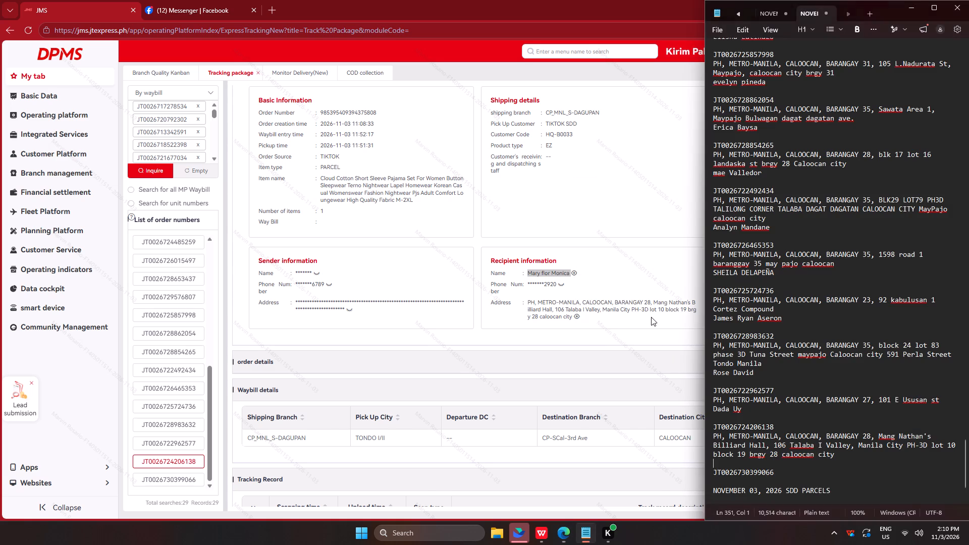
pyautogui.hotkey('ctrl', 'v')
pyautogui.click(176, 479)
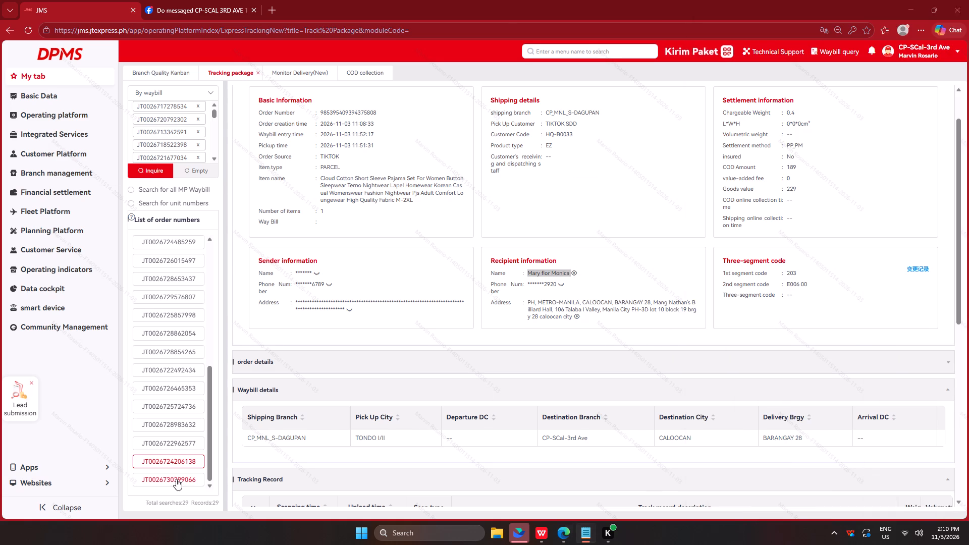
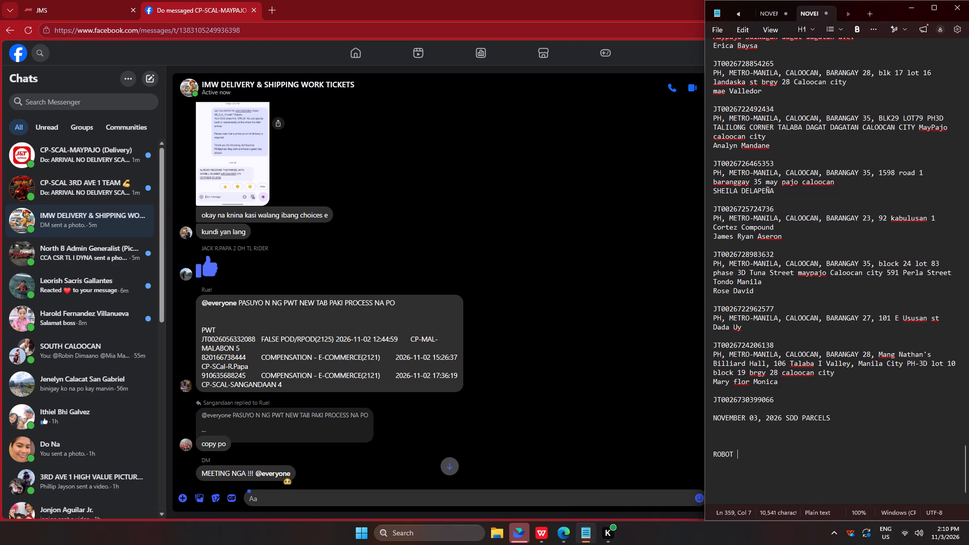
# Continue the ROBOT note below the SDD PARCELS heading with COMPLAIN PAG MALI YUNG COMPLAIN PWEDE I UPGRADE YUNG TICKET.
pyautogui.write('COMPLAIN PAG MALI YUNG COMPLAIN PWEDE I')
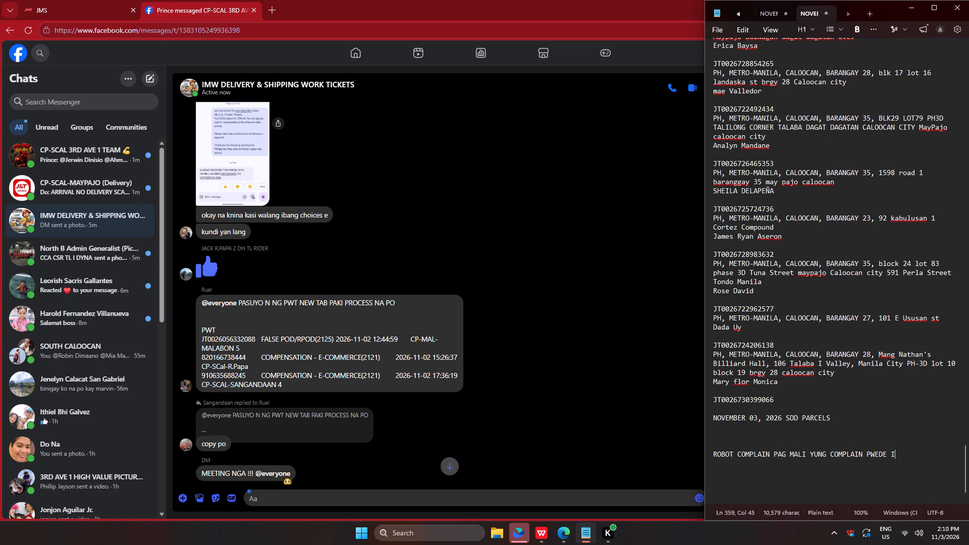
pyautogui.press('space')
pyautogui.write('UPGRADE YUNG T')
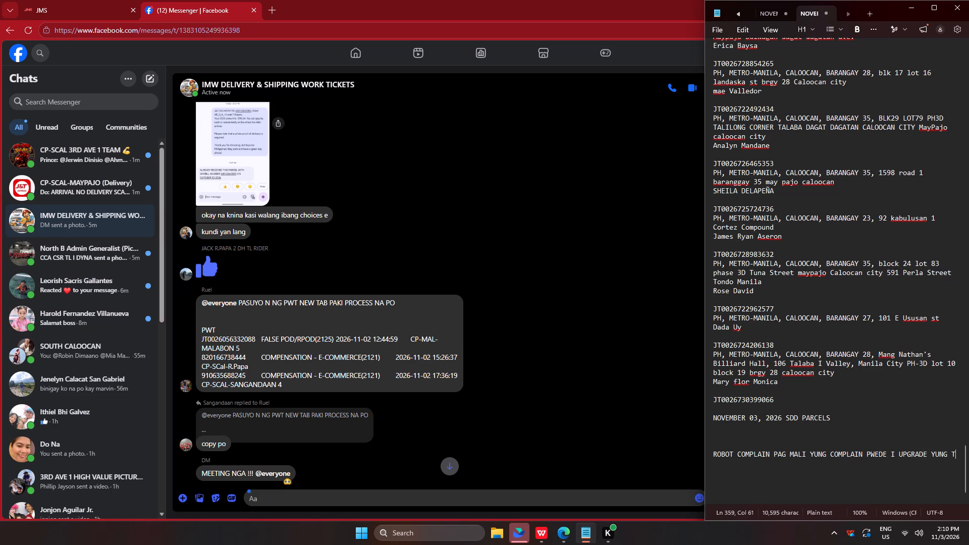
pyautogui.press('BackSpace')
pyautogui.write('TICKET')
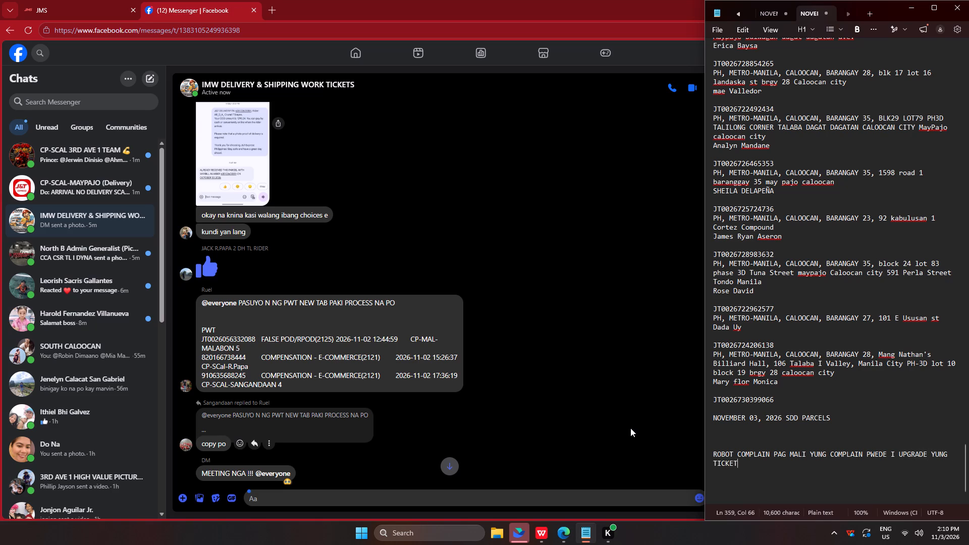
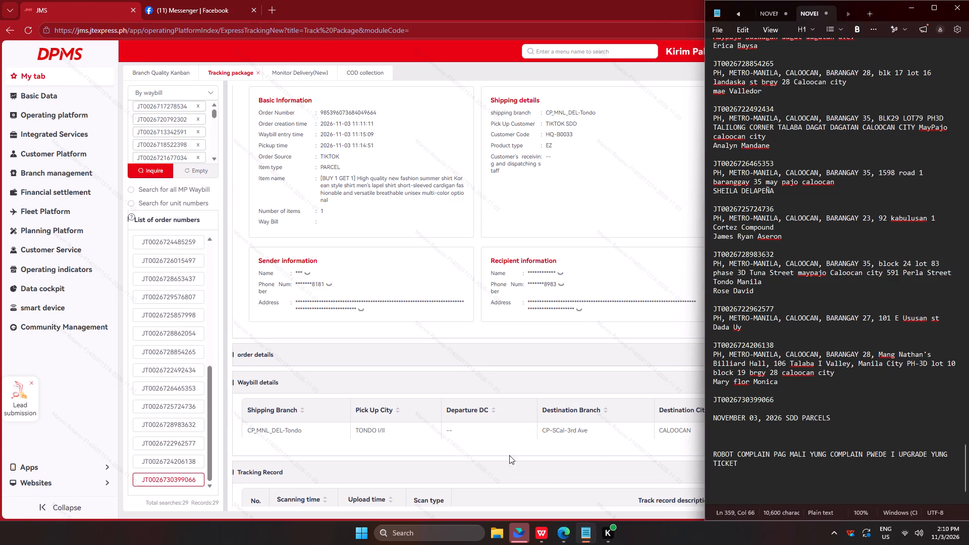
pyautogui.tripleClick(582, 309)
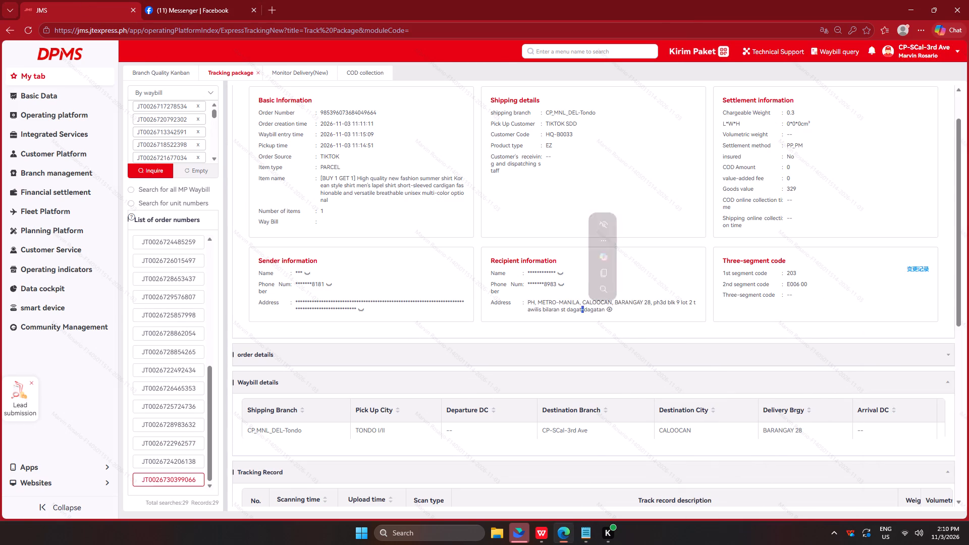
pyautogui.click(581, 309)
pyautogui.hotkey('ctrl', 'c')
pyautogui.hotkey('ctrl', 'c')
pyautogui.hotkey('ctrl', 'c')
pyautogui.hotkey('ctrl', 'c')
pyautogui.hotkey('ctrl', 'c')
pyautogui.hotkey('ctrl', 'c')
pyautogui.hotkey('alt', 'Tab')
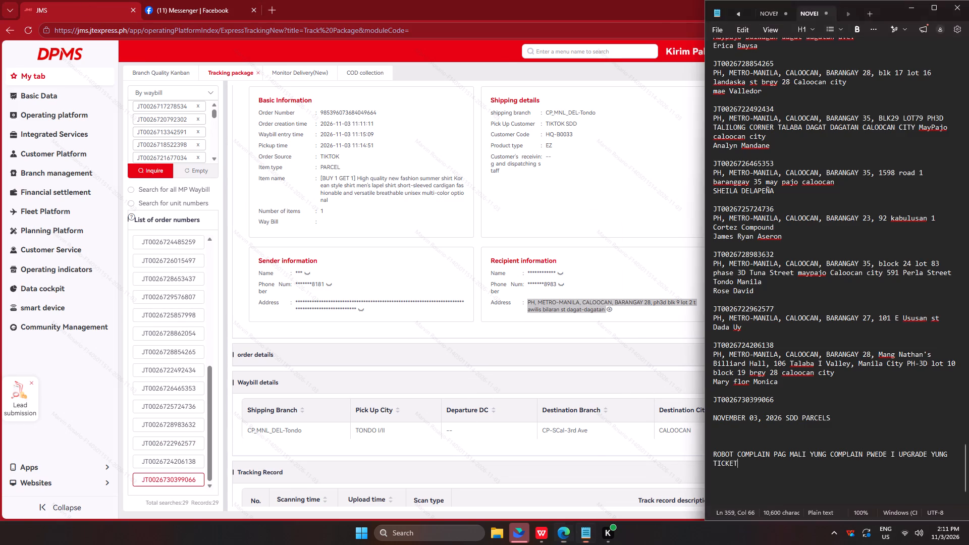
pyautogui.click(786, 400)
pyautogui.press('Return')
pyautogui.hotkey('ctrl', 'v')
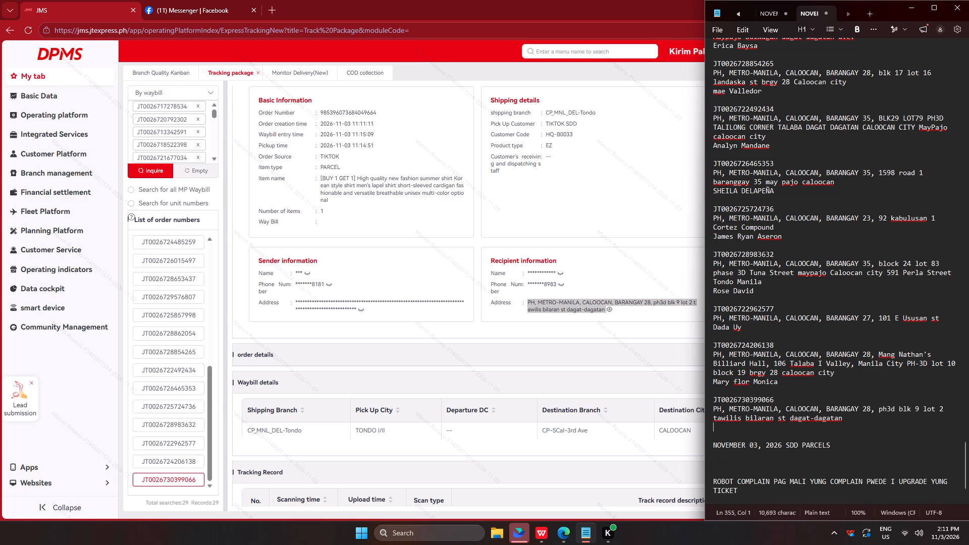
pyautogui.click(560, 274)
pyautogui.tripleClick(547, 272)
pyautogui.hotkey('ctrl', 'c')
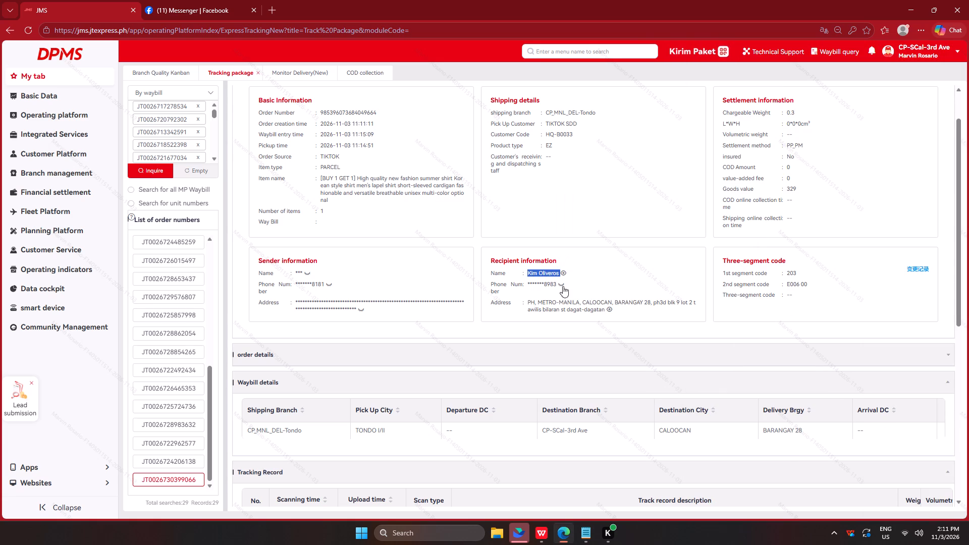
pyautogui.hotkey('ctrl', 'c')
pyautogui.hotkey('ctrl', 'c')
pyautogui.hotkey('ctrl', 'c')
pyautogui.hotkey('ctrl', 'c')
pyautogui.hotkey('ctrl', 'c')
pyautogui.hotkey('alt', 'Tab')
pyautogui.hotkey('ctrl', 'v')
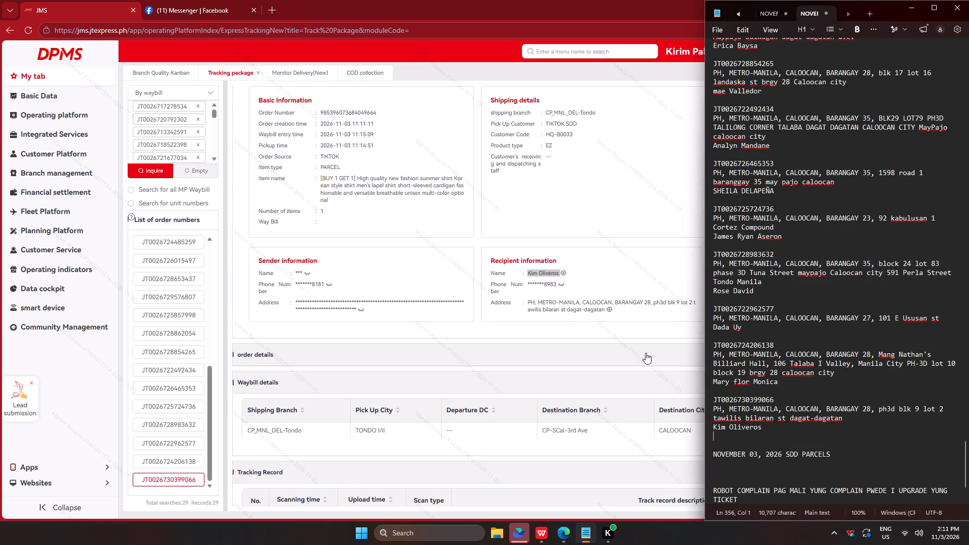
# Remove one empty line above the NOVEMBER 03, 2026 SDD PARCELS heading in the notes.
pyautogui.click(721, 446)
pyautogui.press('BackSpace')
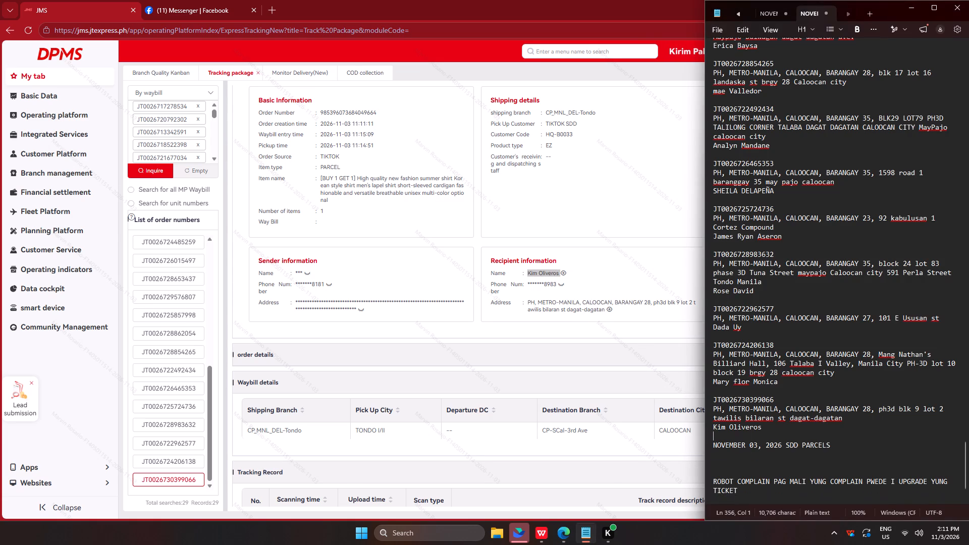
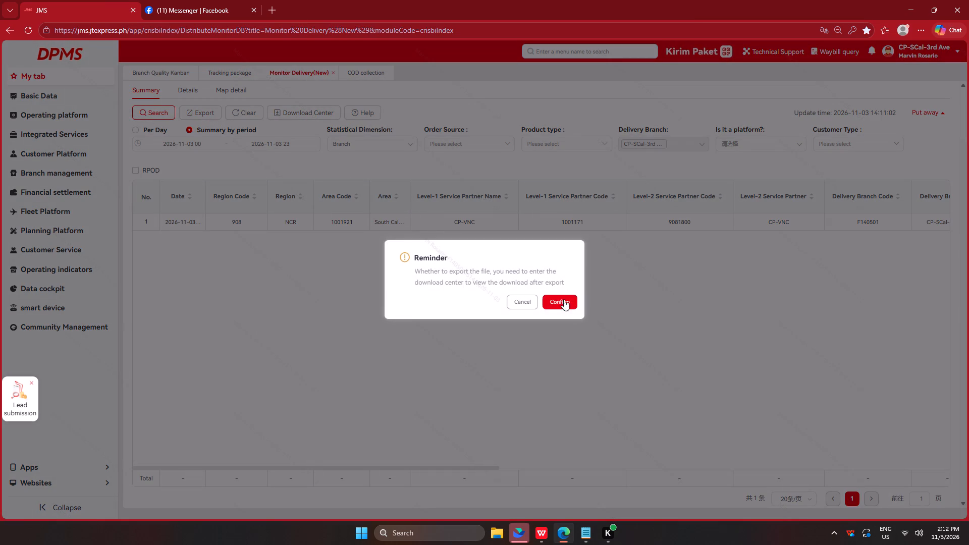
# Export the Monitor Delivery(New) summary for 2026-11-03 and bring up the list of export files for download.
pyautogui.click(563, 300)
pyautogui.click(294, 117)
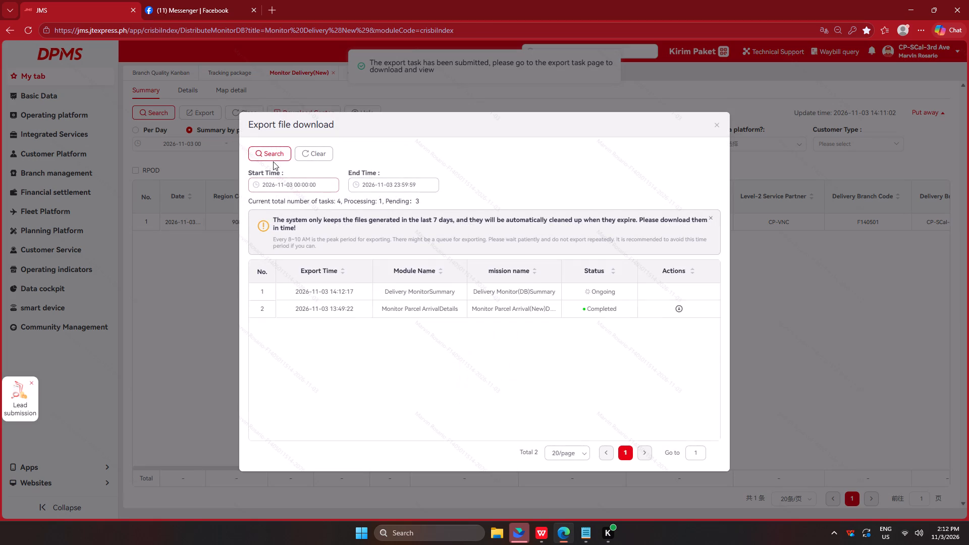
# Refresh the export list, open the completed Delivery Monitor summary export to check it, and close it along with the download window.
pyautogui.tripleClick(264, 156)
pyautogui.doubleClick(264, 156)
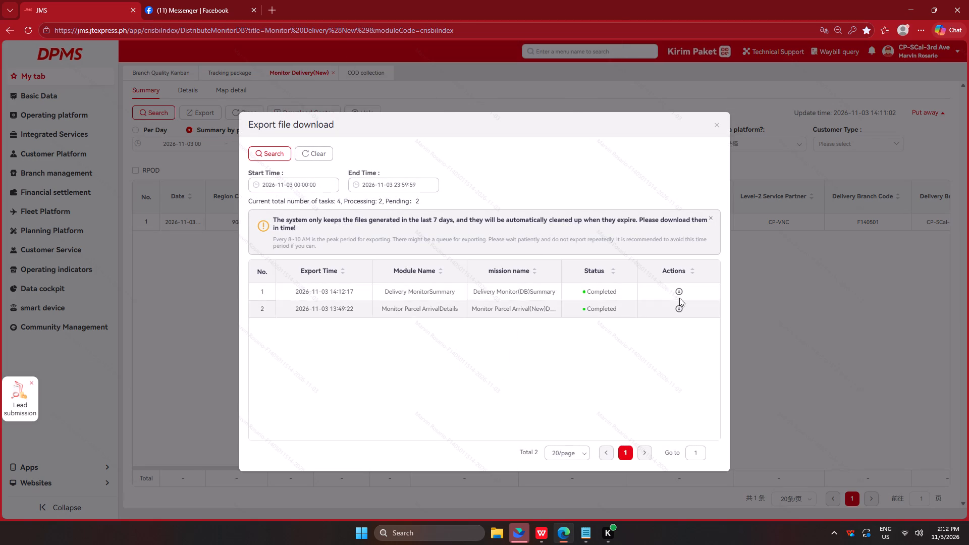
pyautogui.click(677, 292)
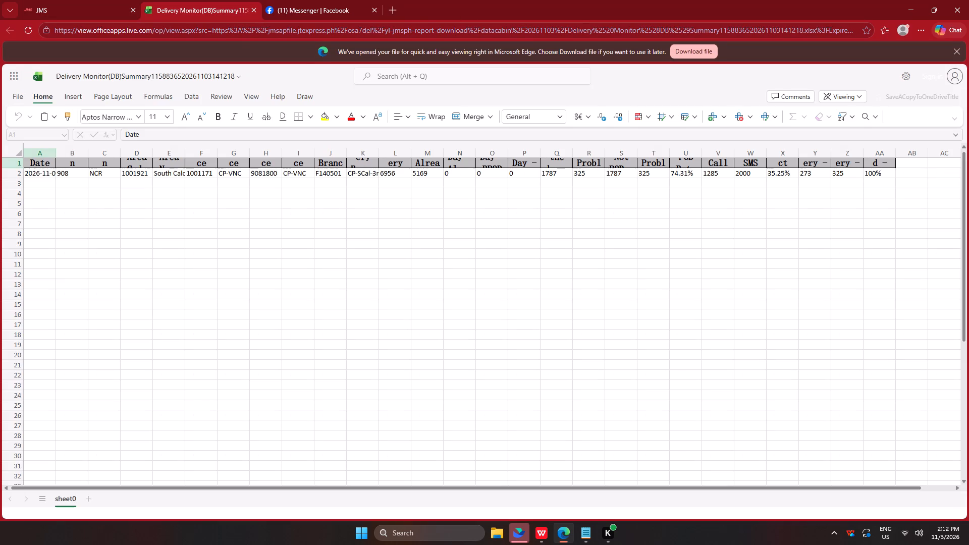
pyautogui.hotkey('ctrl', 'w')
pyautogui.press('Escape')
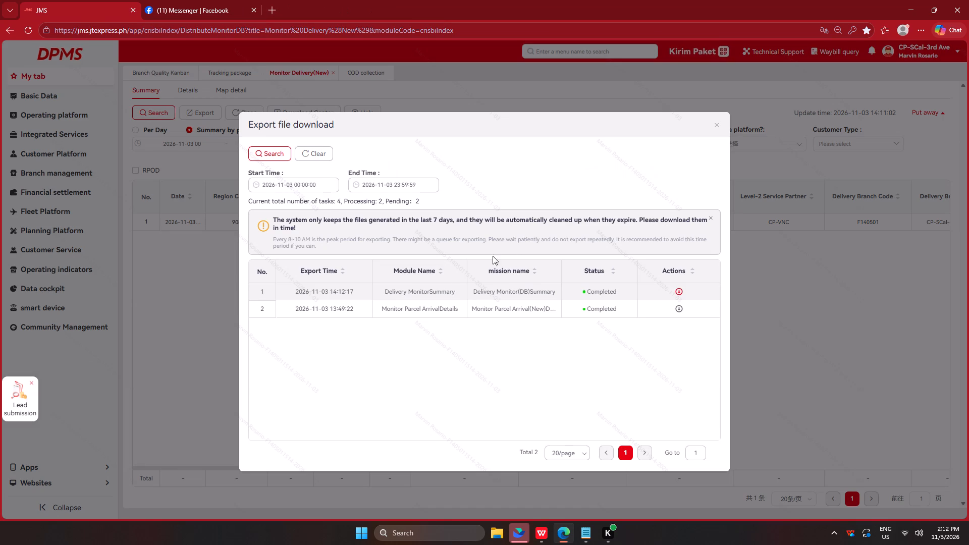
# Open the detail records behind the Total delivery figure of the CP-SCal-3rd Ave branch and run the search.
pyautogui.moveTo(405, 468); pyautogui.dragTo(531, 464)
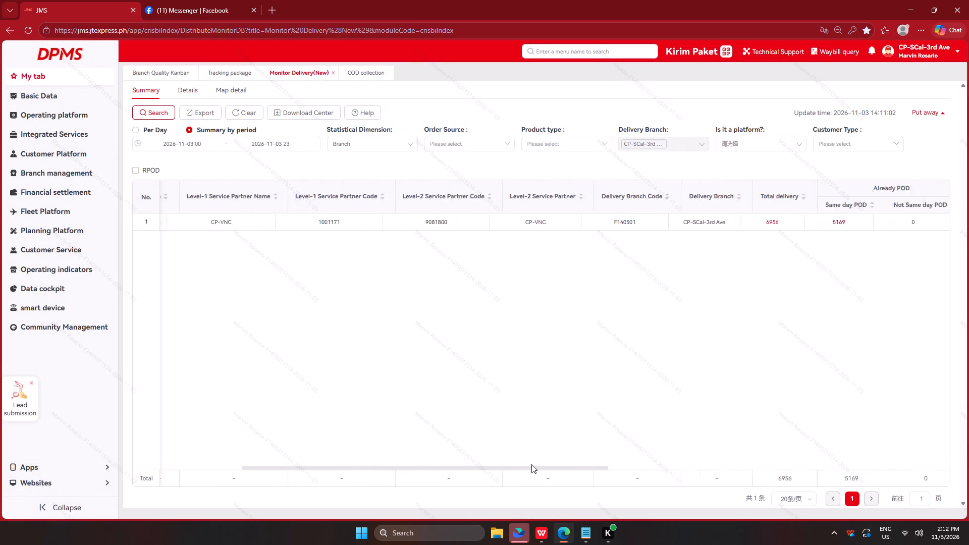
pyautogui.moveTo(531, 464); pyautogui.dragTo(549, 462)
pyautogui.click(694, 224)
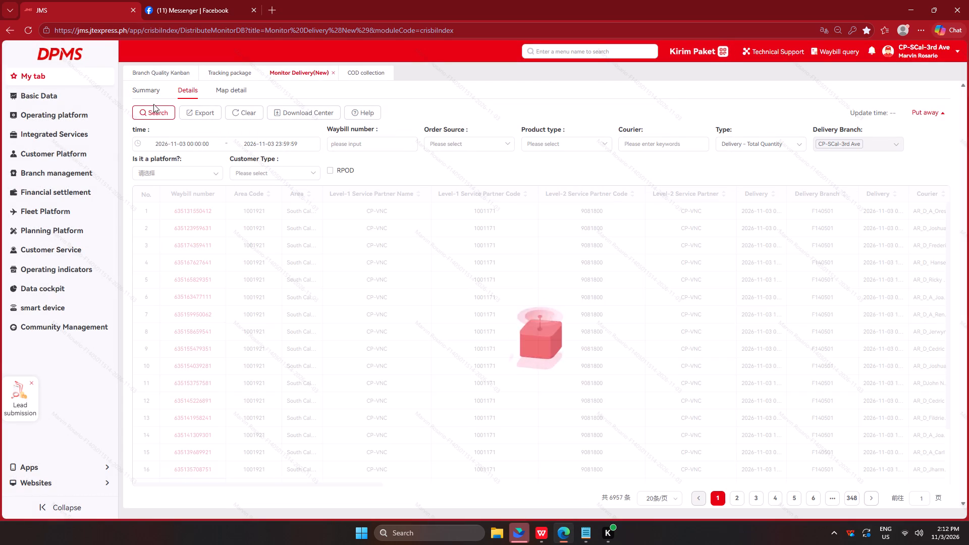
pyautogui.click(160, 113)
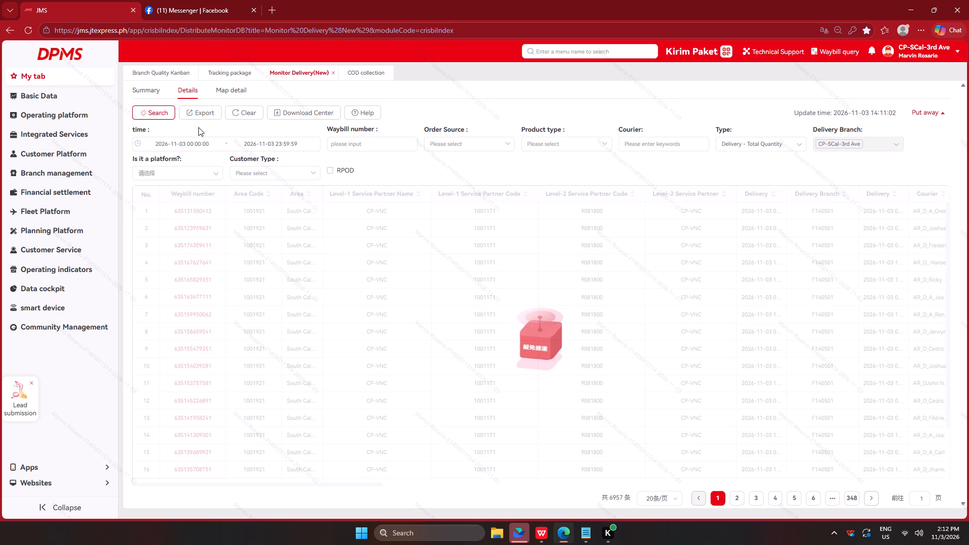
# Export the delivery details for 2026-11-03 and open the resulting Delivery Monitor details file from the download centre.
pyautogui.click(202, 113)
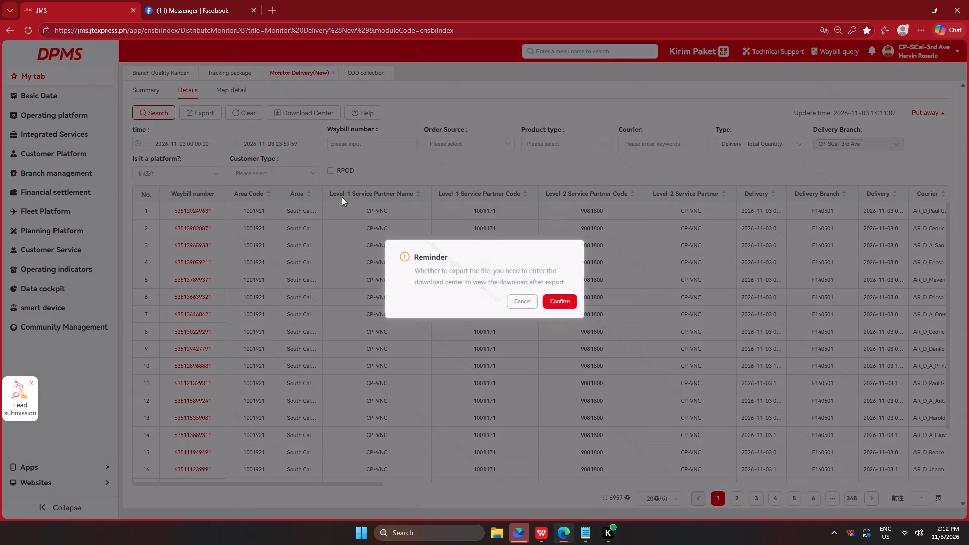
pyautogui.click(563, 303)
pyautogui.click(299, 115)
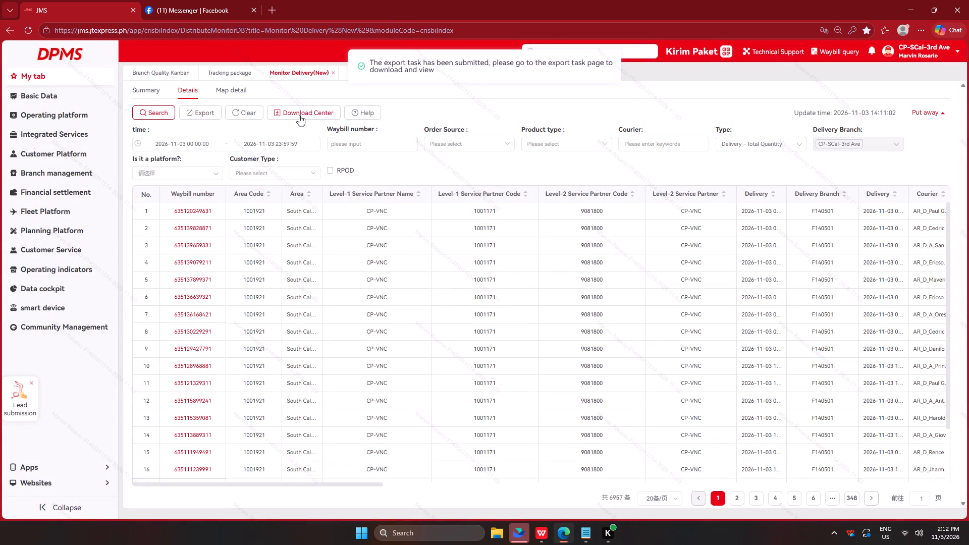
pyautogui.tripleClick(276, 152)
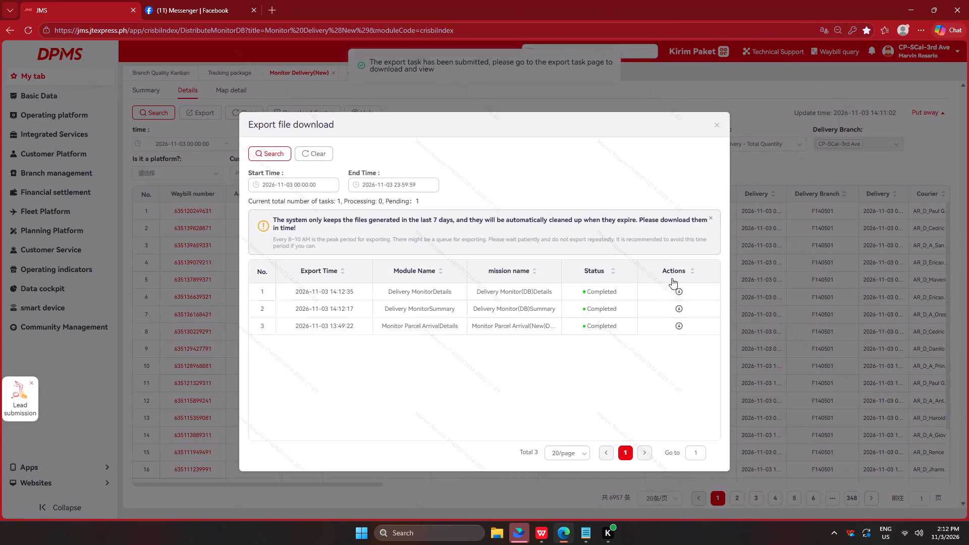
pyautogui.click(679, 291)
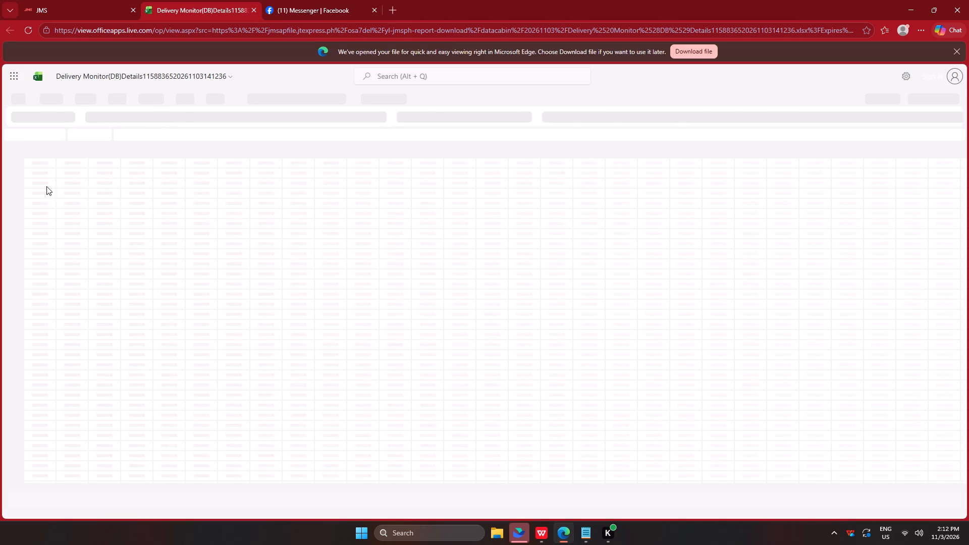
# Copy all waybill numbers from the exported details and paste them as text only under Waybill number in the manifest's ALL DELIVER sheet.
pyautogui.click(43, 173)
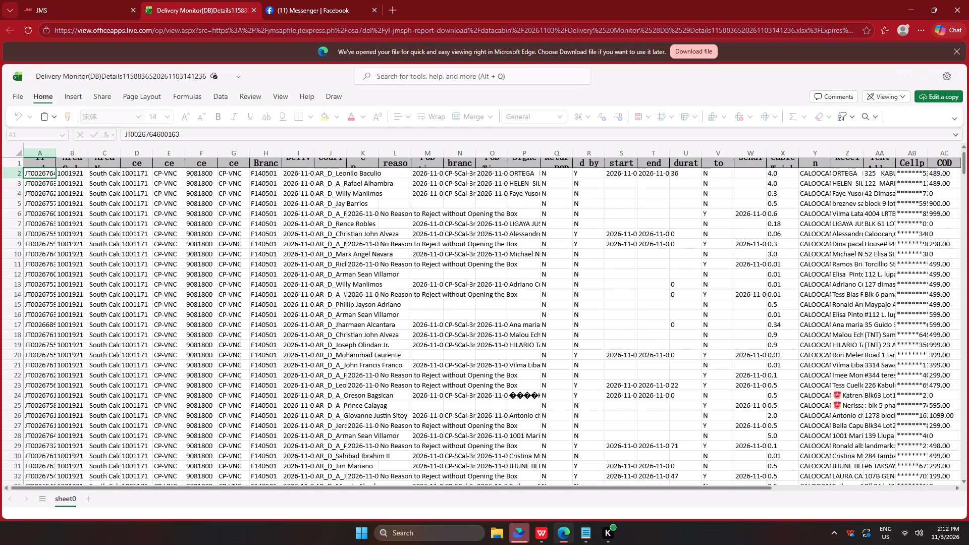
pyautogui.hotkey('ctrl', 'shift', 'Down')
pyautogui.hotkey('ctrl', 'c')
pyautogui.hotkey('ctrl', 'c')
pyautogui.hotkey('ctrl', 'c')
pyautogui.hotkey('ctrl', 'c')
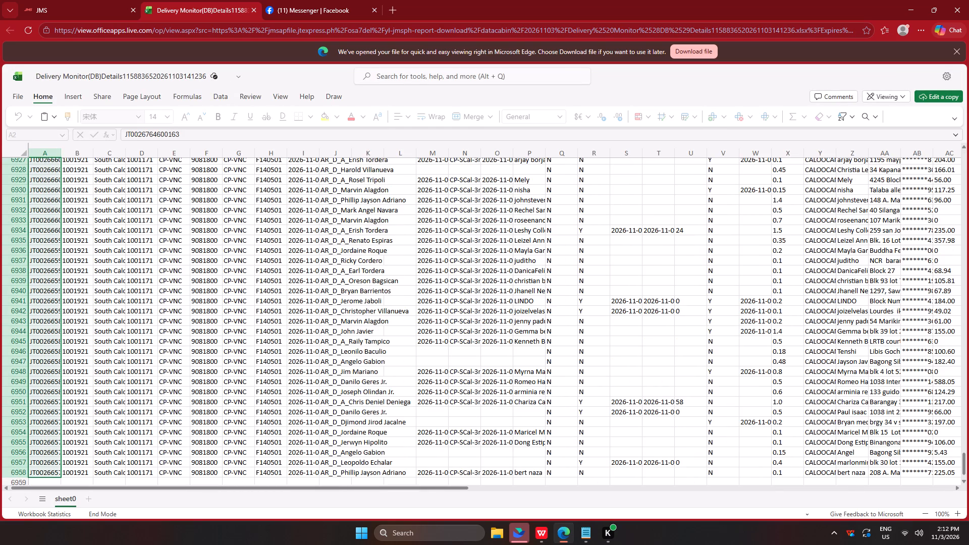
pyautogui.hotkey('ctrl', 'c')
pyautogui.hotkey('ctrl', 'c')
pyautogui.hotkey('ctrl', 'c')
pyautogui.hotkey('ctrl', 'c')
pyautogui.hotkey('ctrl', 'c')
pyautogui.click(539, 532)
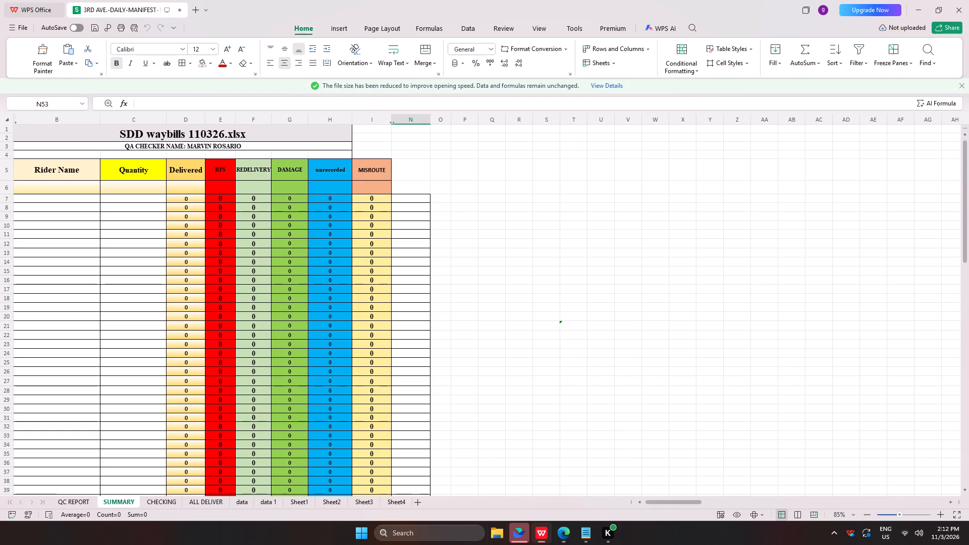
pyautogui.click(205, 505)
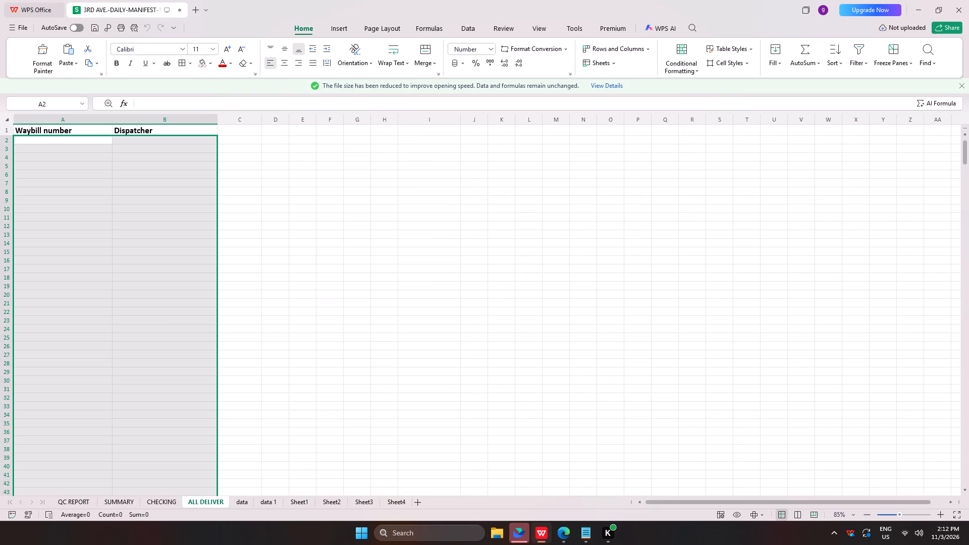
pyautogui.click(75, 142)
pyautogui.rightClick(75, 142)
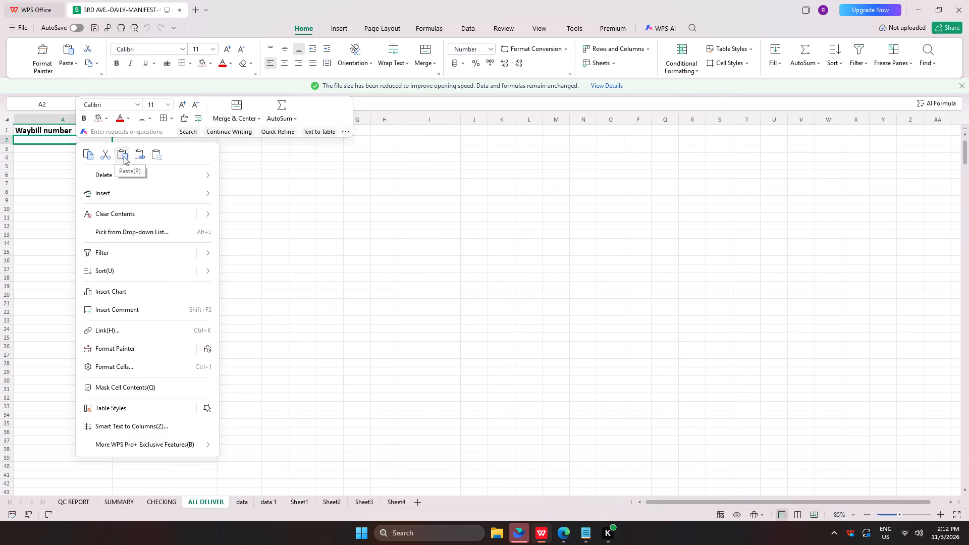
pyautogui.click(138, 150)
# Copy the whole courier column from the exported details and paste it as text only under Dispatcher in the ALL DELIVER sheet.
pyautogui.hotkey('alt', 'Tab')
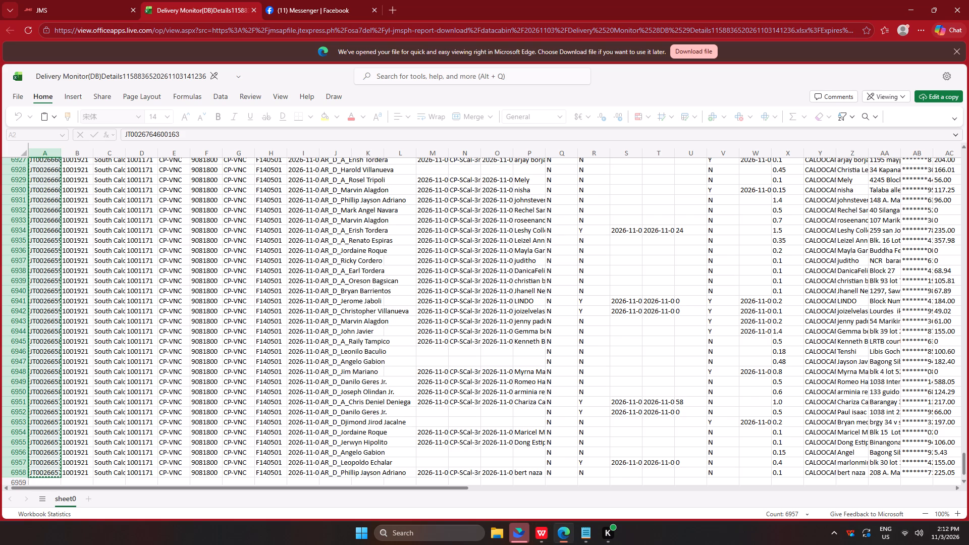
pyautogui.click(333, 473)
pyautogui.hotkey('ctrl', 'shift', 'Up')
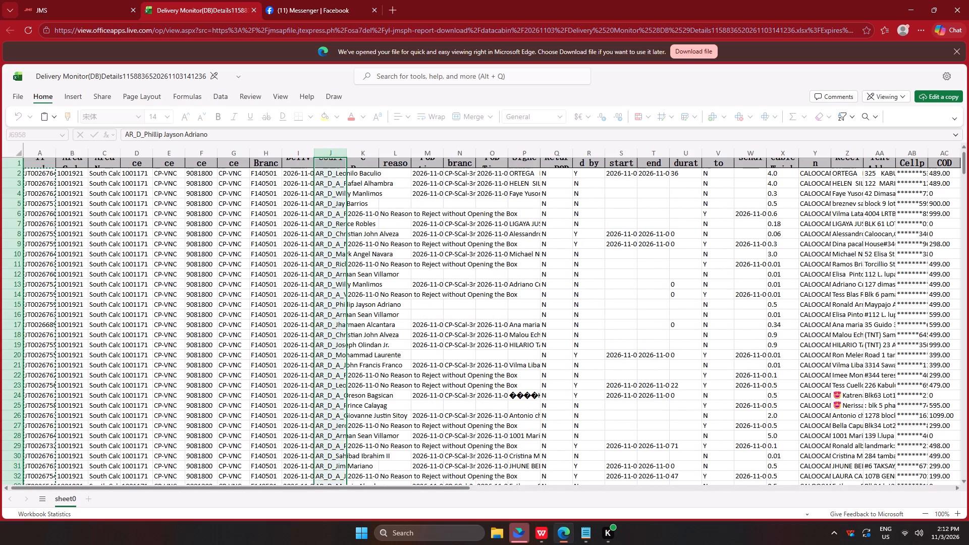
pyautogui.keyDown('ctrl'); pyautogui.click(324, 164); pyautogui.keyUp('ctrl')
pyautogui.hotkey('ctrl', 'c')
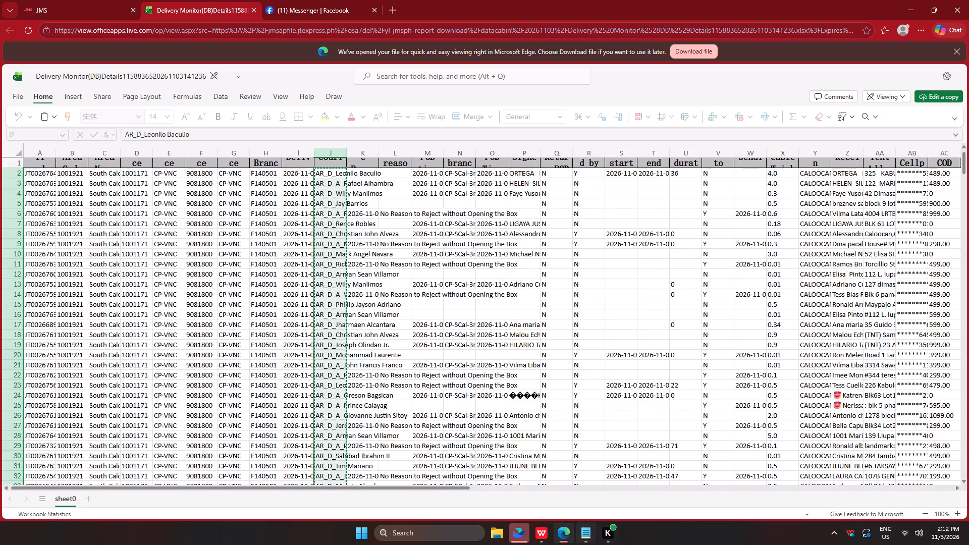
pyautogui.click(544, 535)
pyautogui.scroll(5, 132, 198)
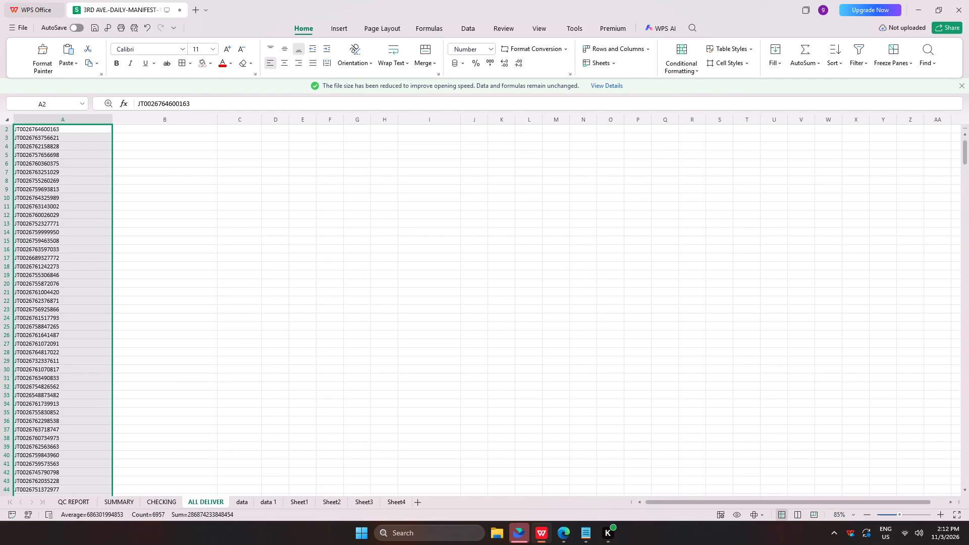
pyautogui.click(163, 137)
pyautogui.rightClick(167, 142)
pyautogui.click(234, 158)
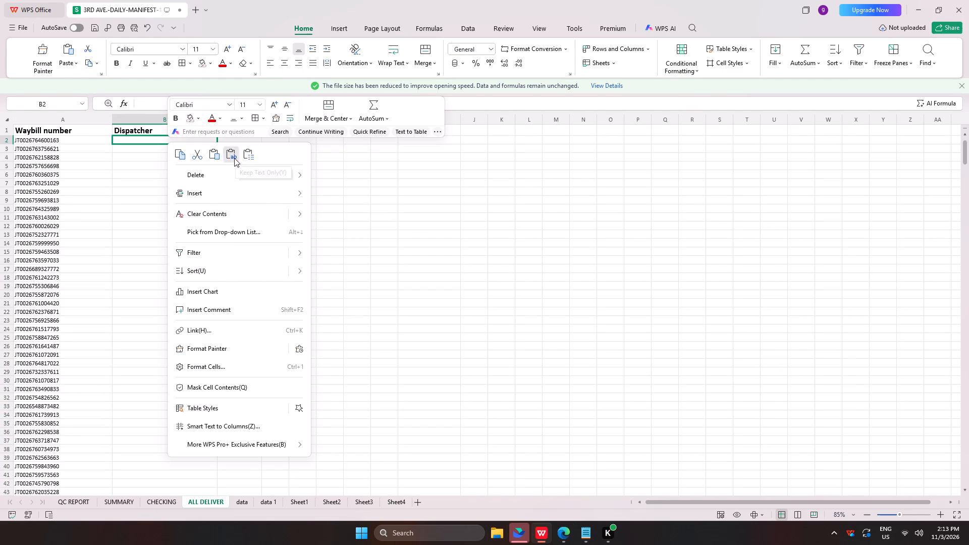
# Switch the manifest workbook to the CHECKING sheet, and close the exported delivery details file and download window in the browser.
pyautogui.click(164, 503)
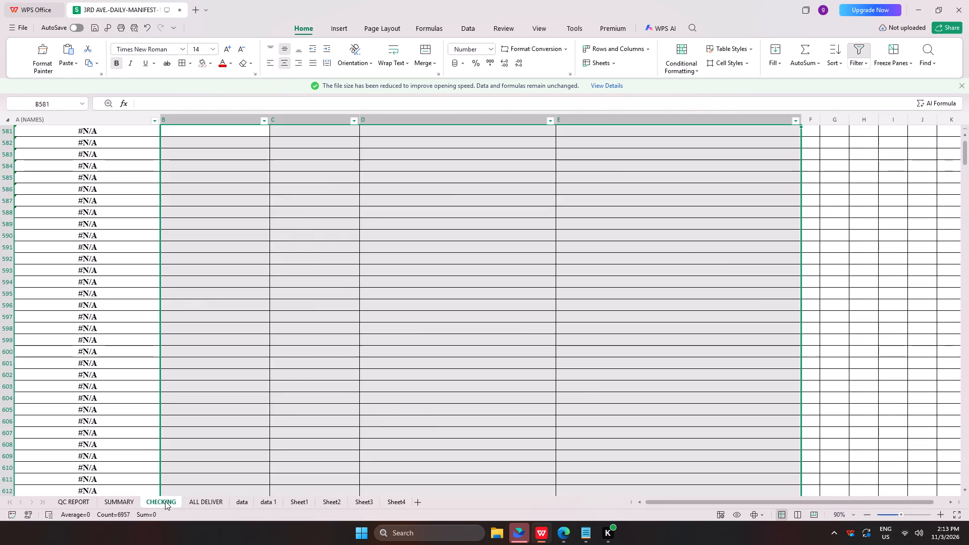
pyautogui.hotkey('alt', 'Tab')
pyautogui.click(109, 1)
pyautogui.click(204, 0)
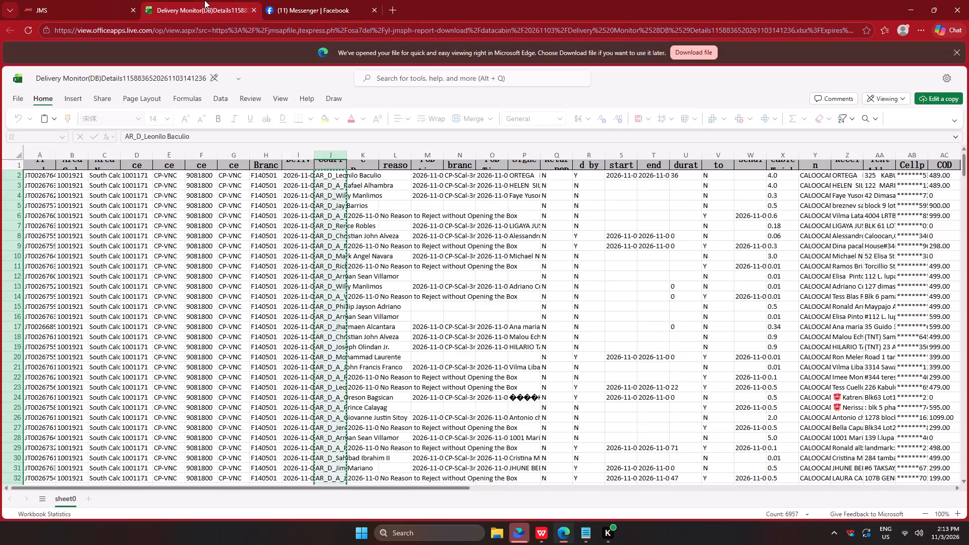
pyautogui.hotkey('ctrl', 'w')
pyautogui.click(105, 0)
pyautogui.press('Escape')
# In the Monitor Delivery summary, set the Statistical Dimension to Courier and run the search.
pyautogui.doubleClick(152, 91)
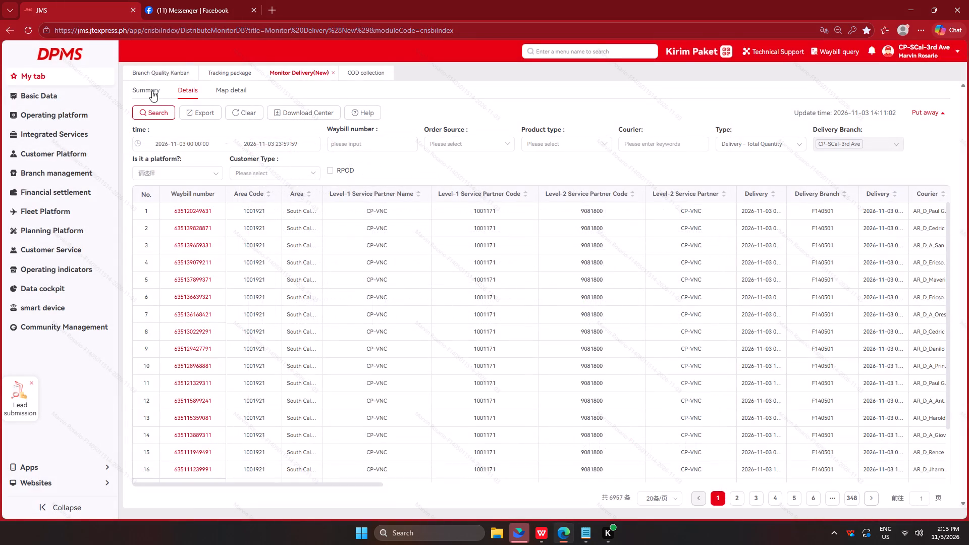
pyautogui.moveTo(573, 103); pyautogui.dragTo(565, 104)
pyautogui.click(391, 144)
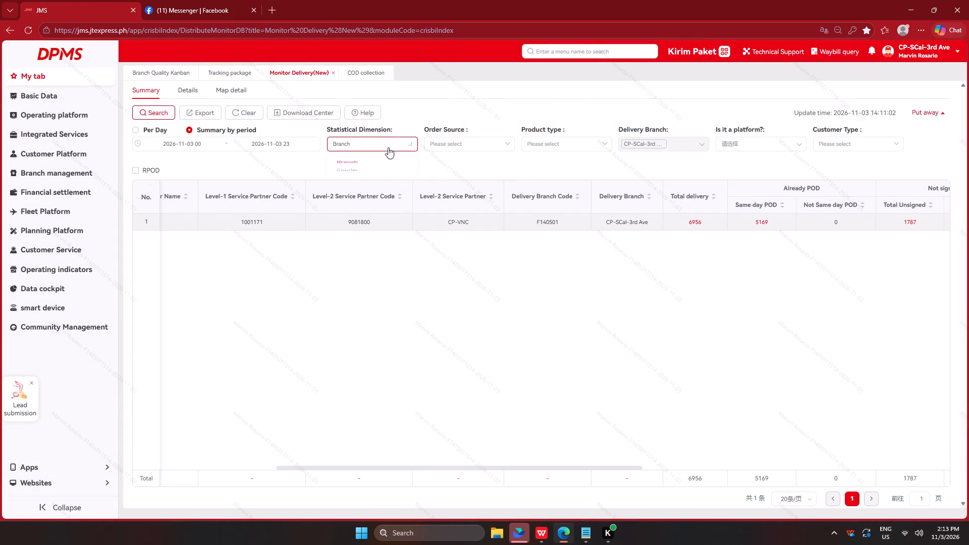
pyautogui.click(361, 183)
pyautogui.click(149, 114)
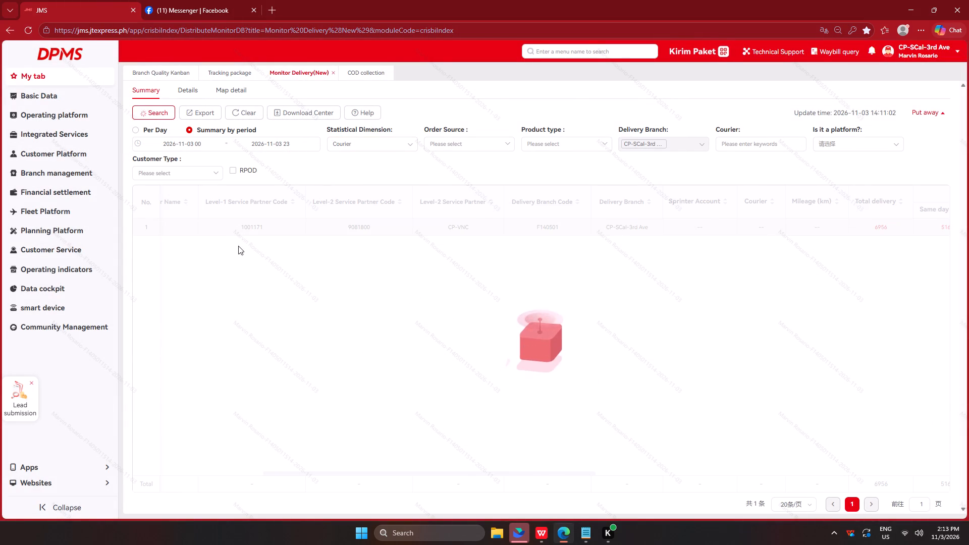
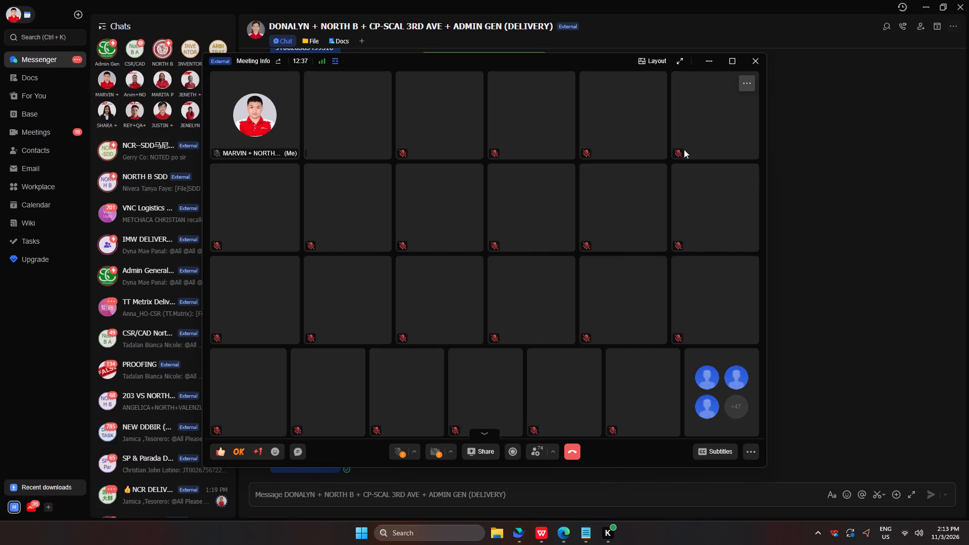
# Maximize the ongoing Lark video meeting window so it fills the screen.
pyautogui.click(730, 62)
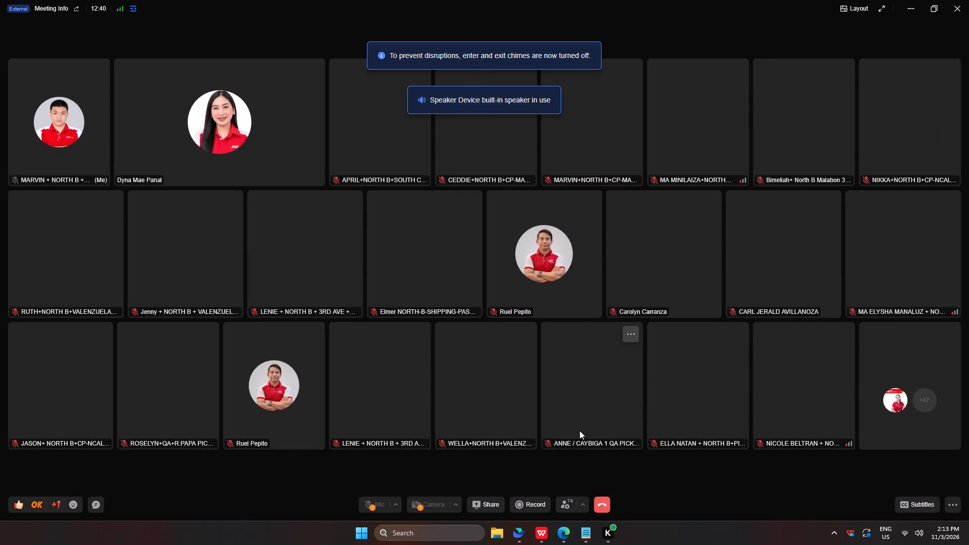
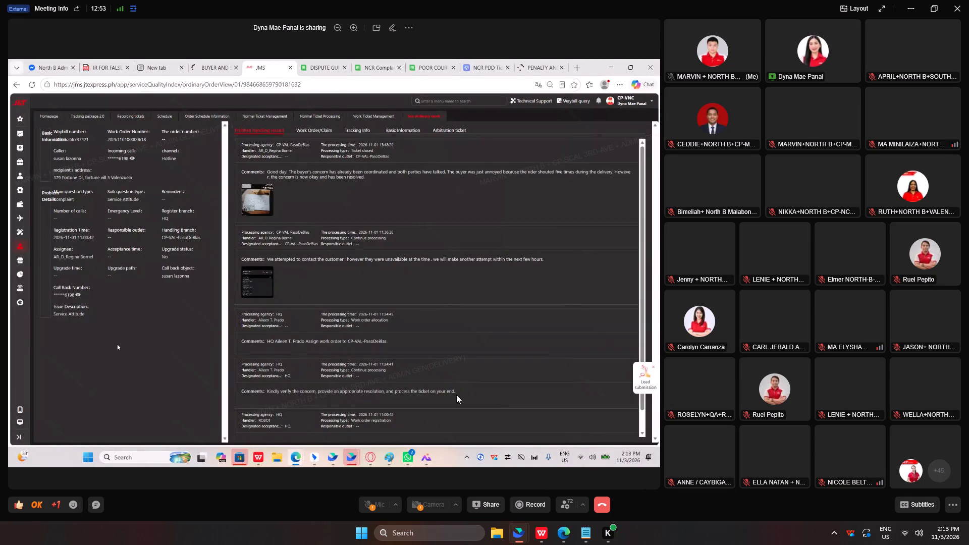
# Switch from the Lark meeting to WPS Office, and from there to the JMS package tracking page in the browser.
pyautogui.click(543, 529)
pyautogui.click(558, 531)
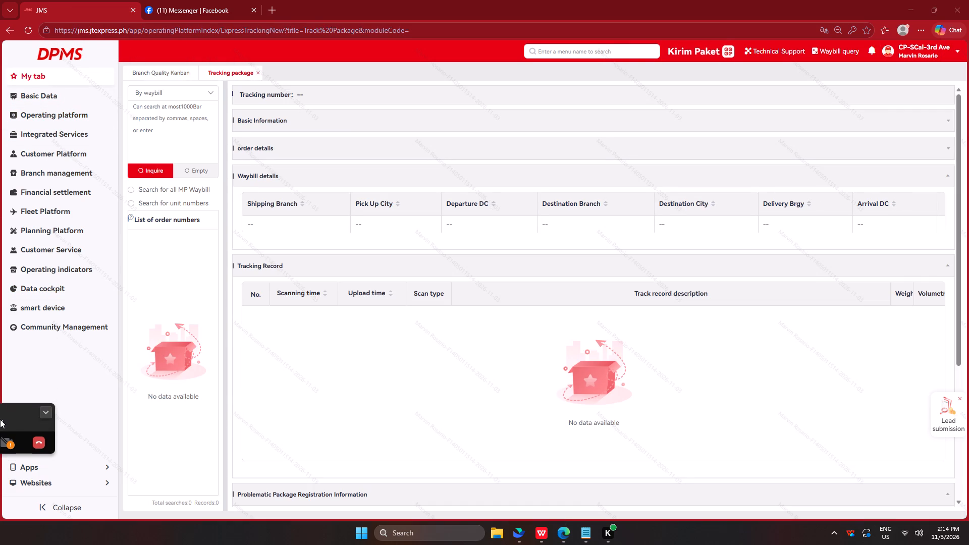
# Move the floating Lark meeting window out of the way so it no longer covers the JMS navigation.
pyautogui.moveTo(0, 419); pyautogui.dragTo(1, 415)
pyautogui.moveTo(15, 411); pyautogui.dragTo(0, 543)
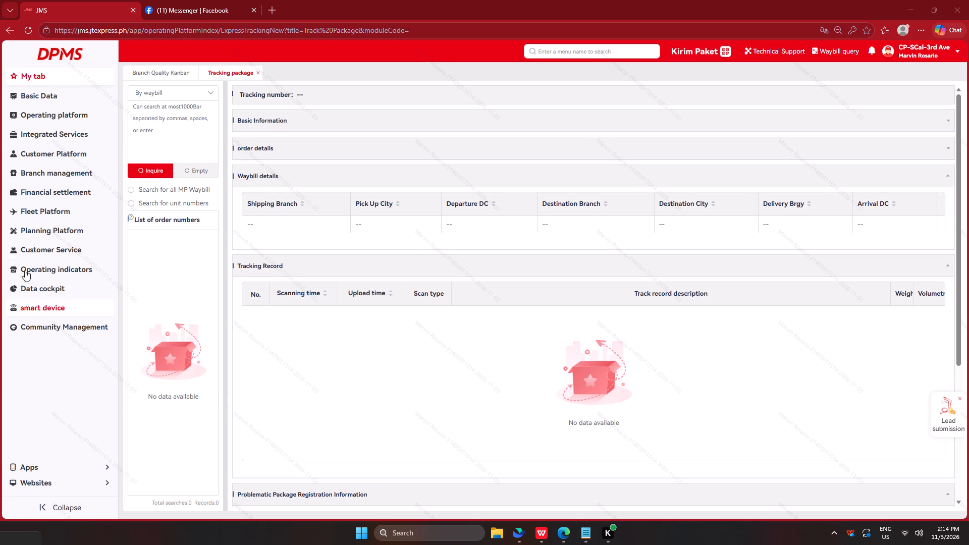
# Open the Monitor Delivery(New) page in JMS from the saved favourites.
pyautogui.click(42, 80)
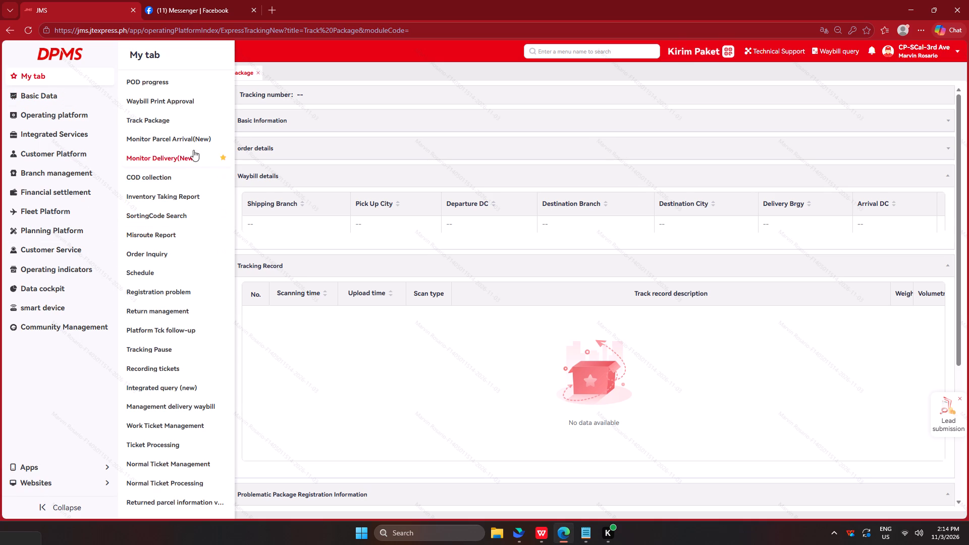
pyautogui.click(187, 158)
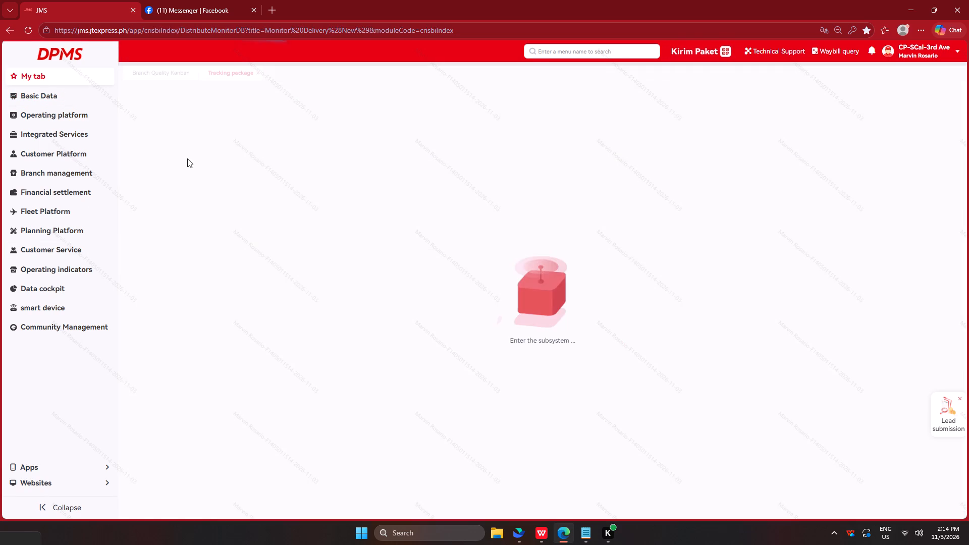
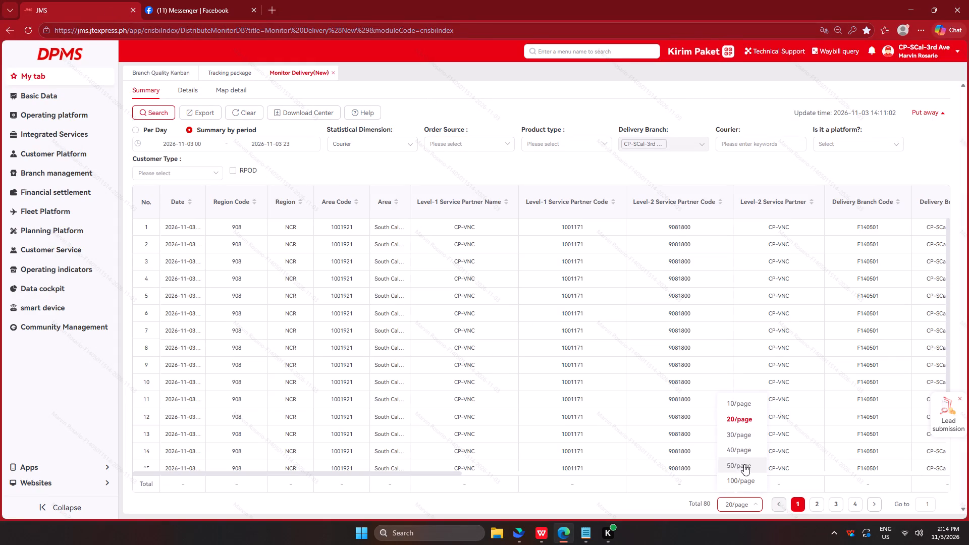
# Show 100 records per page and free up the courier summary table by moving the Lead submission widget aside and collapsing the filters.
pyautogui.click(741, 482)
pyautogui.moveTo(948, 420); pyautogui.dragTo(0, 423)
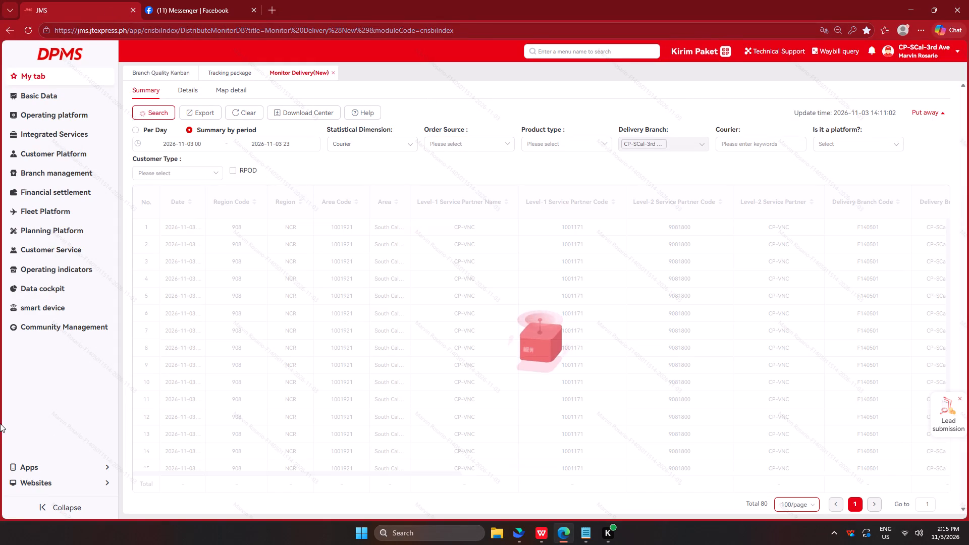
pyautogui.moveTo(0, 423); pyautogui.dragTo(4, 414)
pyautogui.click(927, 116)
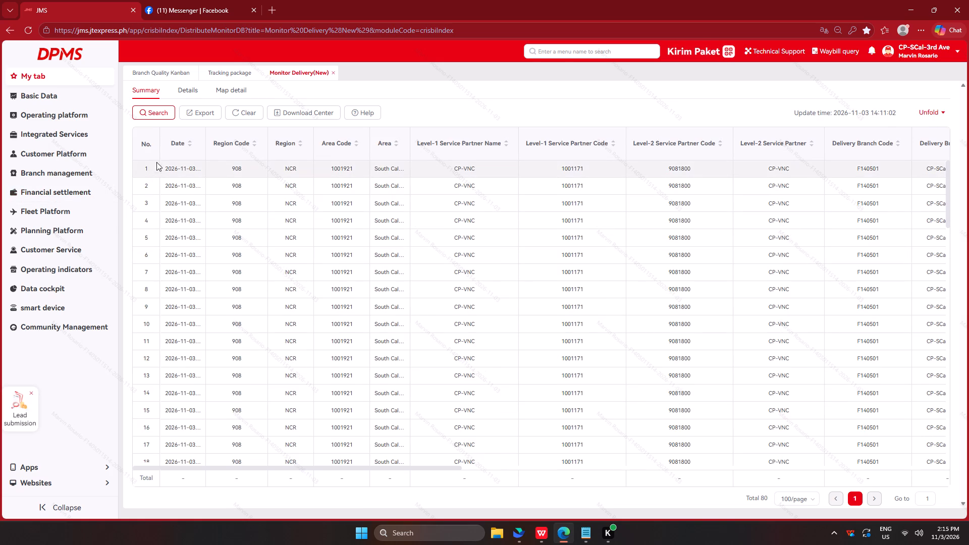
# Narrow the No. column of the courier summary table to its minimum width.
pyautogui.moveTo(157, 158); pyautogui.dragTo(91, 162)
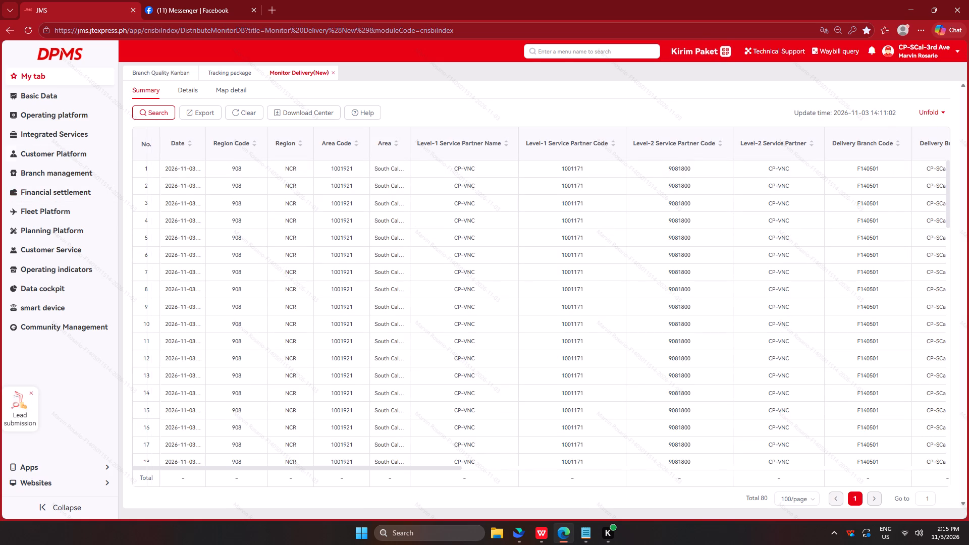
pyautogui.moveTo(91, 162); pyautogui.dragTo(35, 161)
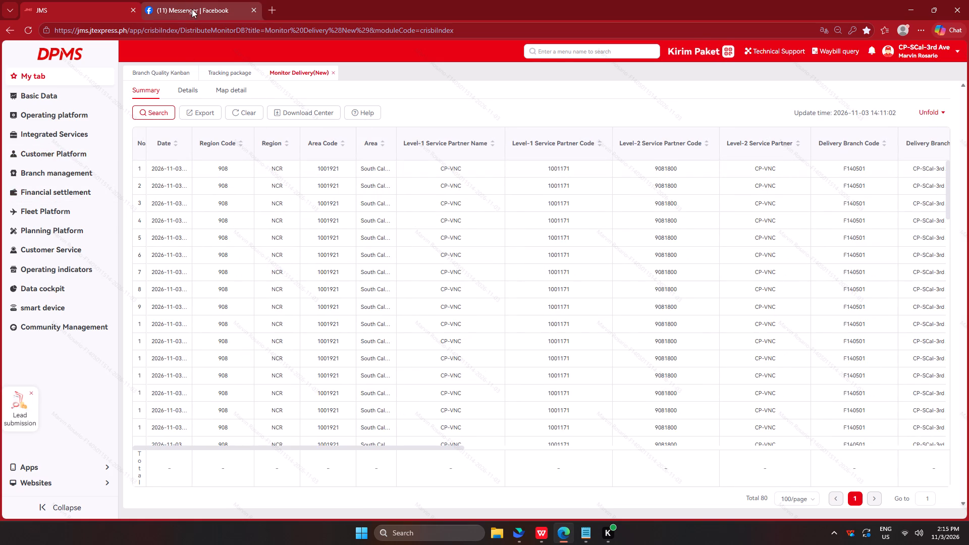
# Switch to the Lark meeting, capture the waybill number on the shared screen and convert the image to text.
pyautogui.click(518, 539)
pyautogui.click(556, 485)
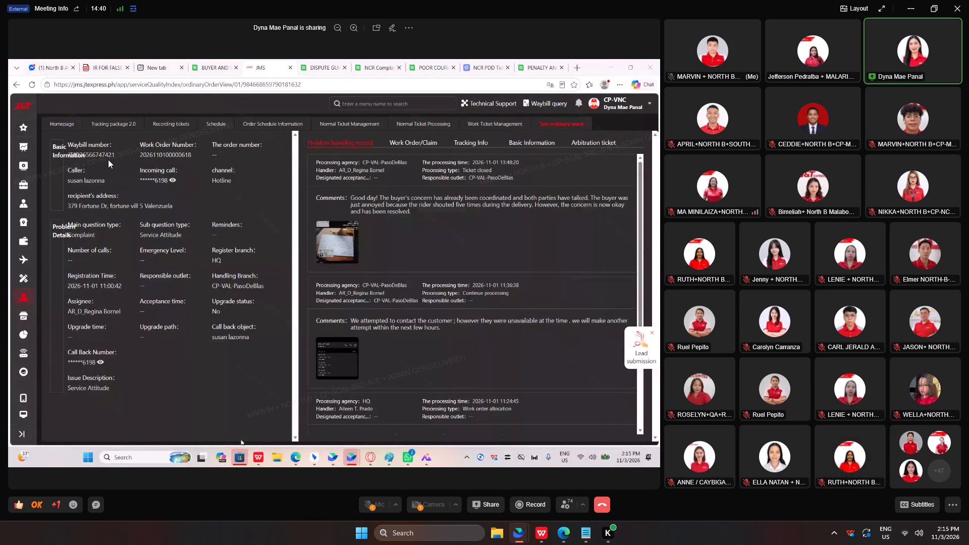
pyautogui.hotkey('ctrl', 'shift', 'a')
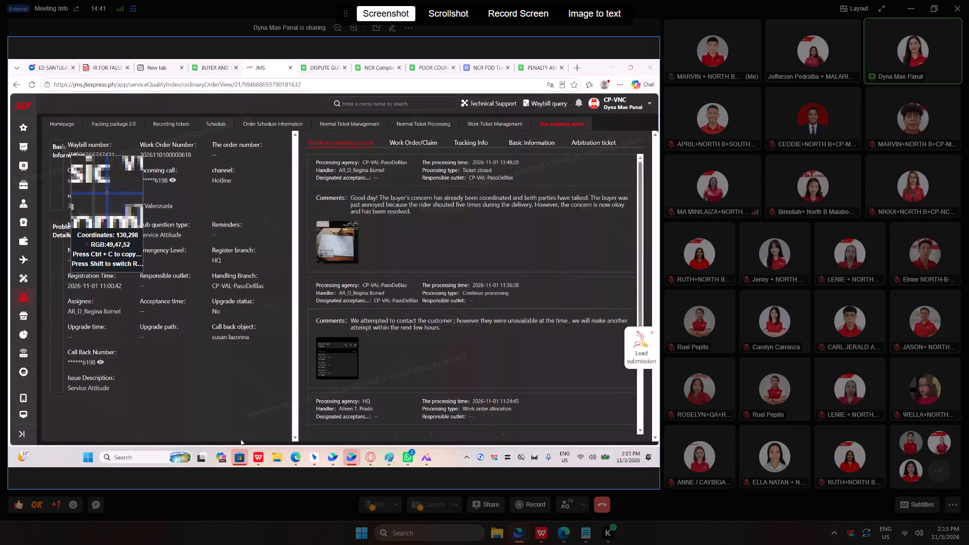
pyautogui.moveTo(66, 150); pyautogui.dragTo(121, 162)
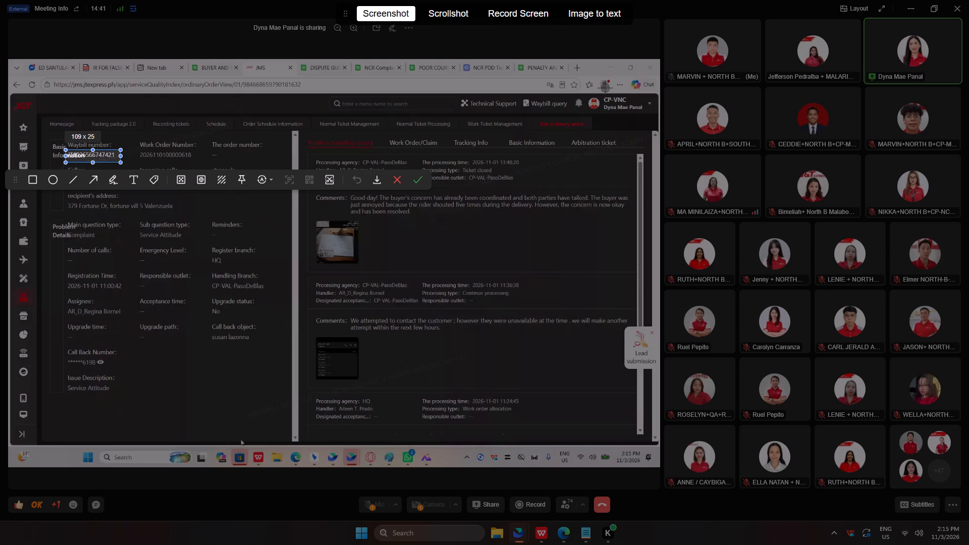
pyautogui.click(604, 18)
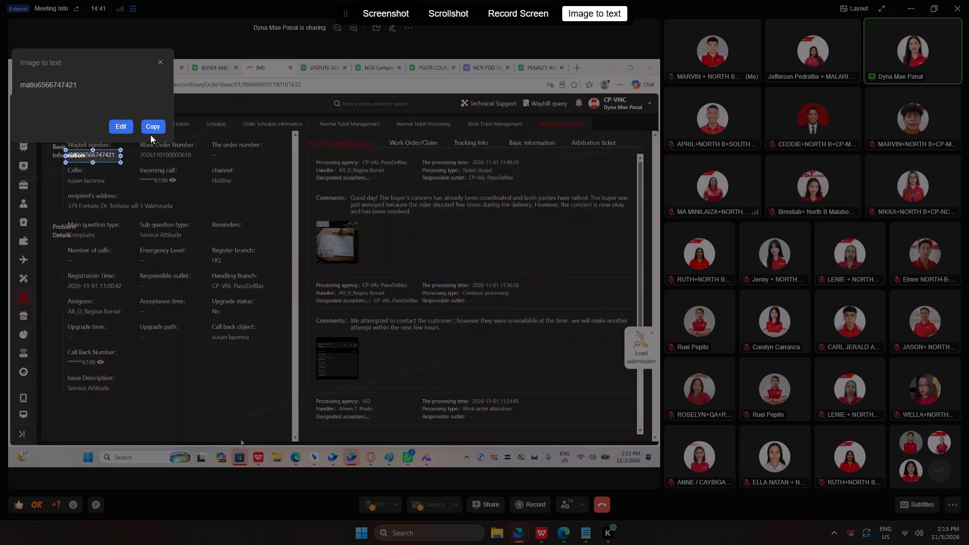
pyautogui.click(125, 128)
pyautogui.moveTo(100, 92); pyautogui.dragTo(99, 91)
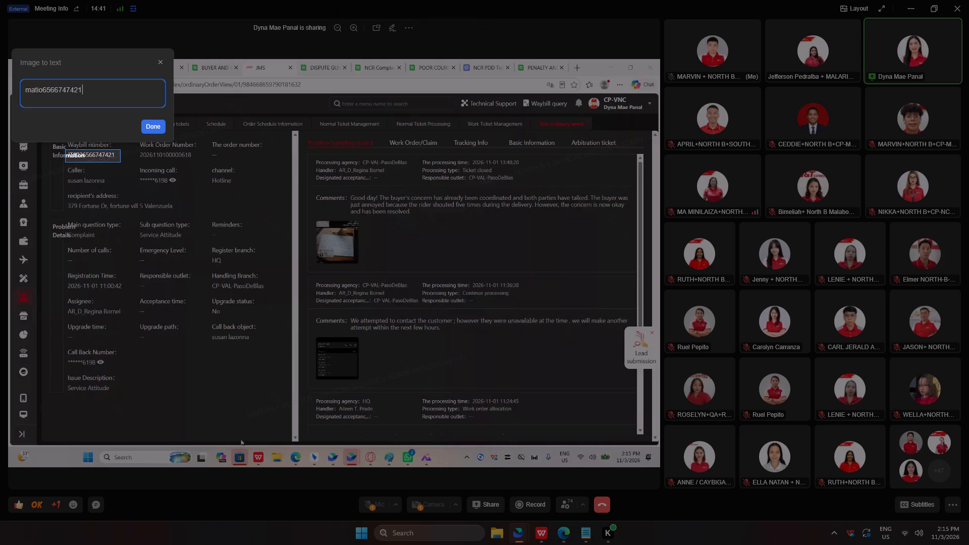
pyautogui.moveTo(99, 91); pyautogui.dragTo(0, 94)
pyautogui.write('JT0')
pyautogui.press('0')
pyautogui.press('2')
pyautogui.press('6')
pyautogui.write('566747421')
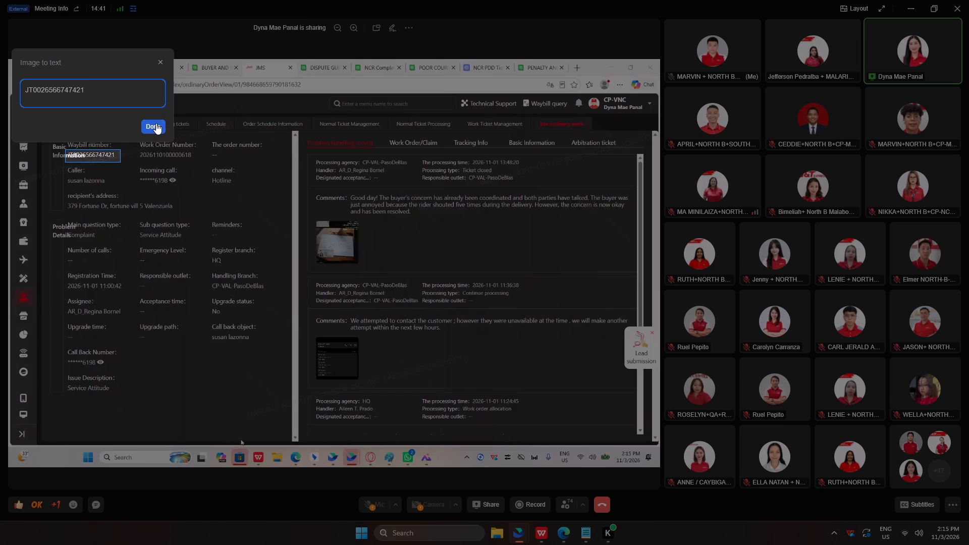
pyautogui.click(156, 123)
pyautogui.click(157, 125)
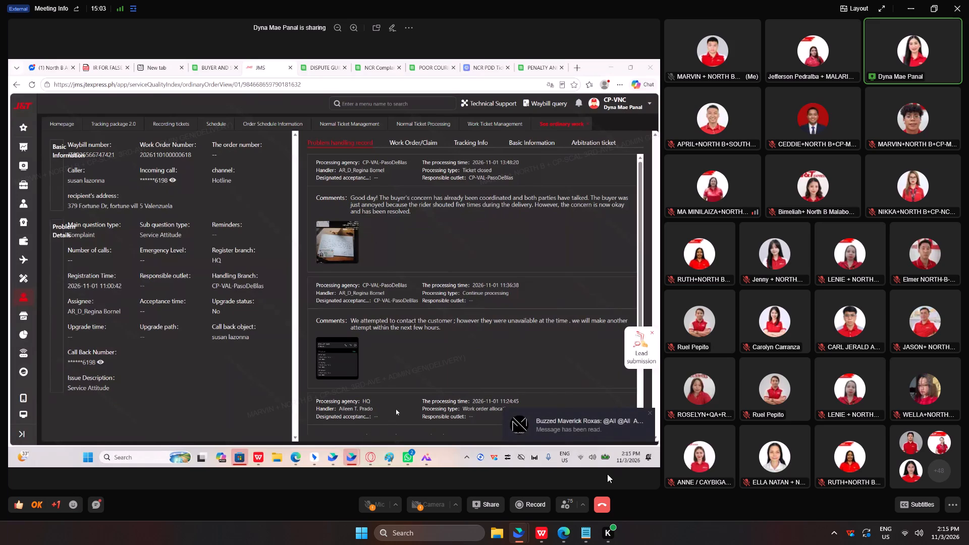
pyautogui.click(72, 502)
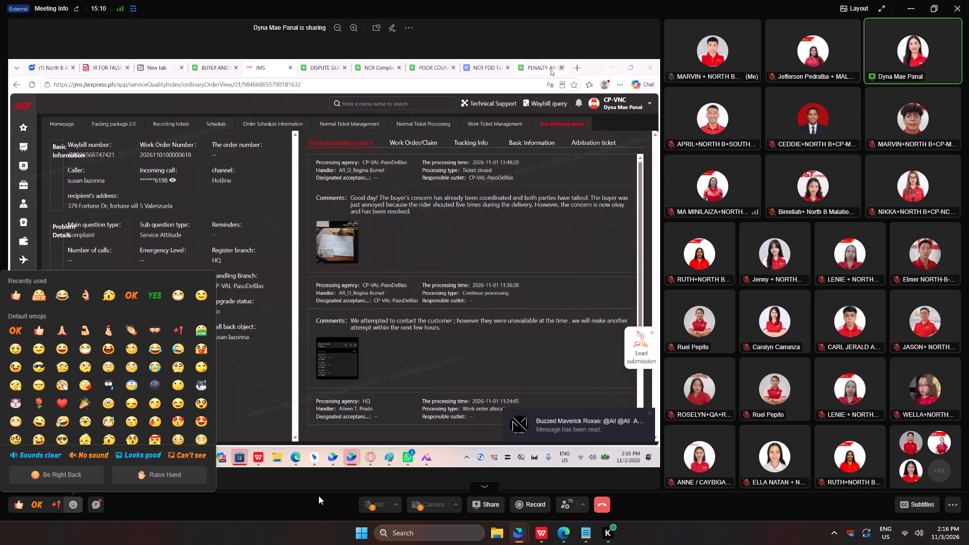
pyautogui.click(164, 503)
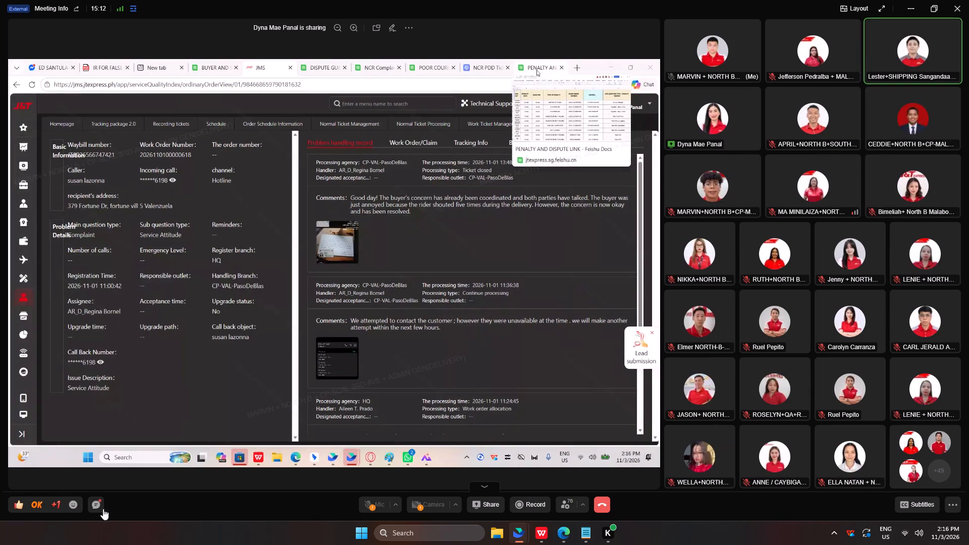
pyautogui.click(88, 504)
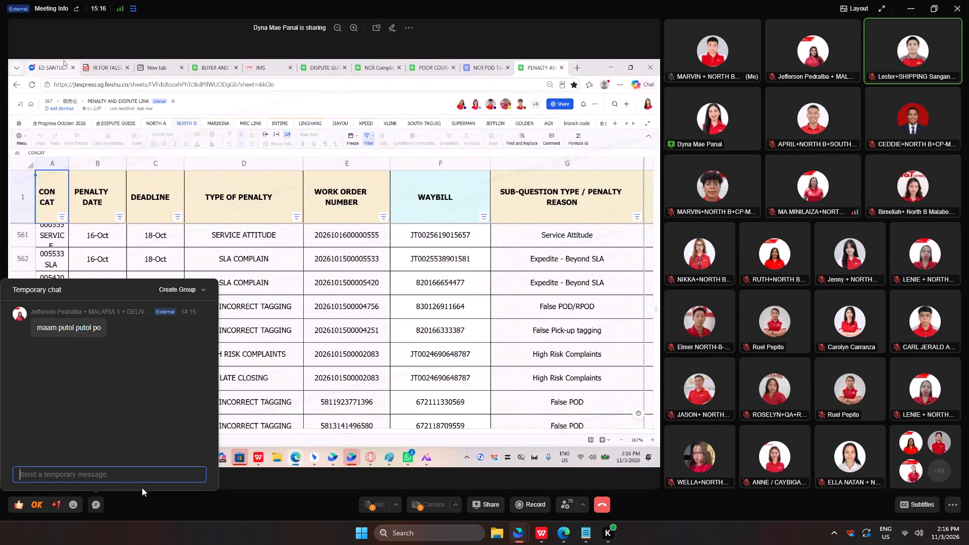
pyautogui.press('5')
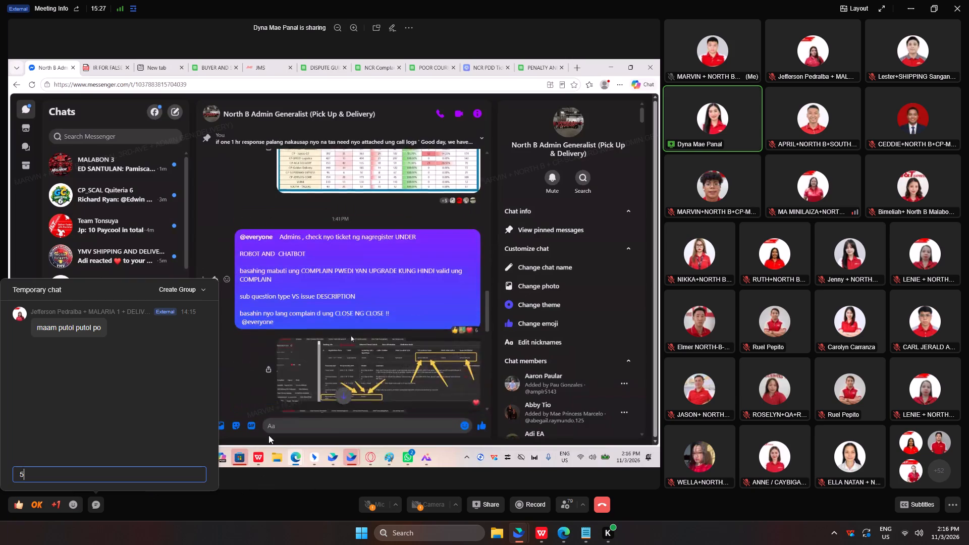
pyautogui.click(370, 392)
# Switch back to JMS in Edge and narrow the Date, Region Code and Region columns of the courier summary table.
pyautogui.click(562, 528)
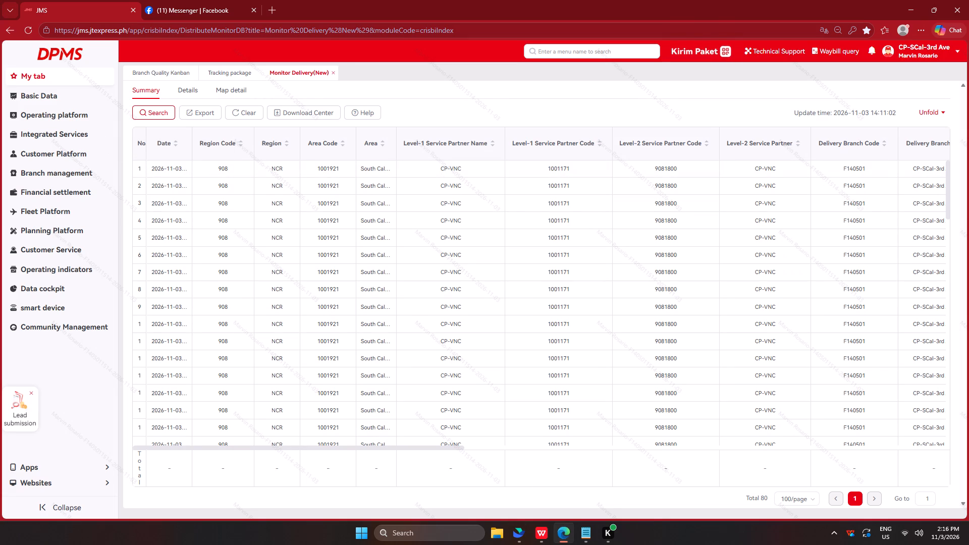
pyautogui.moveTo(191, 157); pyautogui.dragTo(0, 144)
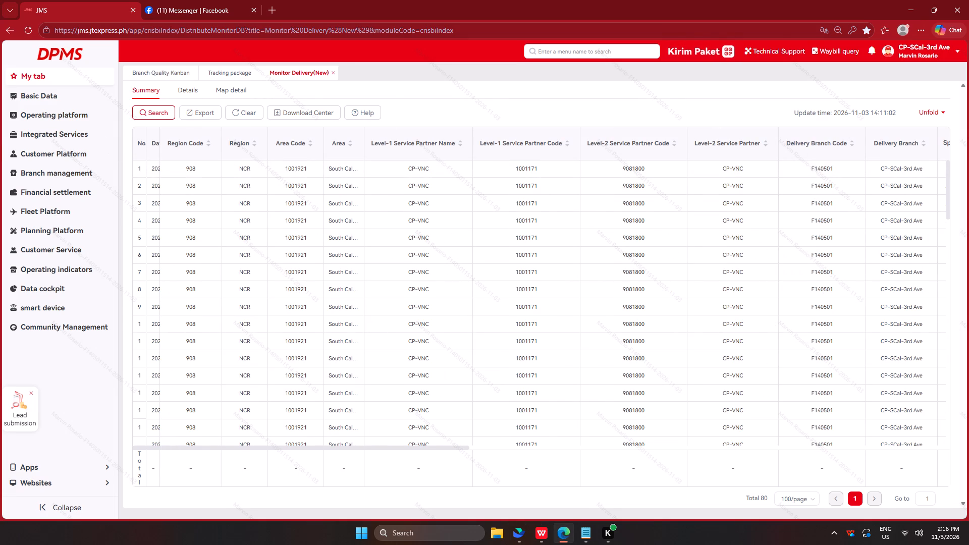
pyautogui.click(218, 153)
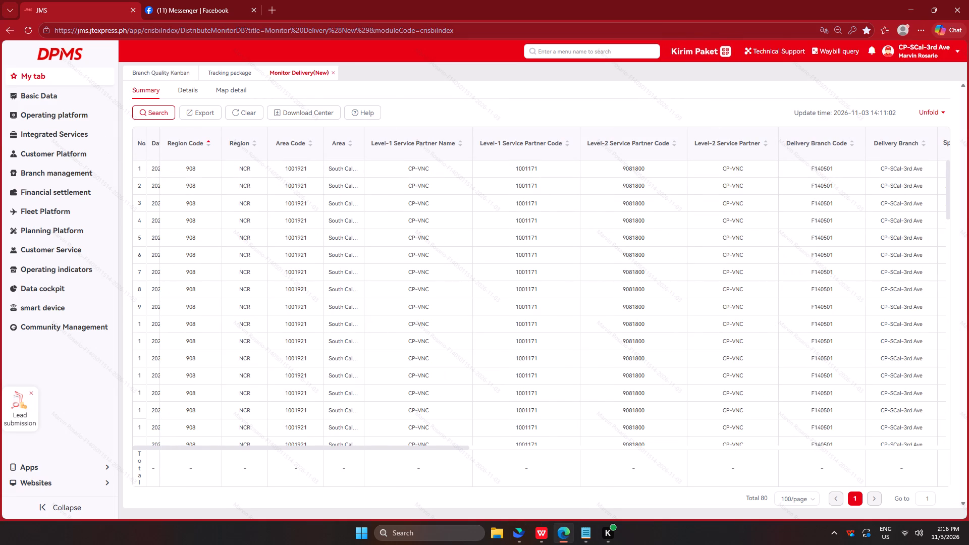
pyautogui.moveTo(221, 156); pyautogui.dragTo(81, 160)
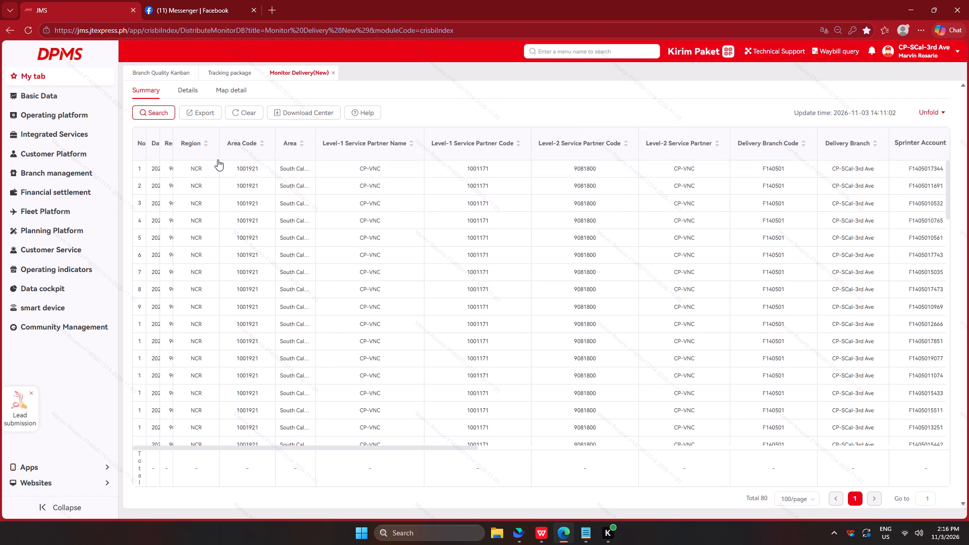
pyautogui.moveTo(218, 159); pyautogui.dragTo(135, 166)
pyautogui.moveTo(135, 166); pyautogui.dragTo(133, 166)
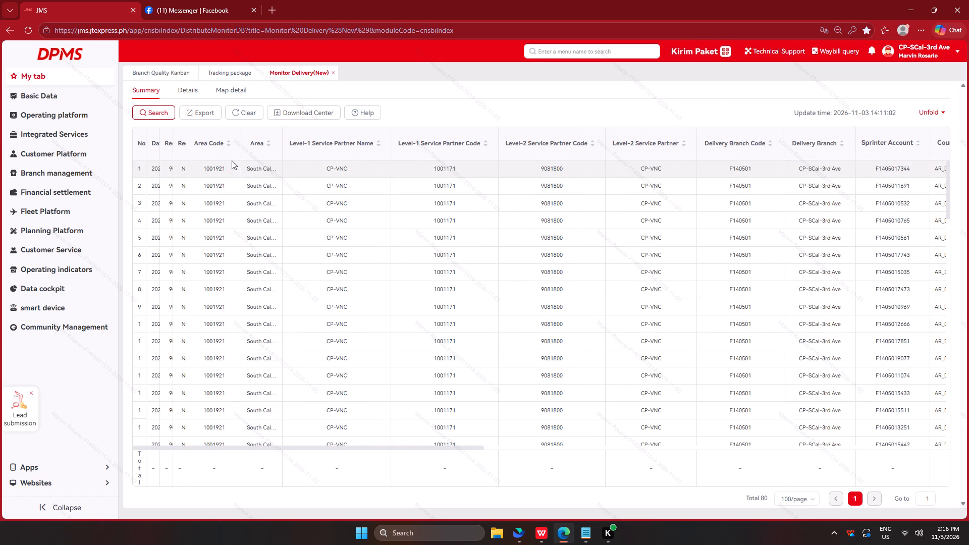
# Switch to the Notepad notes and copy the waybill entries from below the divider line through the heading NOVEMBER 03, 2026 SDD PARCELS.
pyautogui.click(586, 540)
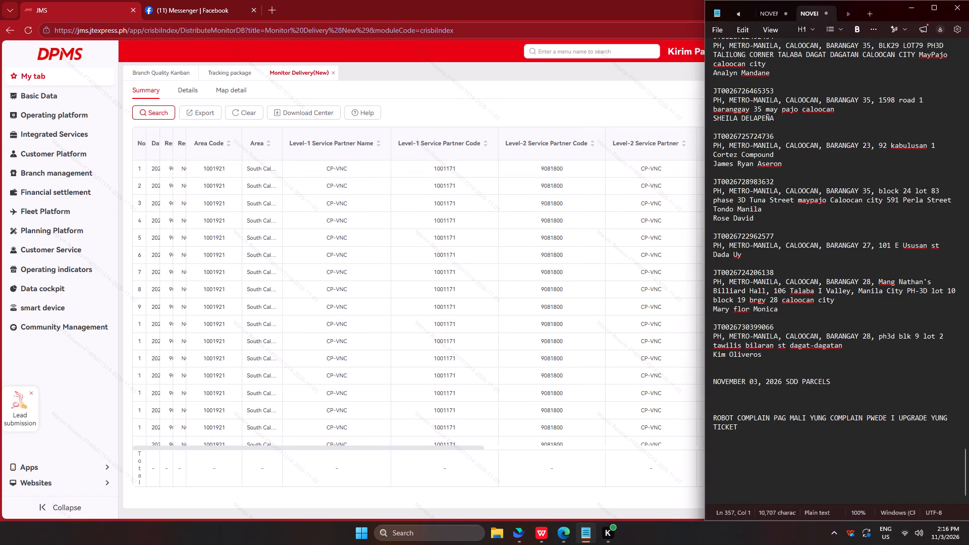
pyautogui.moveTo(836, 380); pyautogui.dragTo(629, 41)
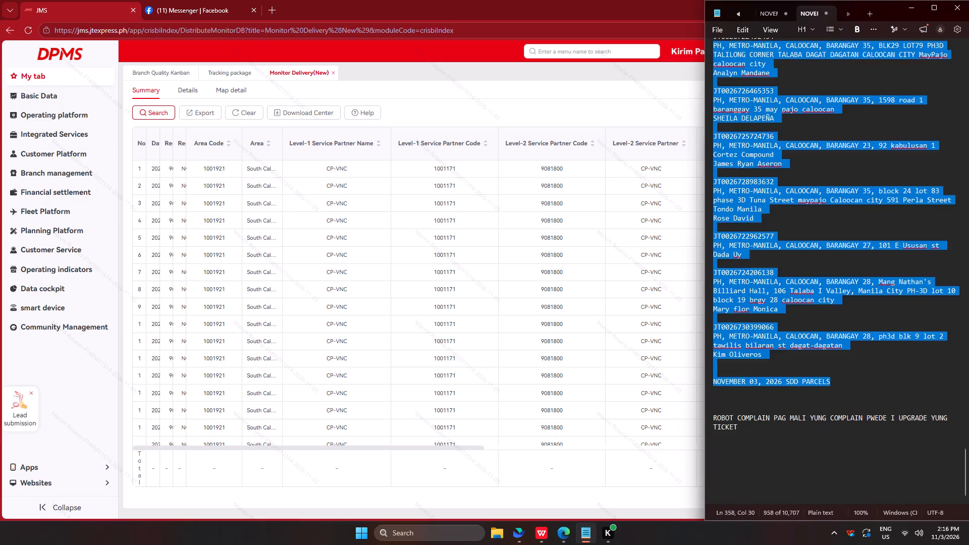
pyautogui.moveTo(629, 41); pyautogui.dragTo(640, 140)
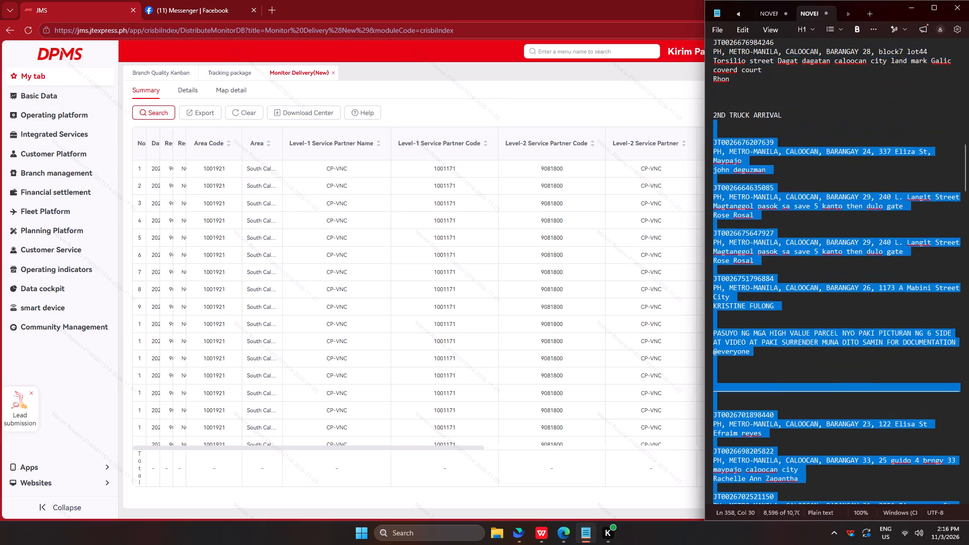
pyautogui.moveTo(640, 140); pyautogui.dragTo(690, 413)
pyautogui.hotkey('ctrl', 'c')
pyautogui.hotkey('ctrl', 'c')
pyautogui.hotkey('ctrl', 'c')
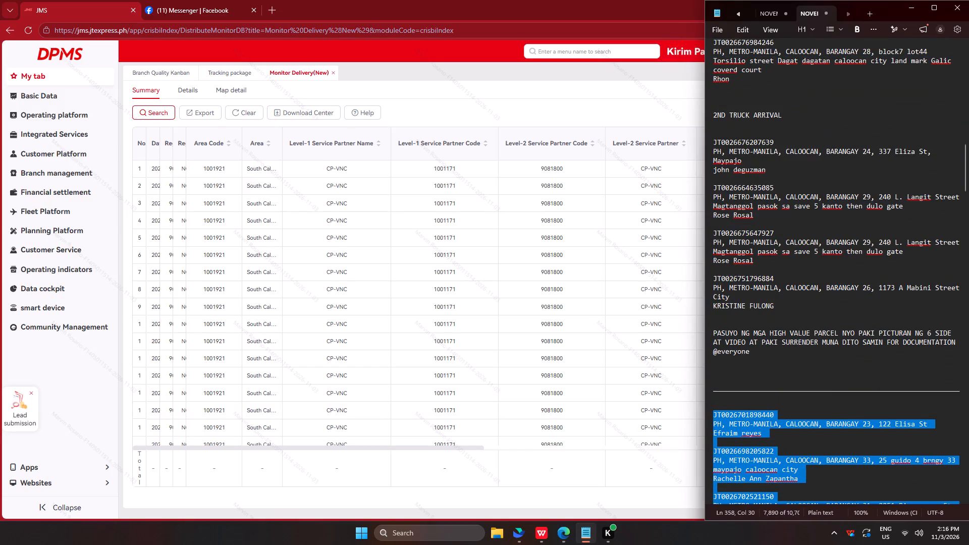
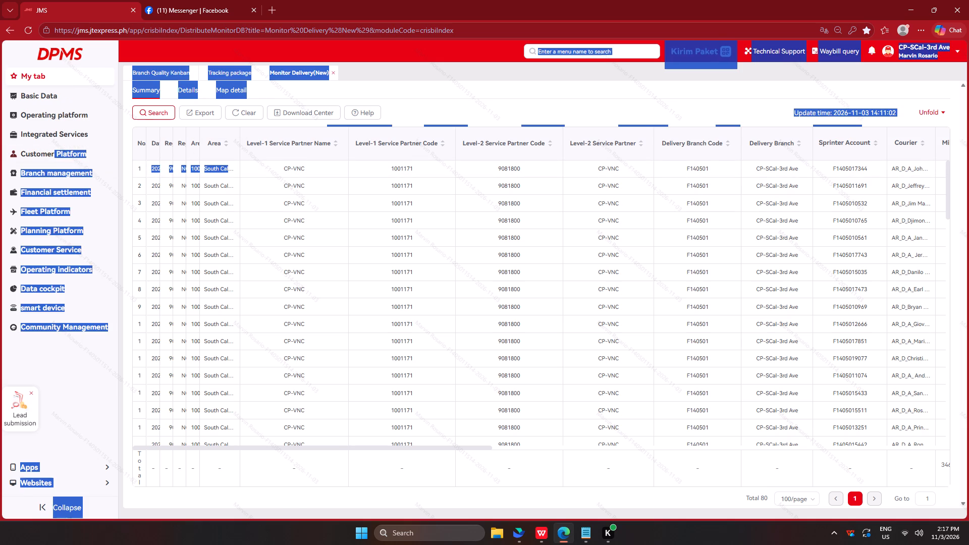
# Narrow the Area, Level-1 Service Partner Name and Code, and Level-2 Service Partner Code and Service Partner columns to minimum width.
pyautogui.click(297, 494)
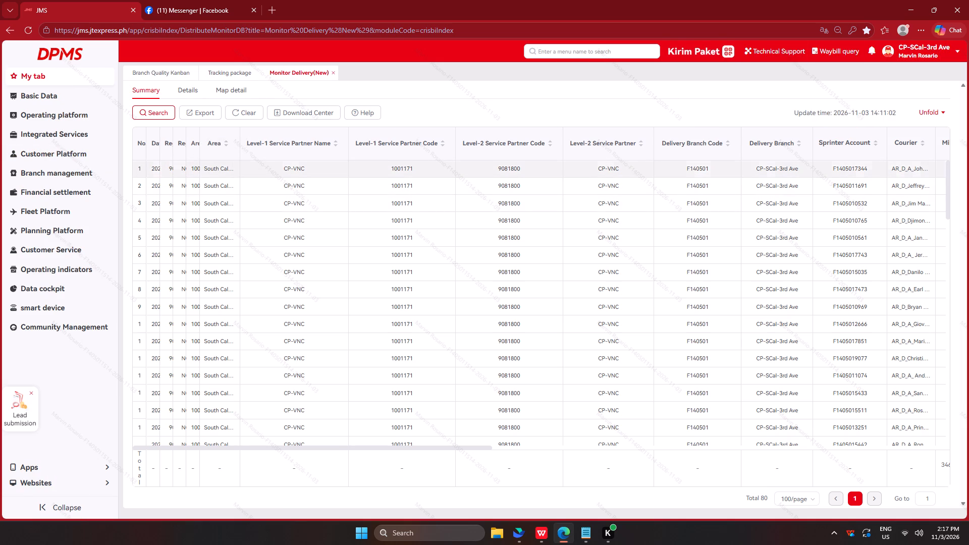
pyautogui.moveTo(238, 158); pyautogui.dragTo(46, 175)
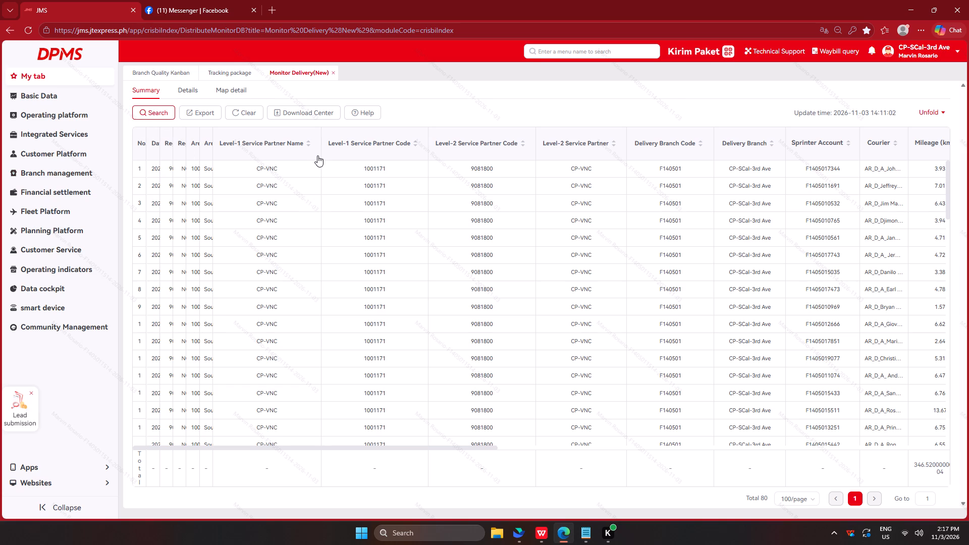
pyautogui.moveTo(320, 159); pyautogui.dragTo(25, 181)
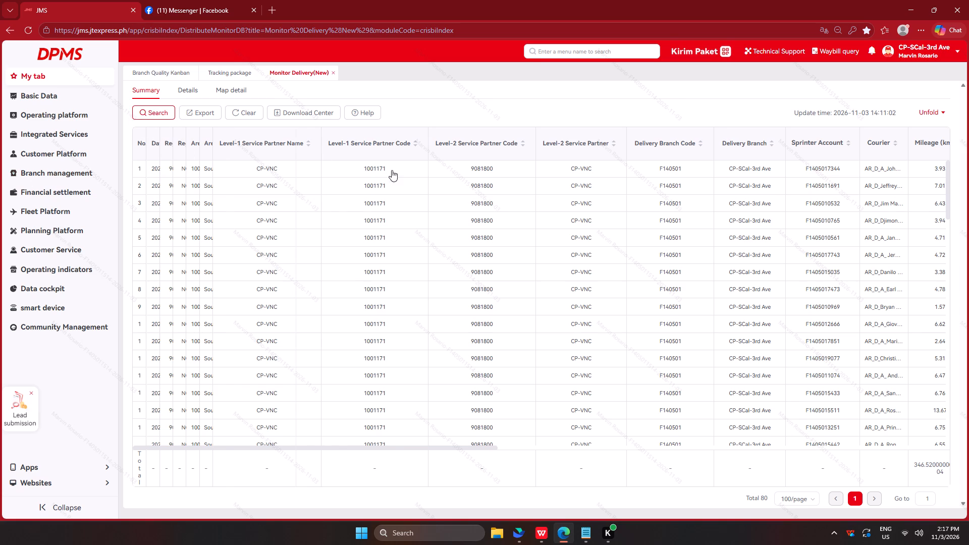
pyautogui.moveTo(333, 153); pyautogui.dragTo(122, 165)
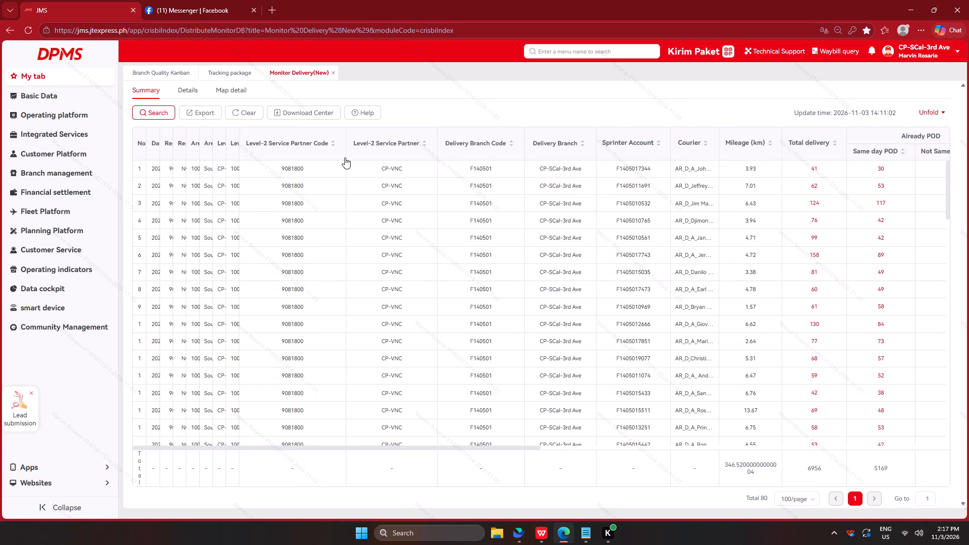
pyautogui.moveTo(345, 157); pyautogui.dragTo(135, 156)
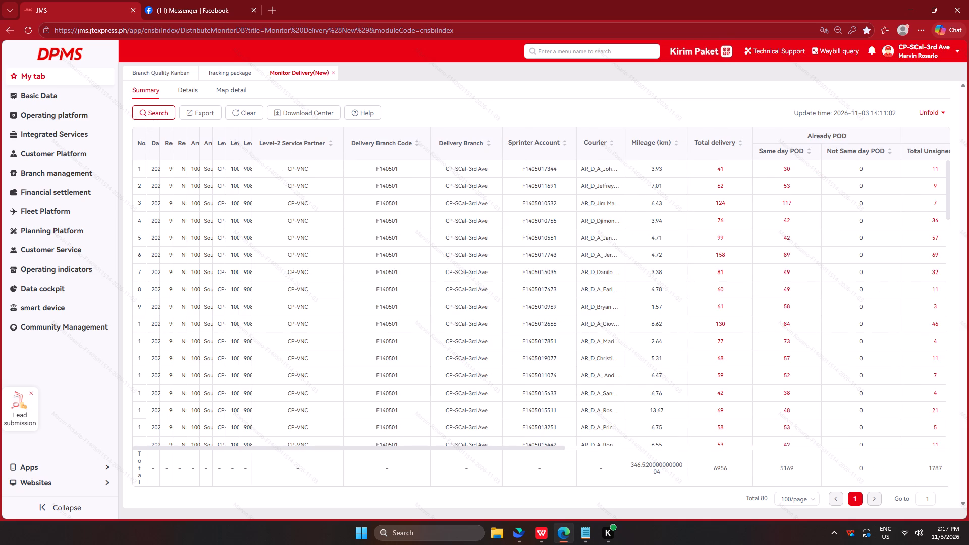
pyautogui.moveTo(342, 156); pyautogui.dragTo(107, 159)
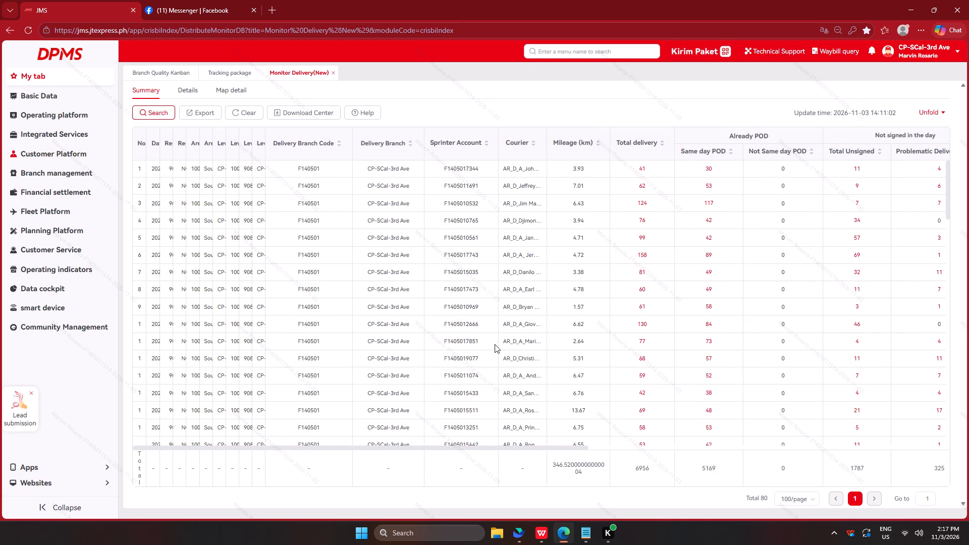
# Switch to the Lark meeting and send "Attitude po" in the temporary chat, then close the chat.
pyautogui.click(523, 531)
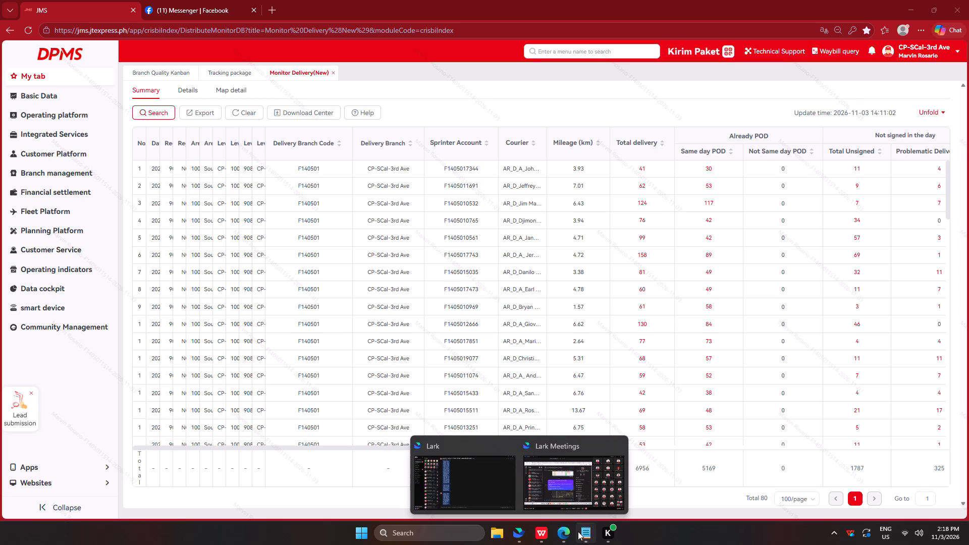
pyautogui.click(578, 489)
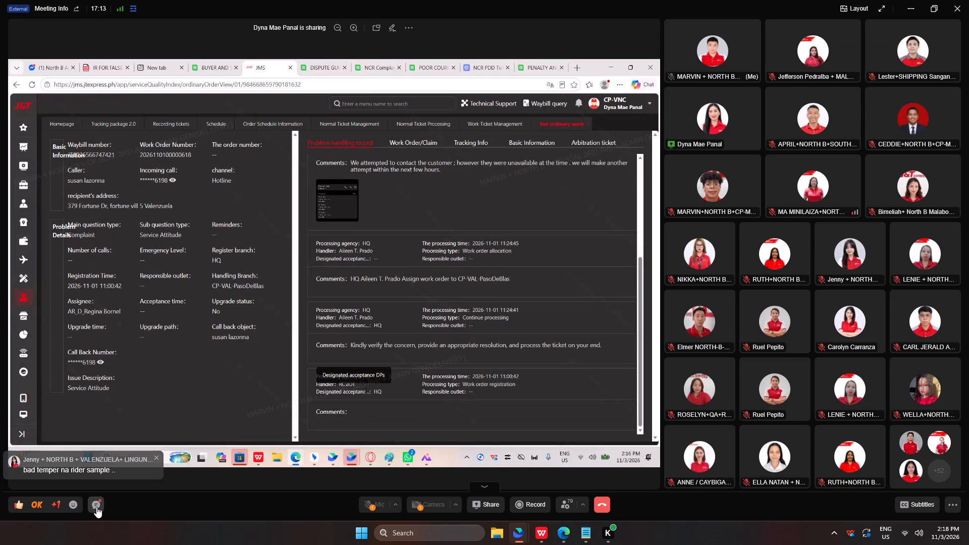
pyautogui.click(96, 507)
pyautogui.press('BackSpace')
pyautogui.press('BackSpace')
pyautogui.press('BackSpace')
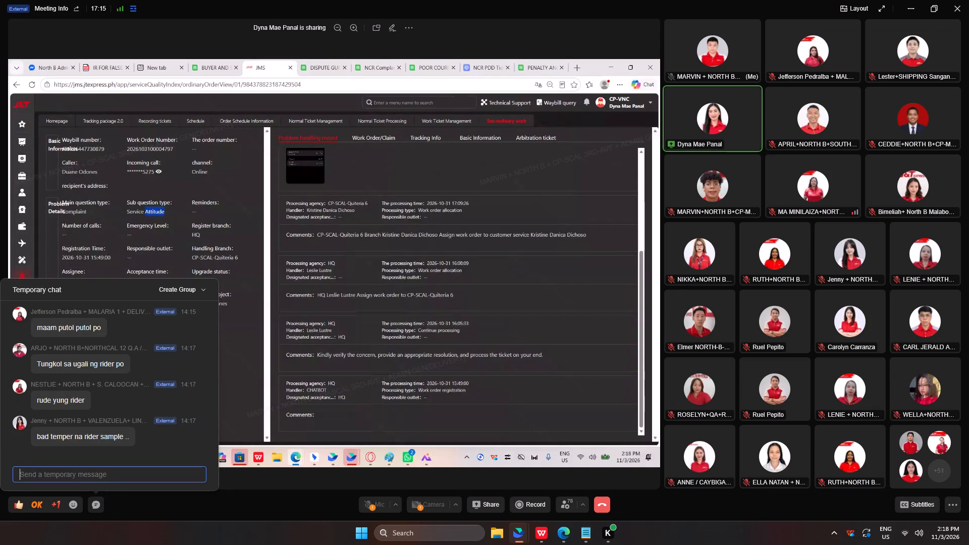
pyautogui.hotkey('shift', 'a')
pyautogui.write('Attu')
pyautogui.press('BackSpace')
pyautogui.write('itude po')
pyautogui.press('space')
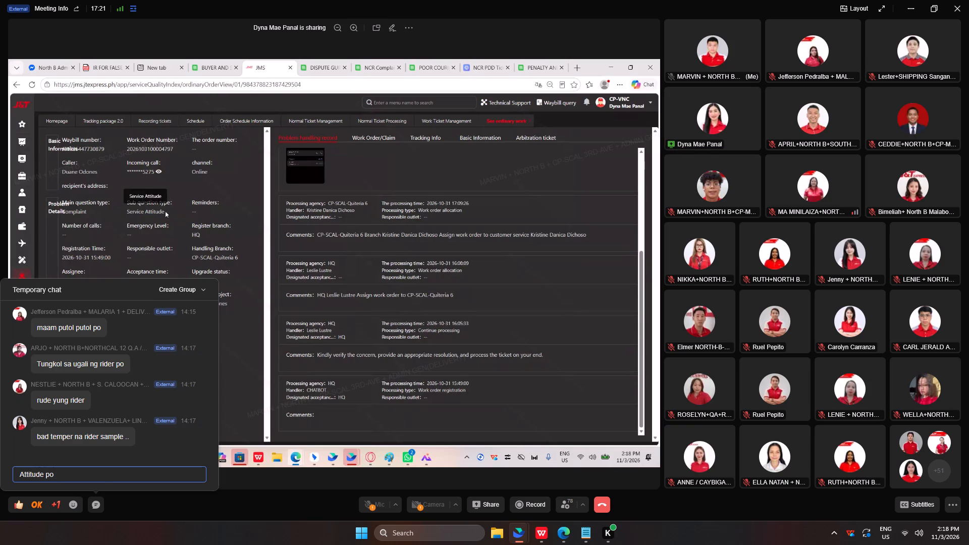
pyautogui.press('Return')
pyautogui.click(302, 496)
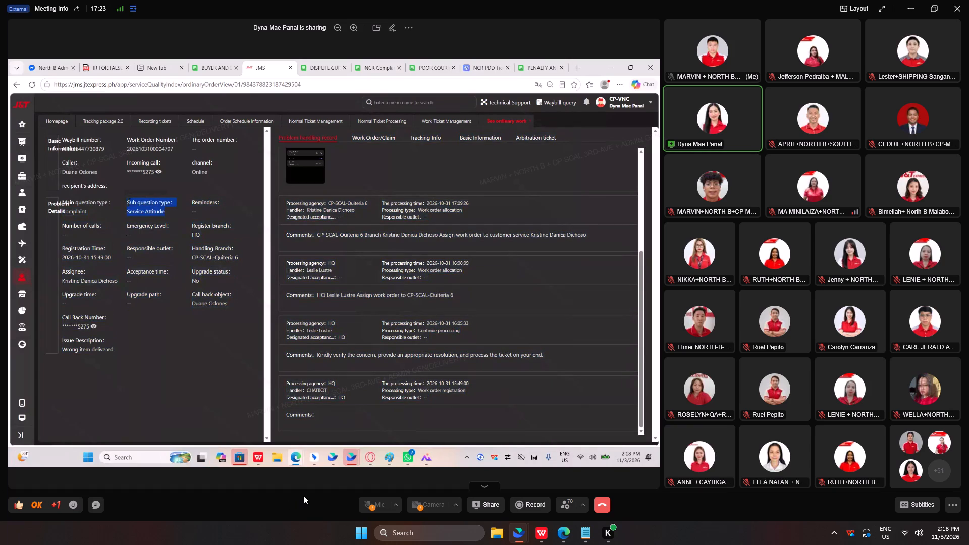
# Return to JMS in Edge and narrow the Delivery Branch Code and Delivery Branch columns to their minimum width.
pyautogui.hotkey('alt', 'Tab')
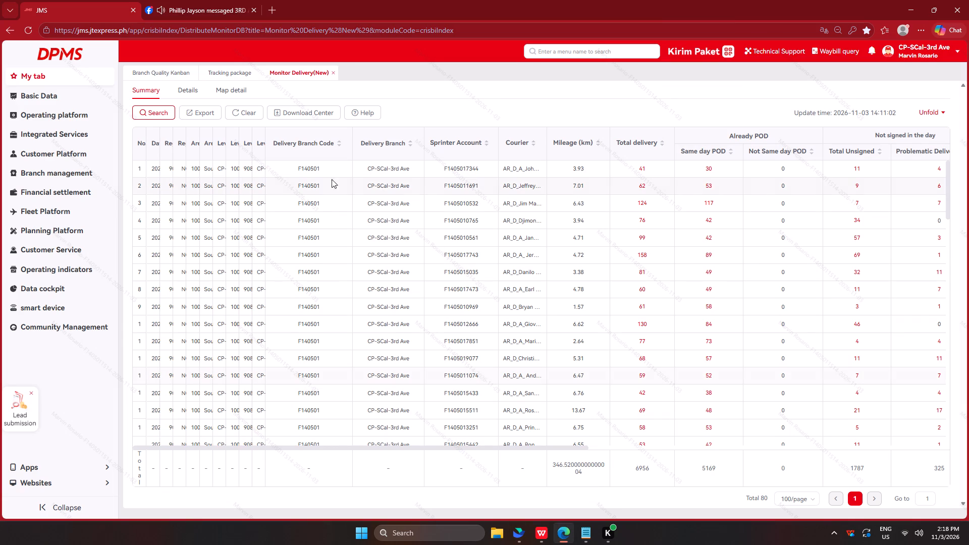
pyautogui.moveTo(352, 157); pyautogui.dragTo(146, 157)
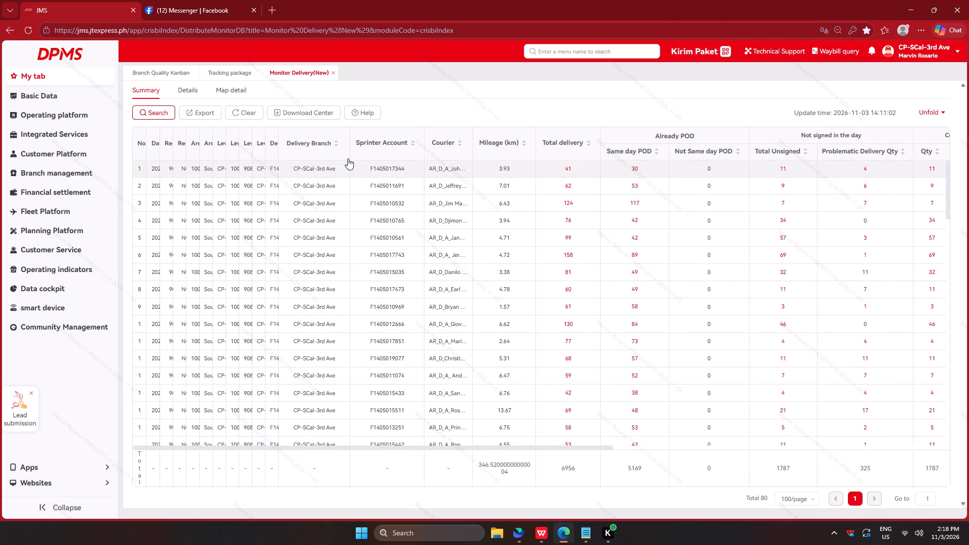
pyautogui.moveTo(348, 158); pyautogui.dragTo(84, 169)
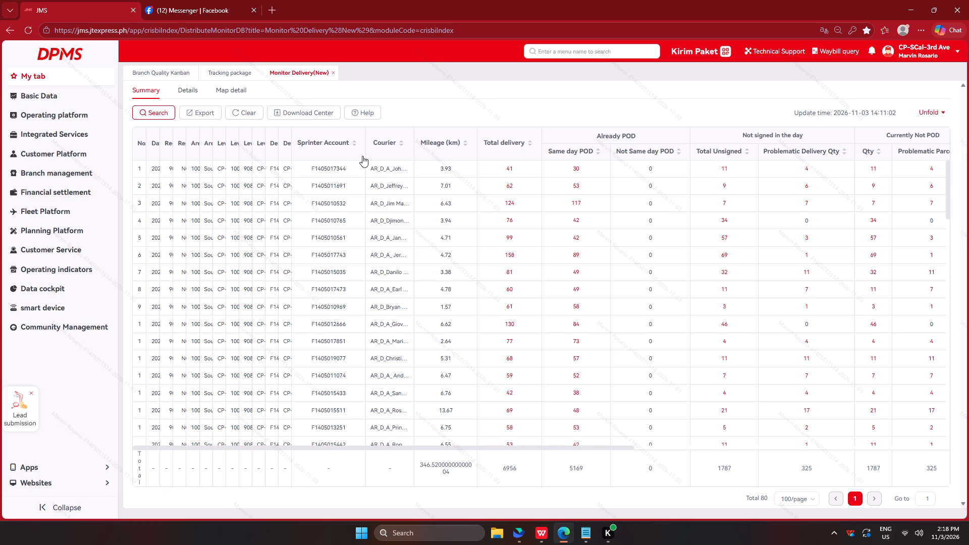
# Resize the Sprinter Account column to be just wide enough for the full account numbers.
pyautogui.moveTo(363, 154); pyautogui.dragTo(77, 168)
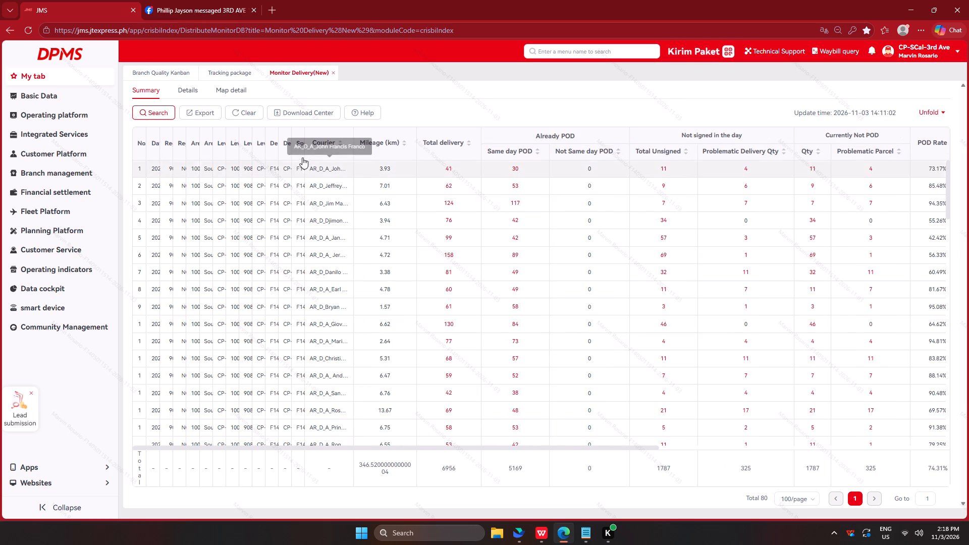
pyautogui.moveTo(303, 156); pyautogui.dragTo(319, 158)
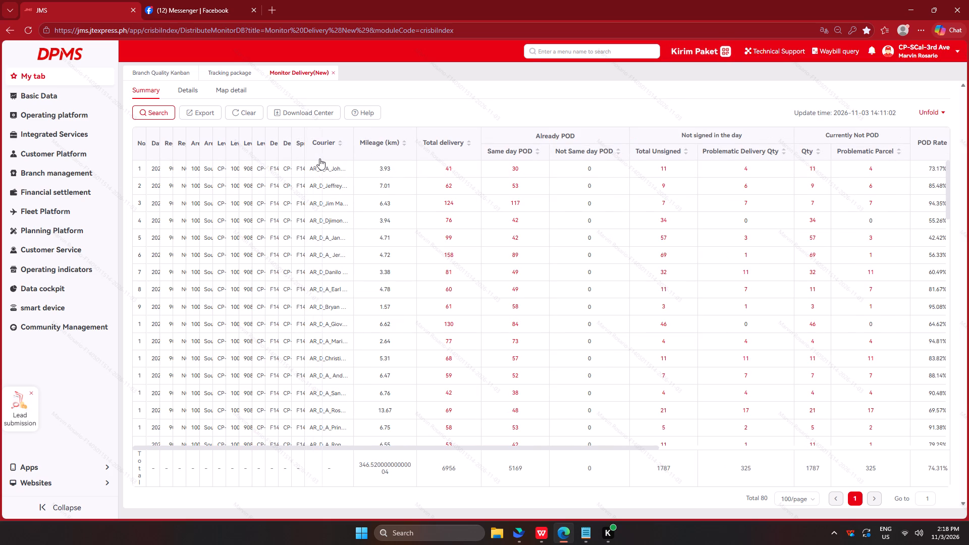
pyautogui.moveTo(319, 158); pyautogui.dragTo(320, 159)
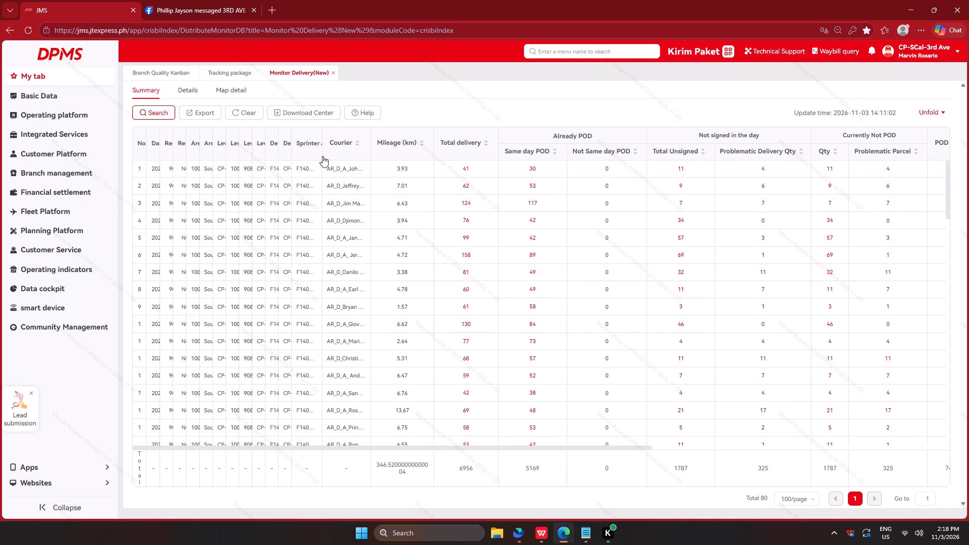
pyautogui.moveTo(320, 157); pyautogui.dragTo(340, 161)
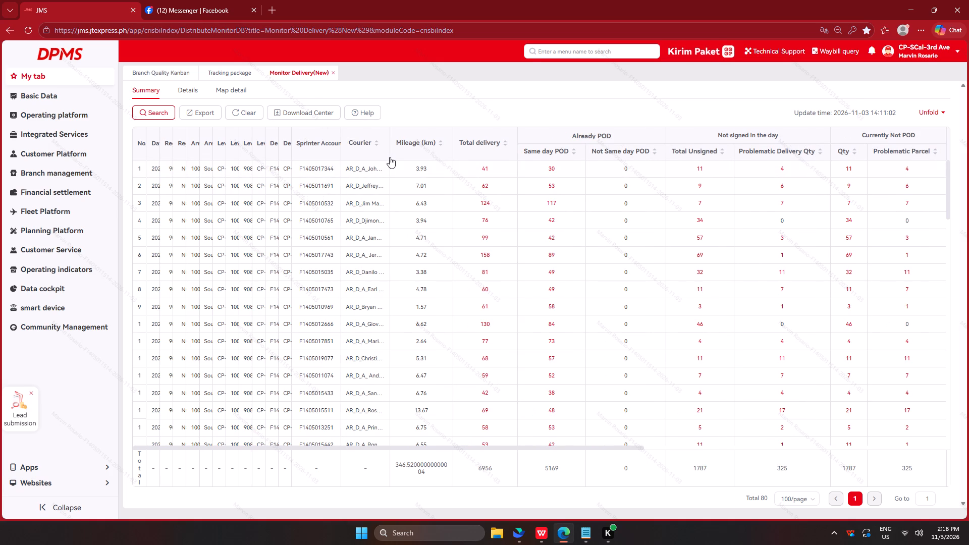
# Widen the Courier column until the full courier names fit in the first rows of the table.
pyautogui.moveTo(389, 156); pyautogui.dragTo(406, 159)
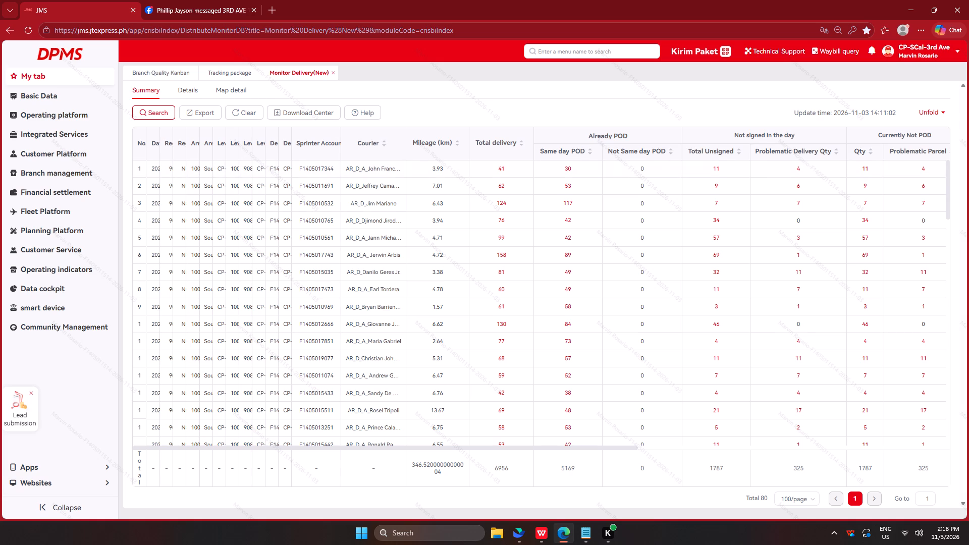
pyautogui.moveTo(404, 158); pyautogui.dragTo(412, 160)
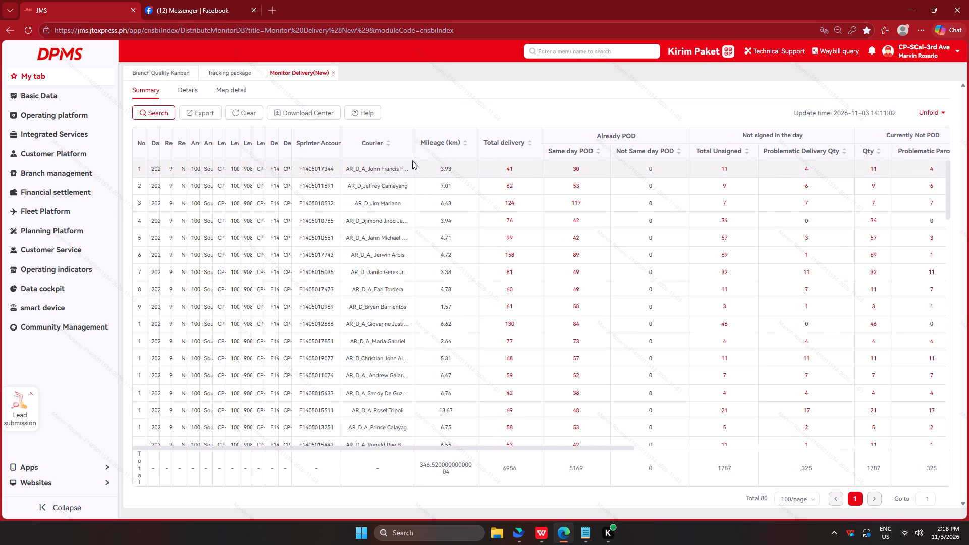
pyautogui.moveTo(412, 157); pyautogui.dragTo(420, 160)
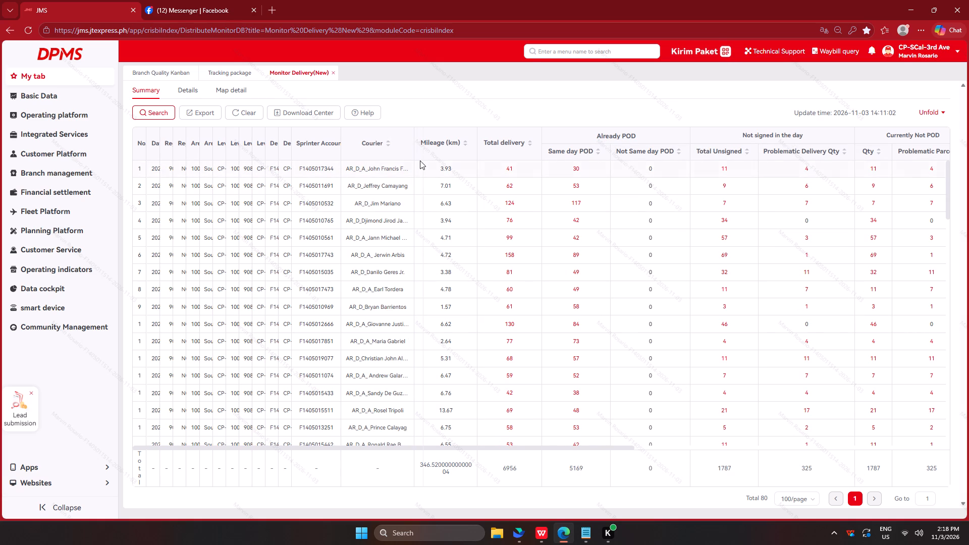
pyautogui.moveTo(420, 160); pyautogui.dragTo(420, 160)
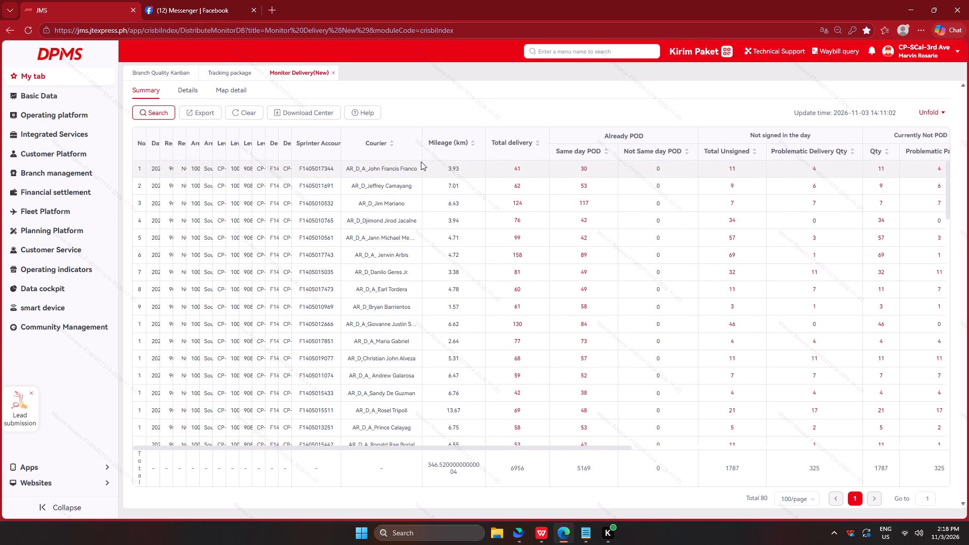
pyautogui.moveTo(421, 157); pyautogui.dragTo(426, 160)
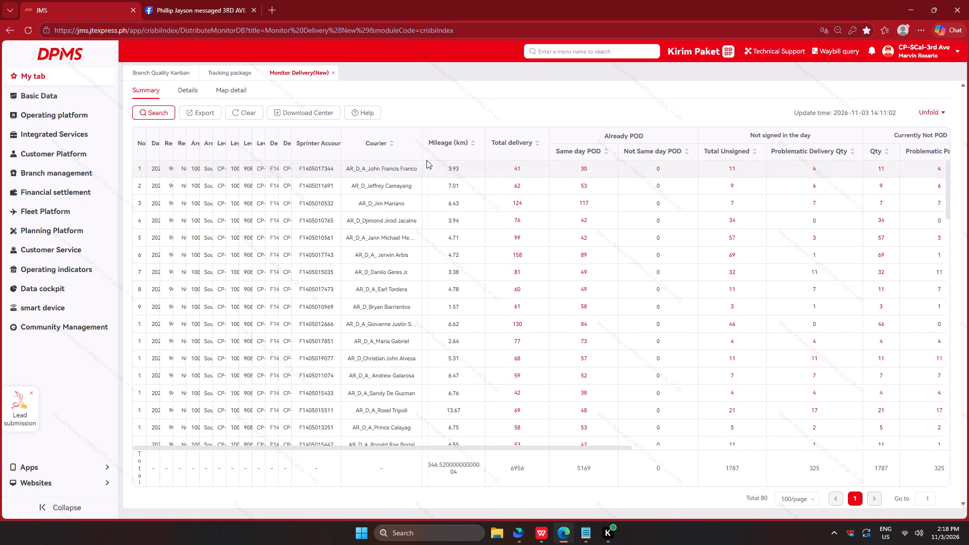
pyautogui.moveTo(426, 160); pyautogui.dragTo(428, 161)
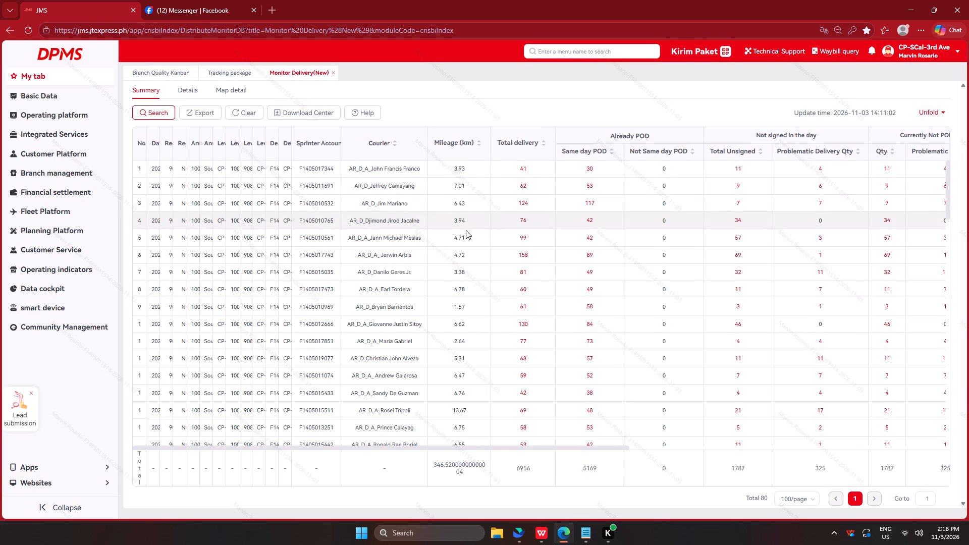
# Check the courier names down to the end of the table and widen the Courier column slightly to fit the longest name.
pyautogui.scroll(-4, 467, 235)
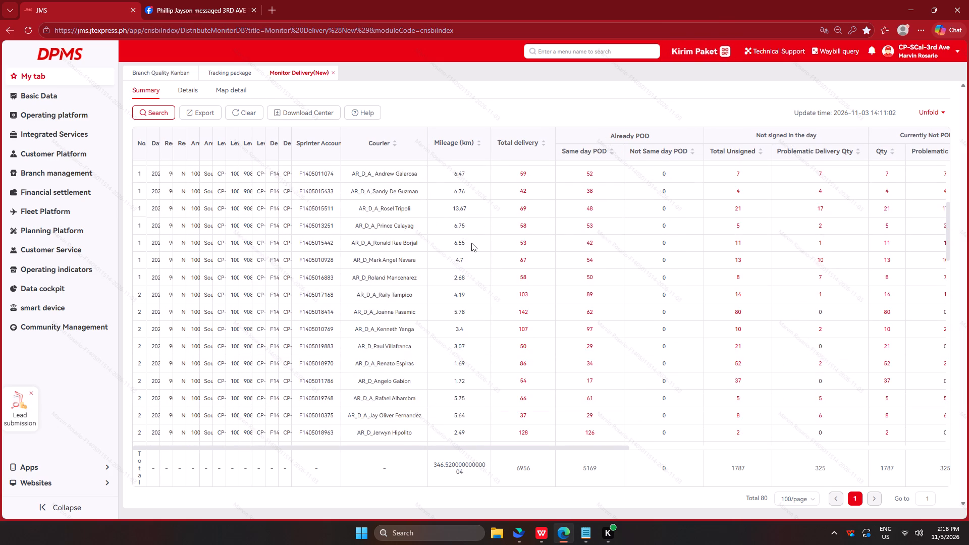
pyautogui.scroll(-5, 472, 243)
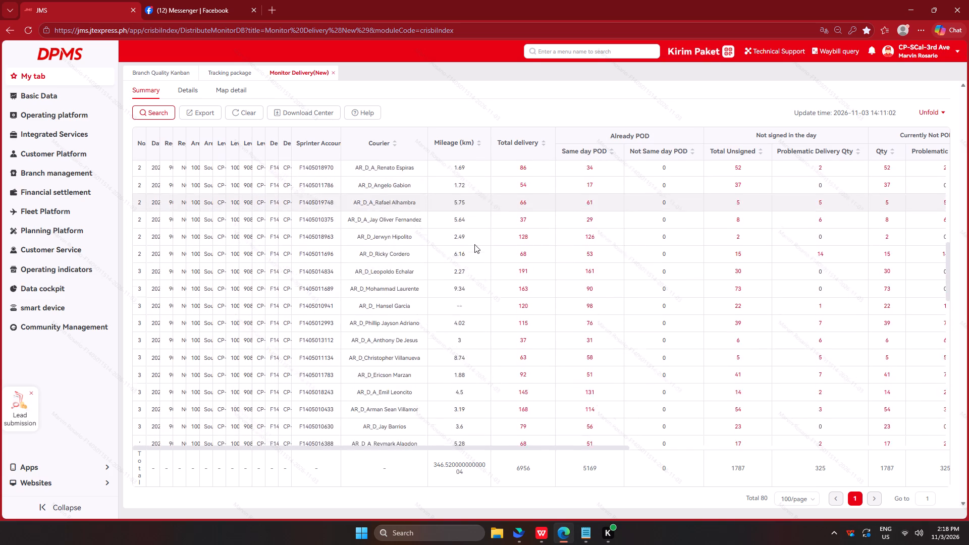
pyautogui.scroll(-6, 474, 244)
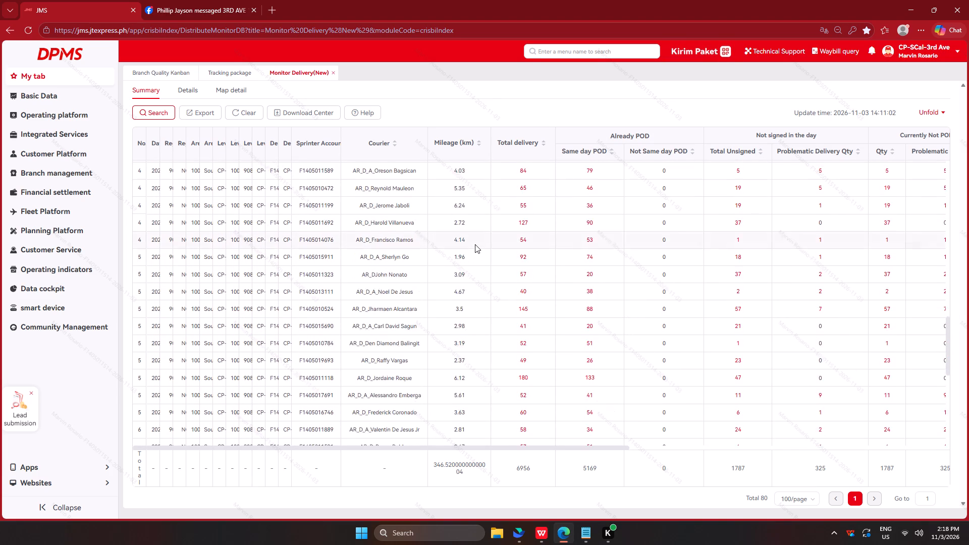
pyautogui.scroll(-11, 475, 244)
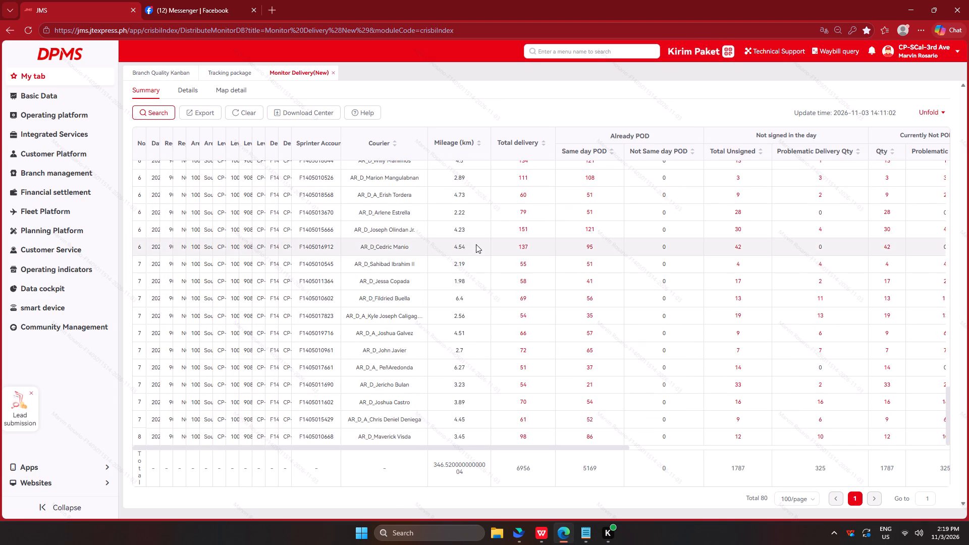
pyautogui.click(426, 154)
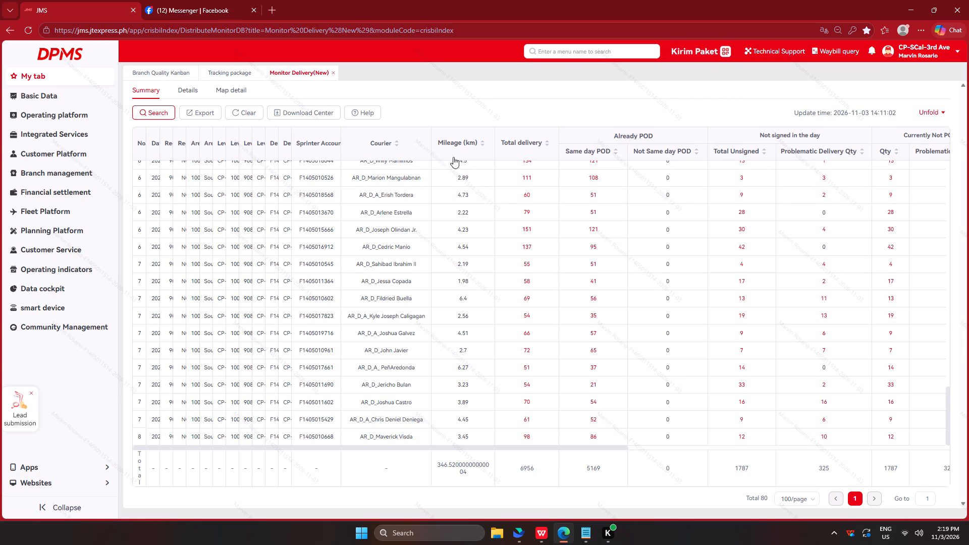
# Narrow the Mileage (km), Total delivery and Same day POD columns of the courier summary table.
pyautogui.moveTo(493, 157); pyautogui.dragTo(456, 161)
pyautogui.moveTo(456, 161); pyautogui.dragTo(454, 161)
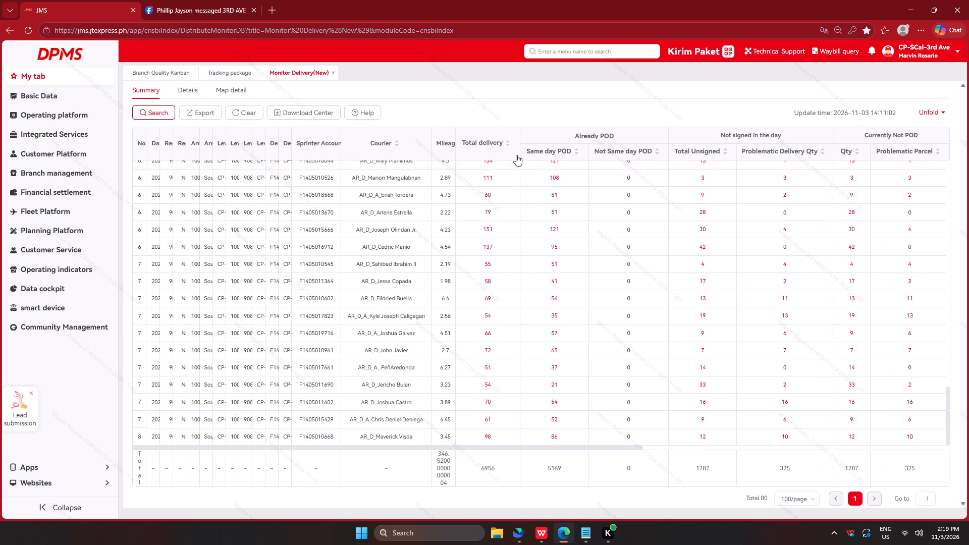
pyautogui.moveTo(519, 157); pyautogui.dragTo(508, 159)
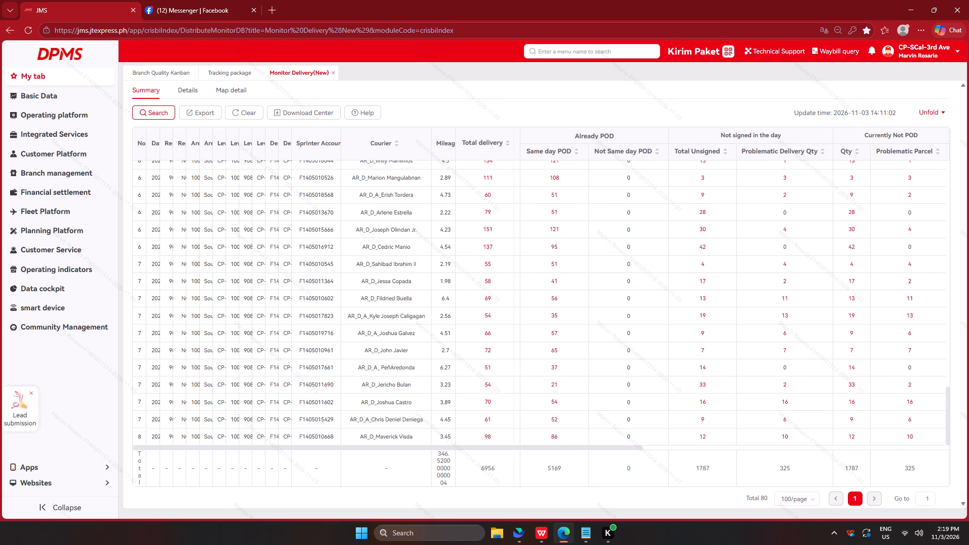
pyautogui.moveTo(508, 159); pyautogui.dragTo(503, 159)
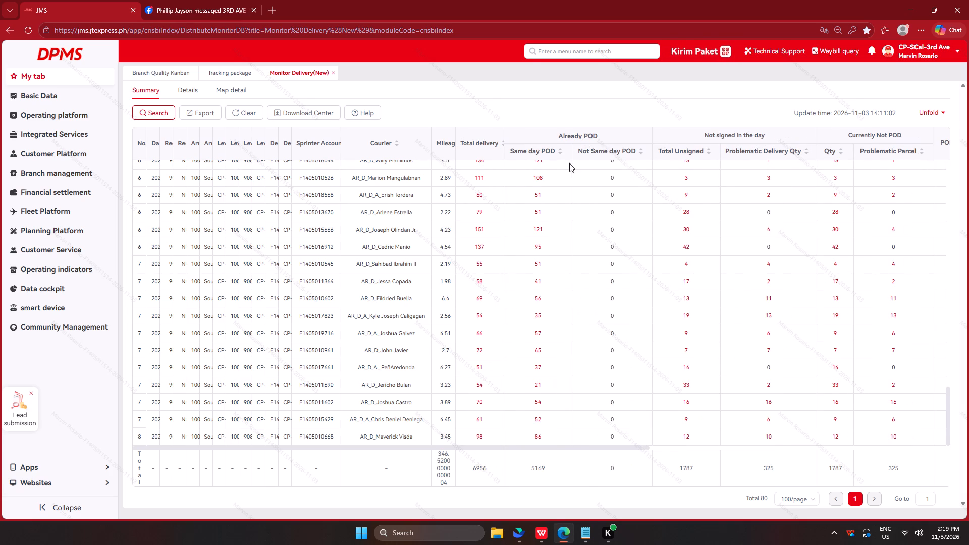
pyautogui.moveTo(571, 156); pyautogui.dragTo(565, 157)
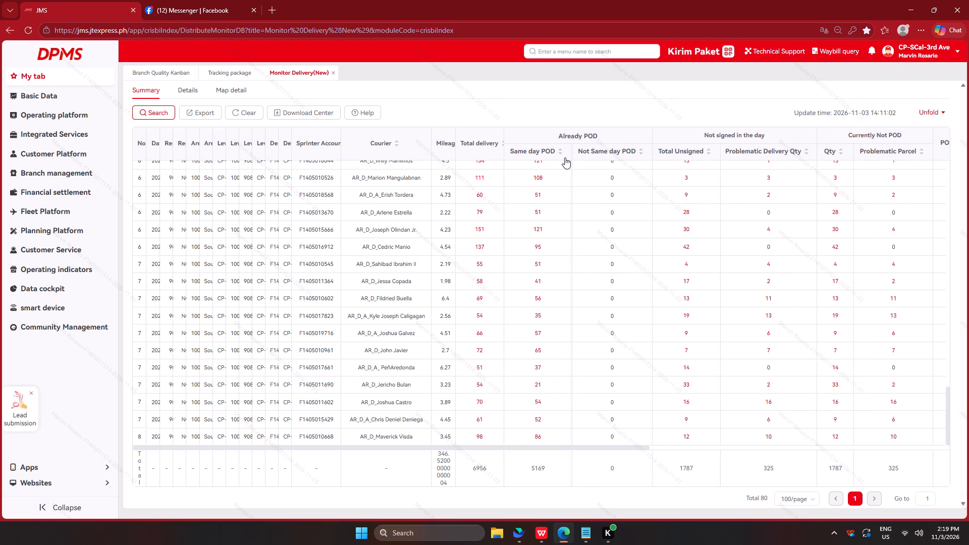
pyautogui.moveTo(565, 157); pyautogui.dragTo(555, 161)
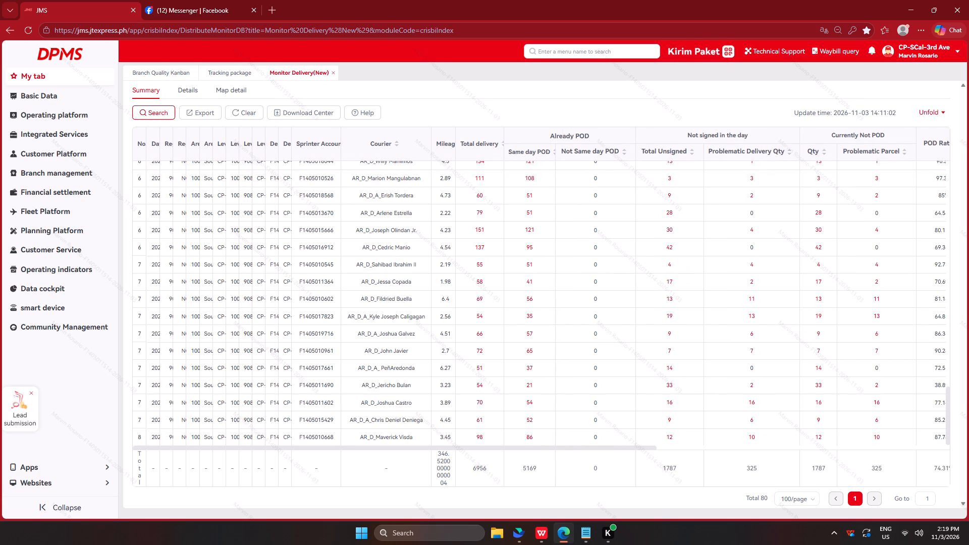
# Shrink the Not Same day POD column to a sliver and narrow the Total Unsigned column to just fit its heading.
pyautogui.moveTo(635, 156); pyautogui.dragTo(543, 156)
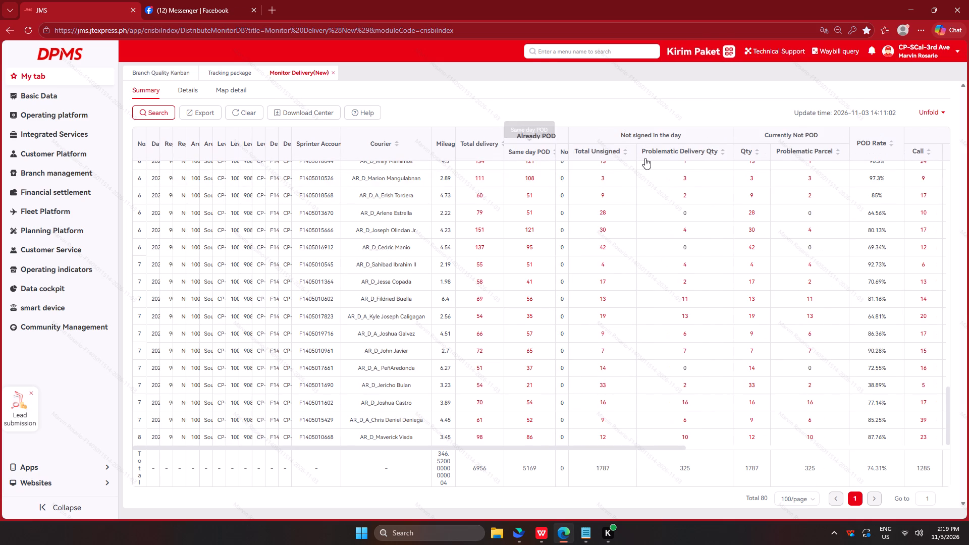
pyautogui.moveTo(635, 156); pyautogui.dragTo(622, 157)
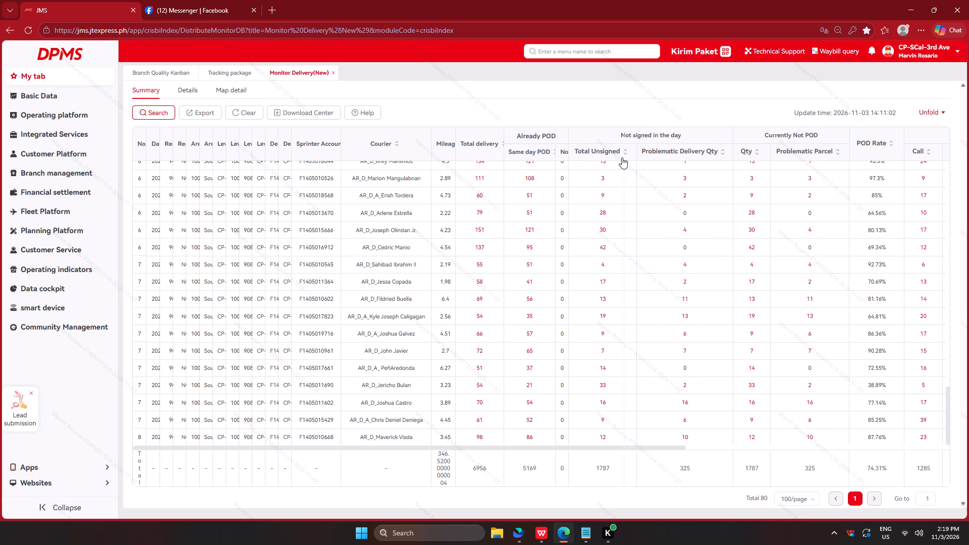
pyautogui.moveTo(622, 157); pyautogui.dragTo(620, 158)
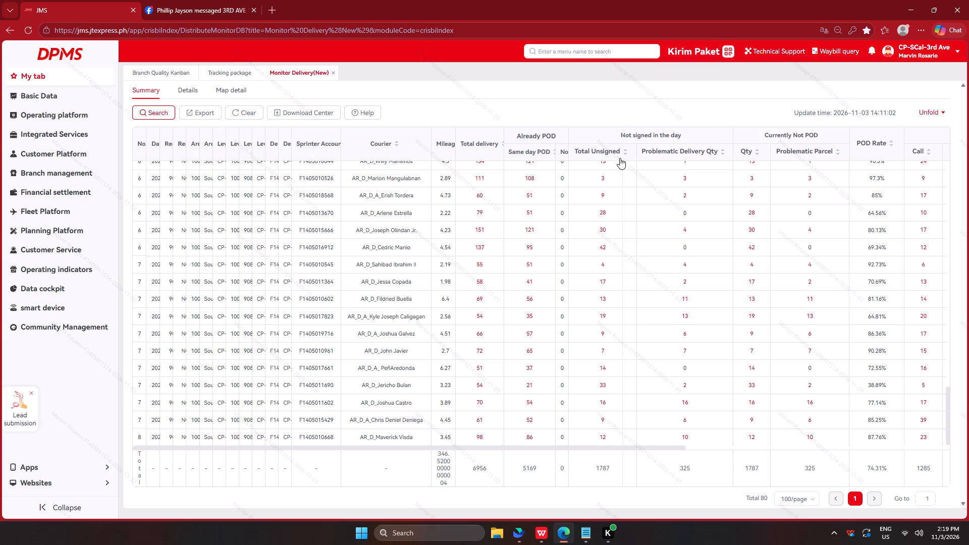
pyautogui.moveTo(620, 158); pyautogui.dragTo(619, 158)
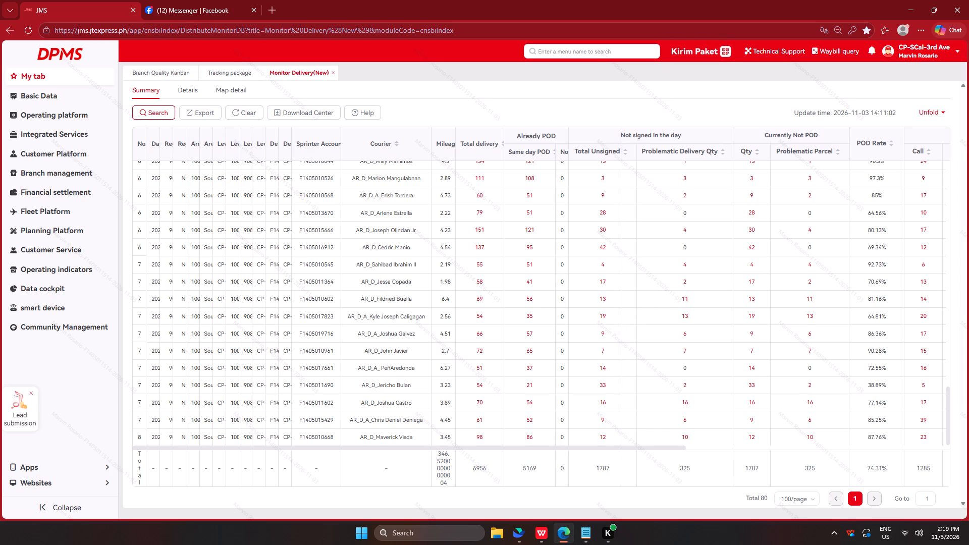
pyautogui.moveTo(619, 158); pyautogui.dragTo(618, 158)
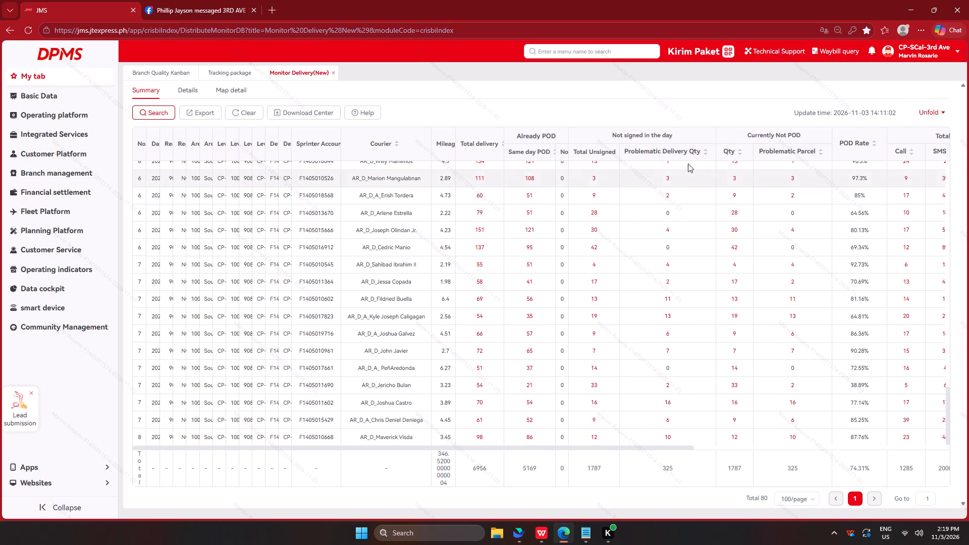
# Narrow the Problematic Delivery Qty column of the courier summary table.
pyautogui.click(715, 158)
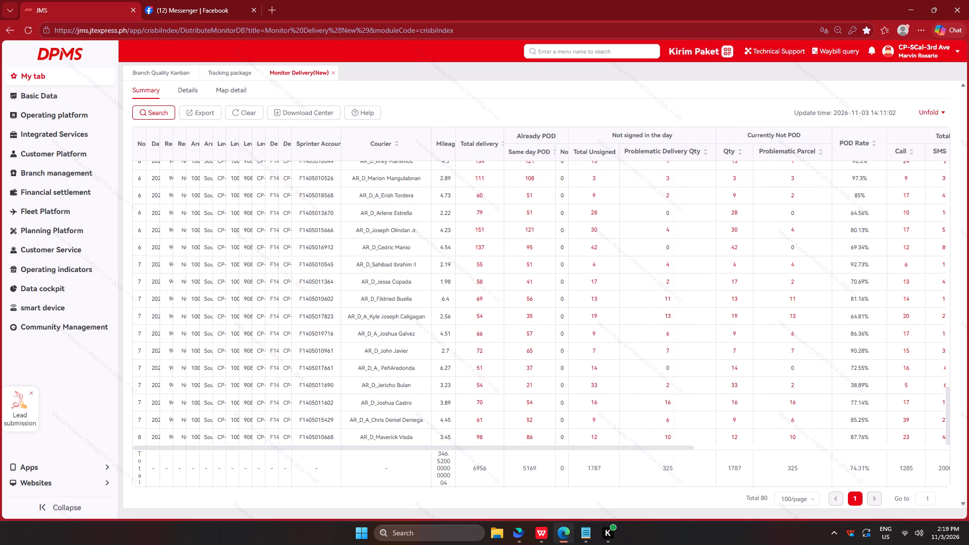